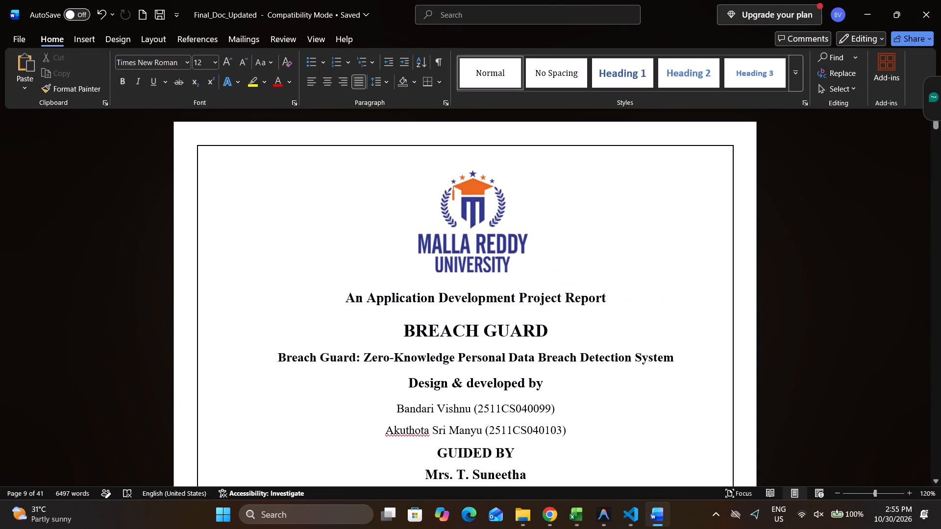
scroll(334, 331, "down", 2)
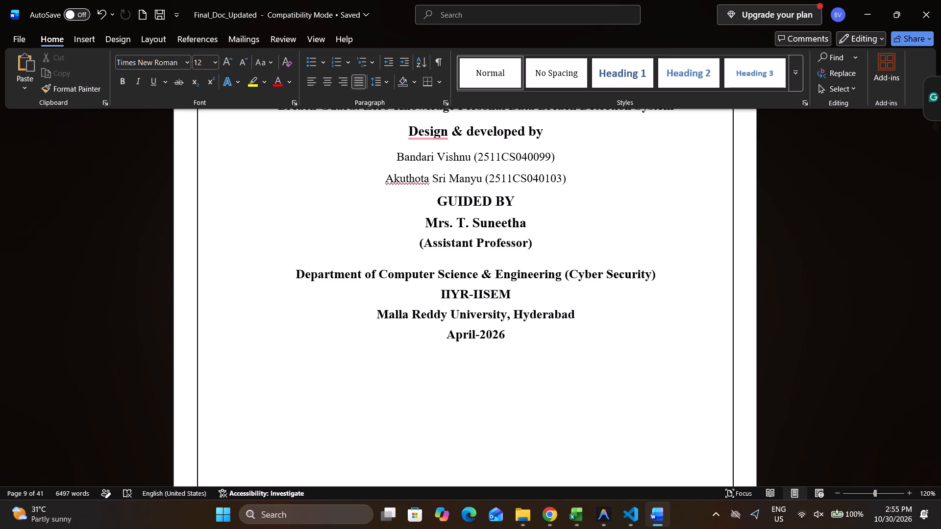
Change the month in the date line at the bottom of the cover page to October, keeping 2026, and save the document.
left_click(475, 334)
key("BackSpace")
key("BackSpace")
key("BackSpace")
key("BackSpace")
key("BackSpace")
key("BackSpace")
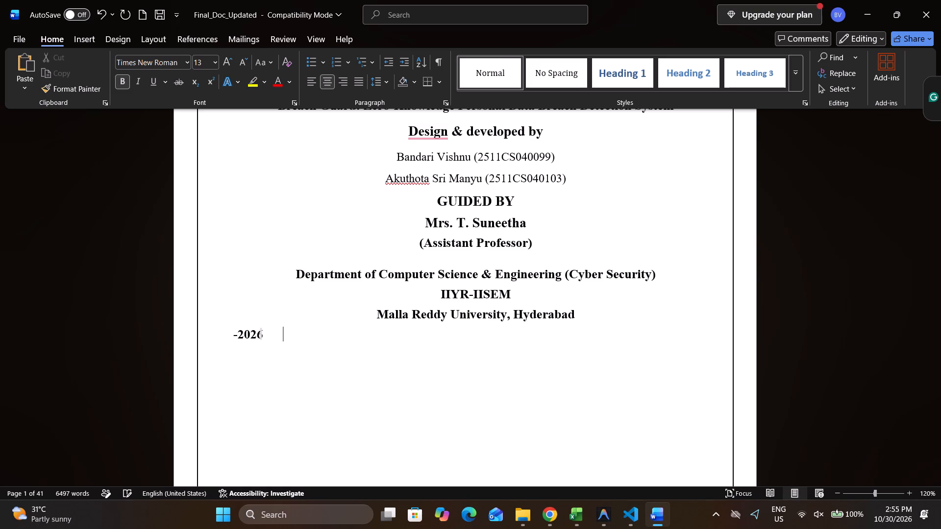
key("ctrl+z")
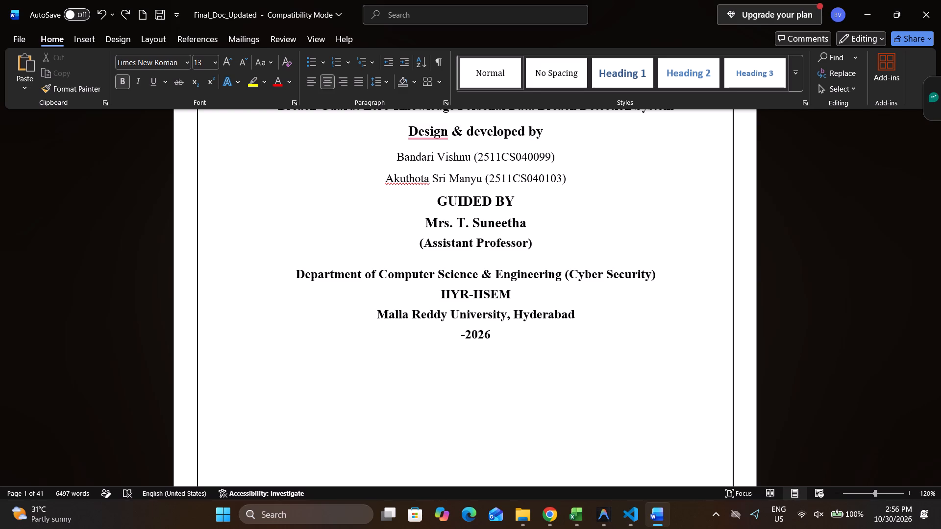
key("shift+o")
key("o")
key("BackSpace")
key("BackSpace")
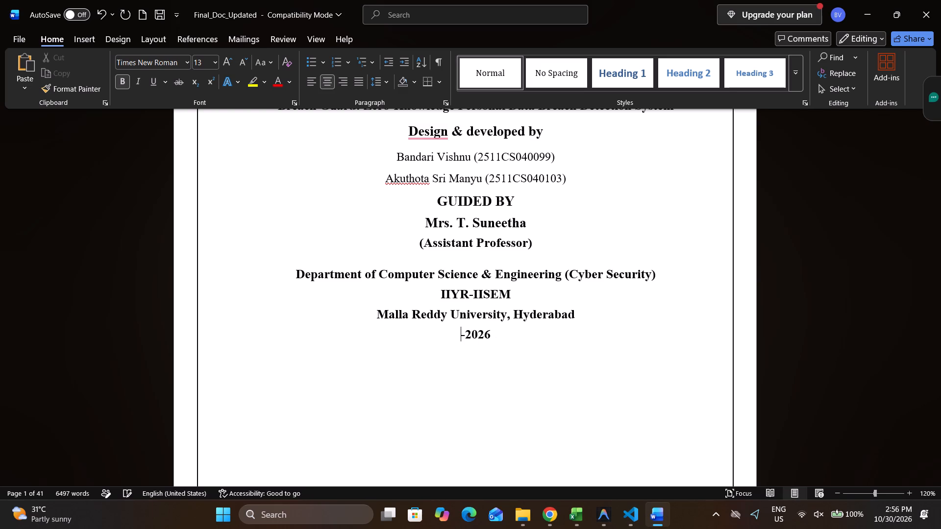
key("shift+o")
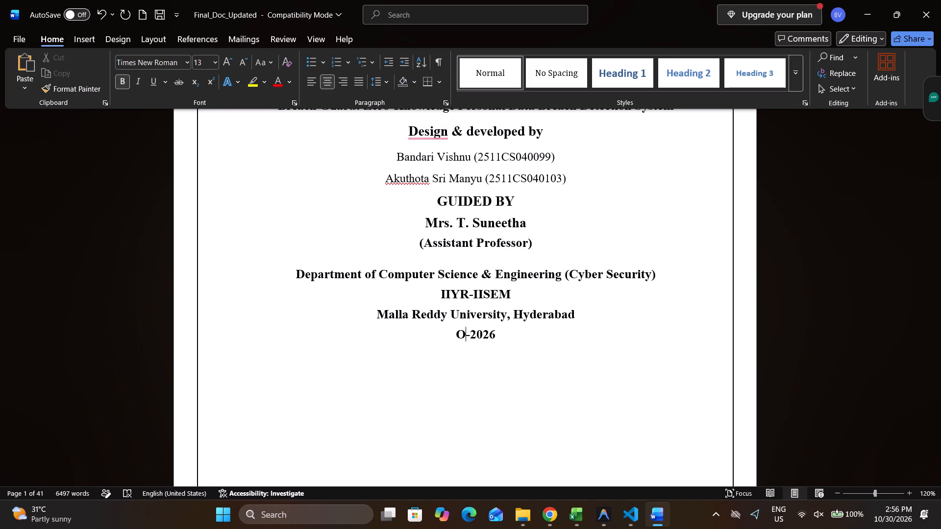
key("c")
type("tom")
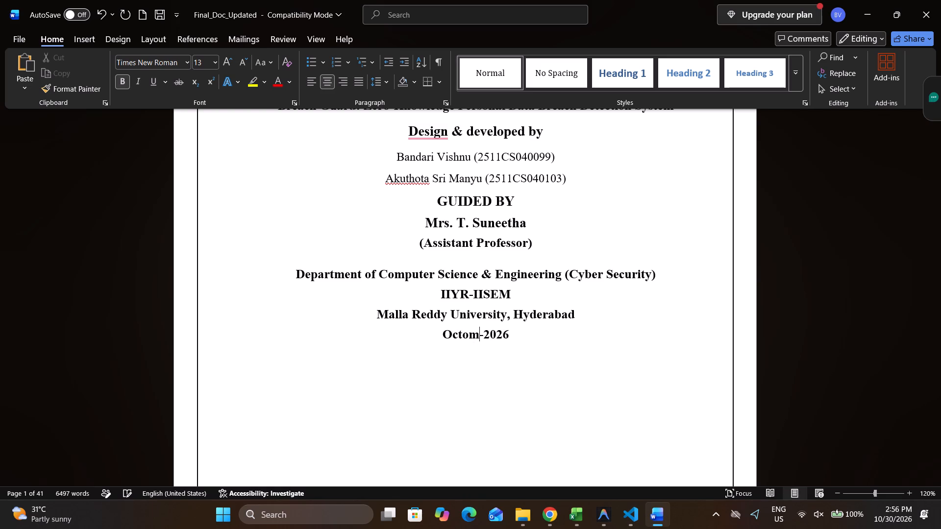
key("BackSpace")
type("ber")
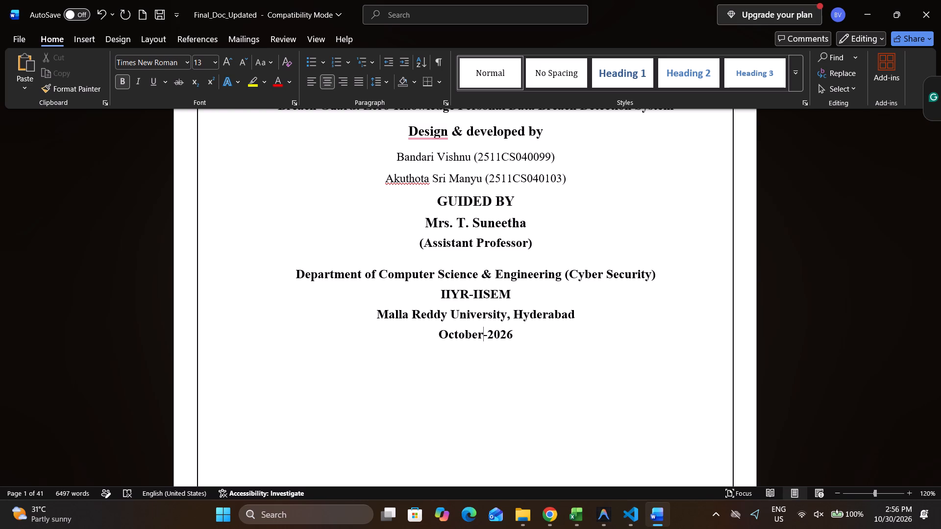
key("ctrl+s")
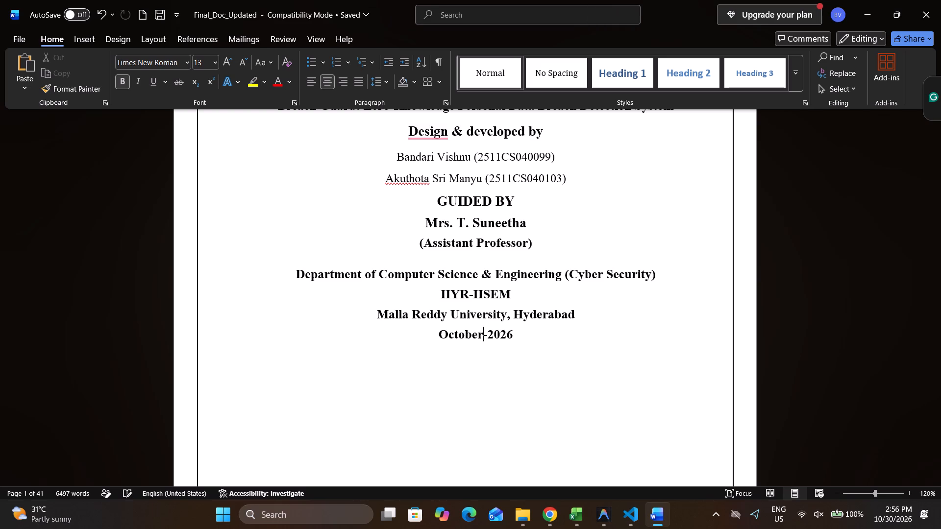
Change the year and semester line on the cover page to IIYR-ISEM and save the document.
scroll(502, 393, "up", 1)
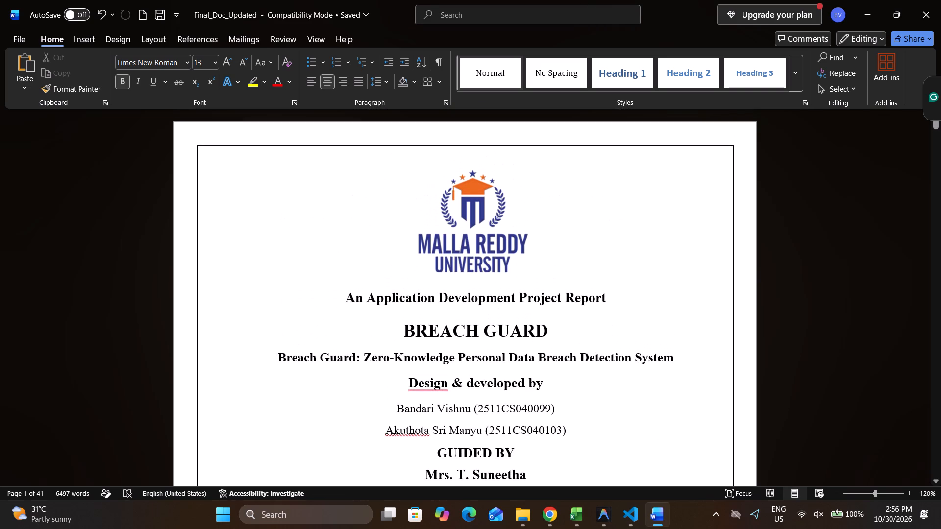
scroll(507, 360, "down", 2)
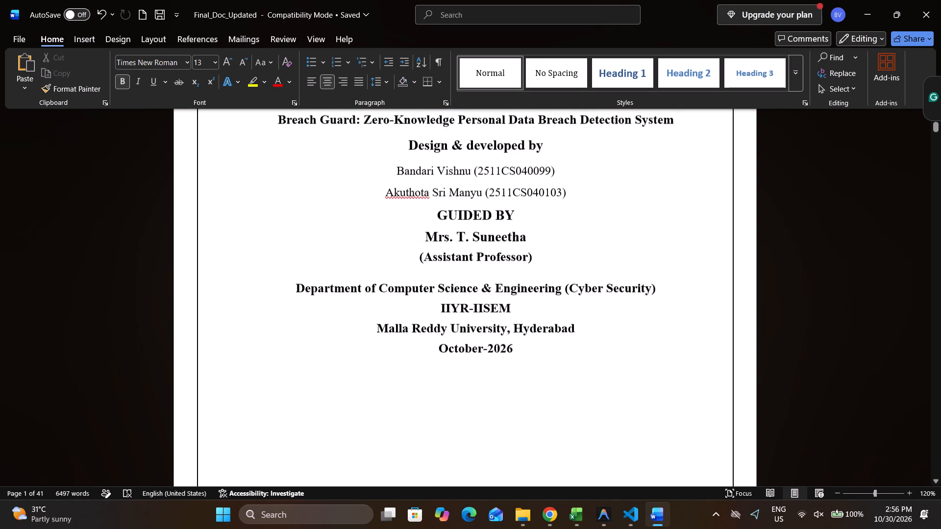
scroll(499, 335, "down", 2)
scroll(501, 317, "up", 1)
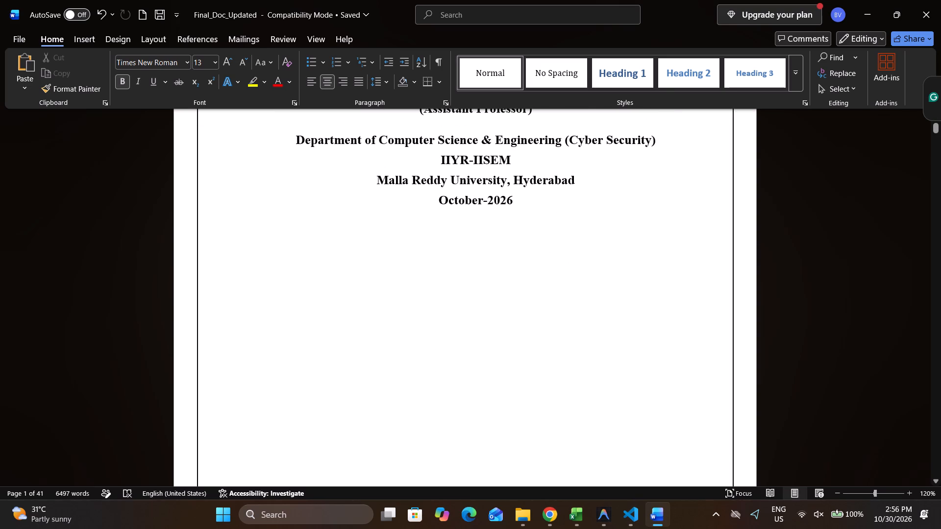
left_click(483, 154)
key("BackSpace")
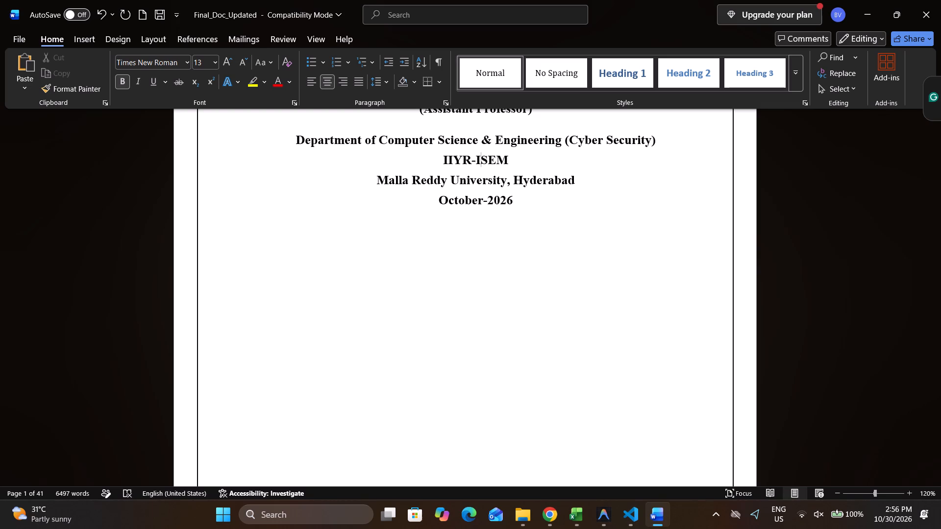
key("space")
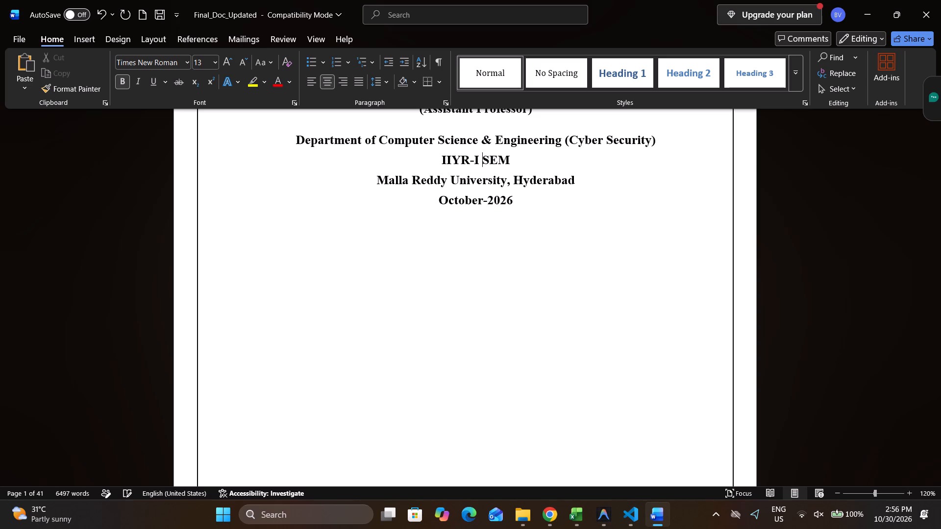
key("BackSpace")
key("ctrl+s")
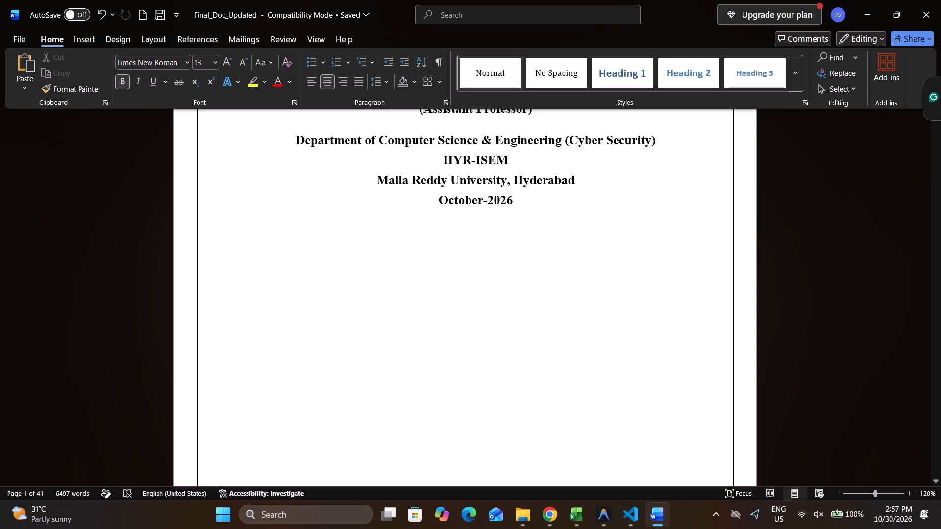
left_click(470, 197)
key("ctrl+s")
Review the cover page and the certificate page, checking the project details, semester and academic year, and keep the document saved.
scroll(470, 197, "up", 3)
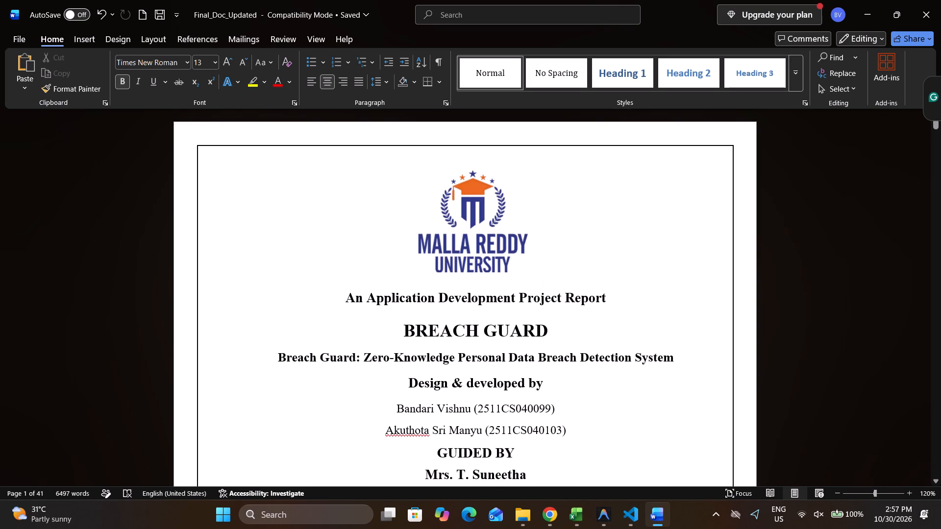
left_click(476, 279)
left_click(479, 309)
scroll(479, 309, "down", 1)
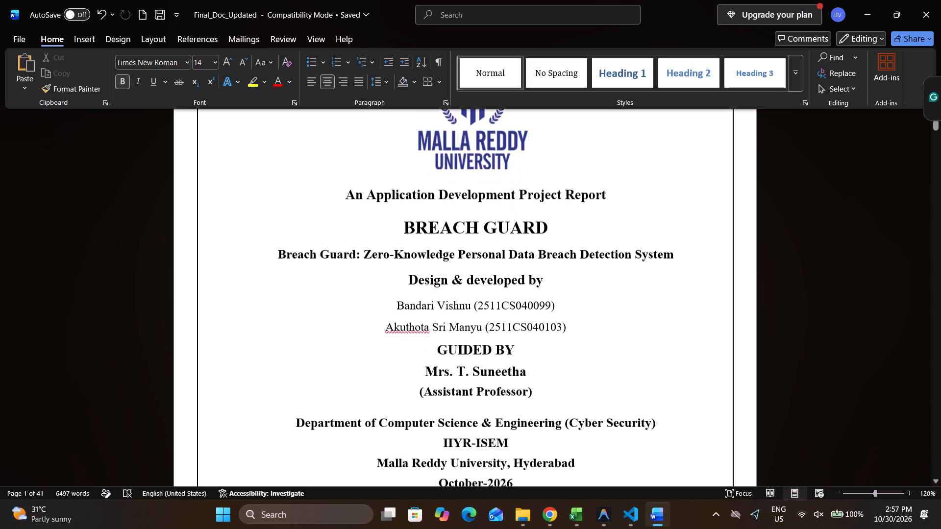
scroll(479, 309, "down", 2)
left_click(479, 309)
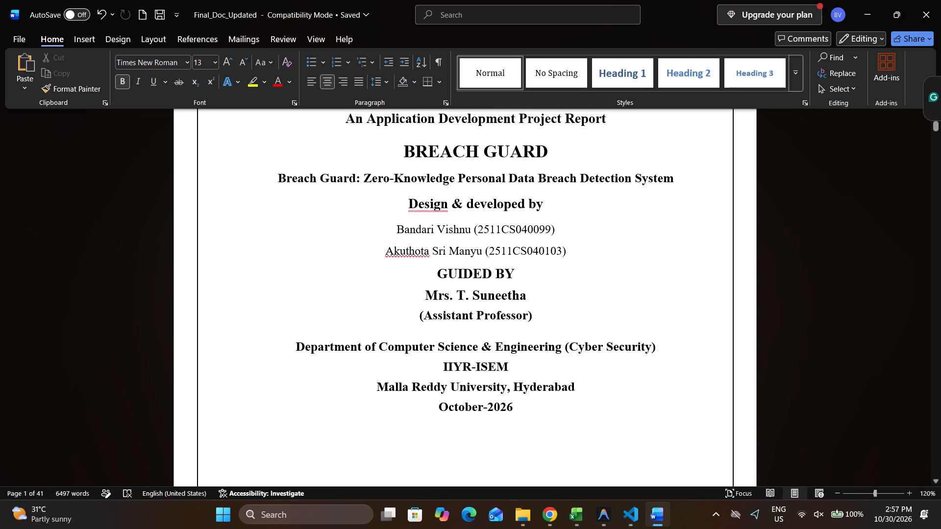
key("ctrl+s")
scroll(479, 309, "down", 4)
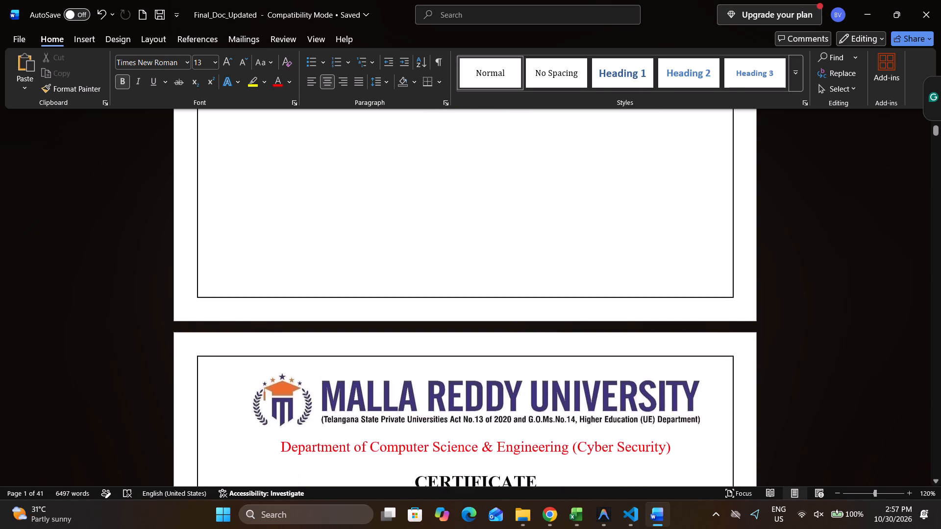
scroll(479, 309, "down", 1)
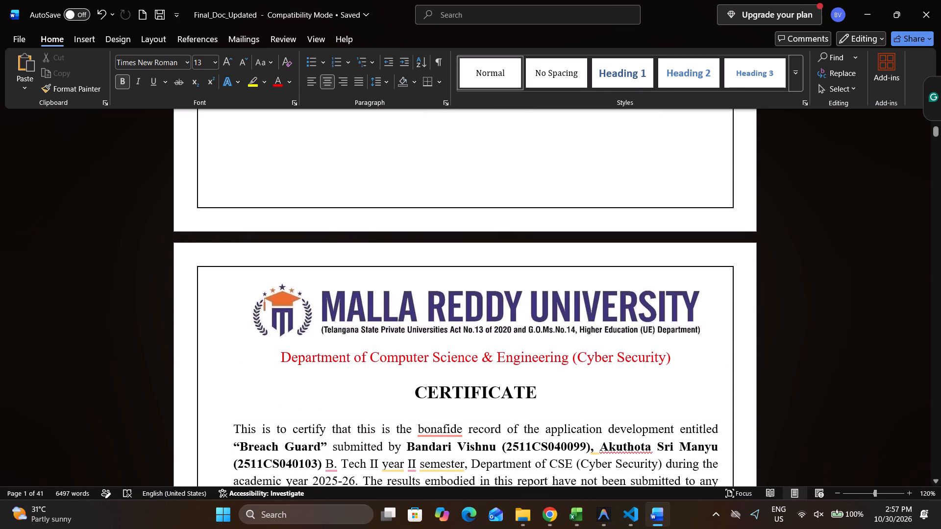
scroll(479, 309, "down", 2)
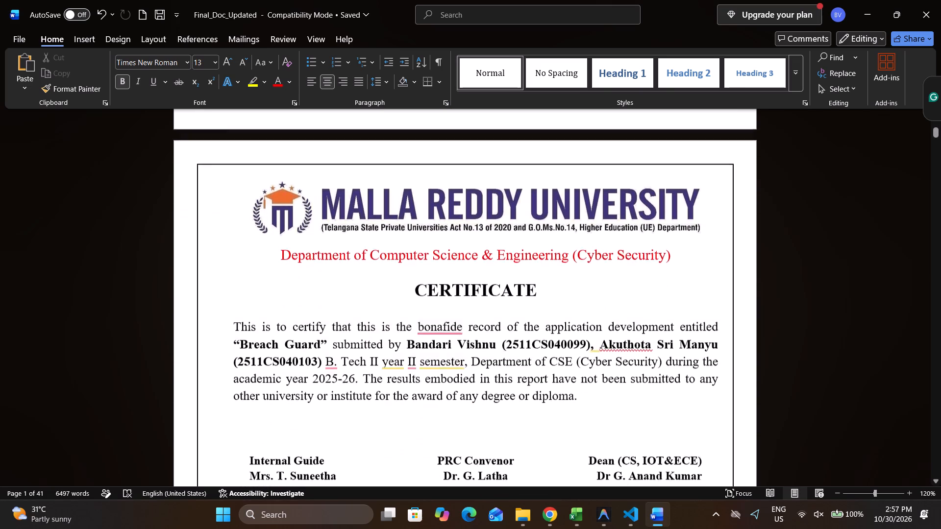
scroll(479, 309, "down", 1)
left_click(477, 310)
key("ctrl+s")
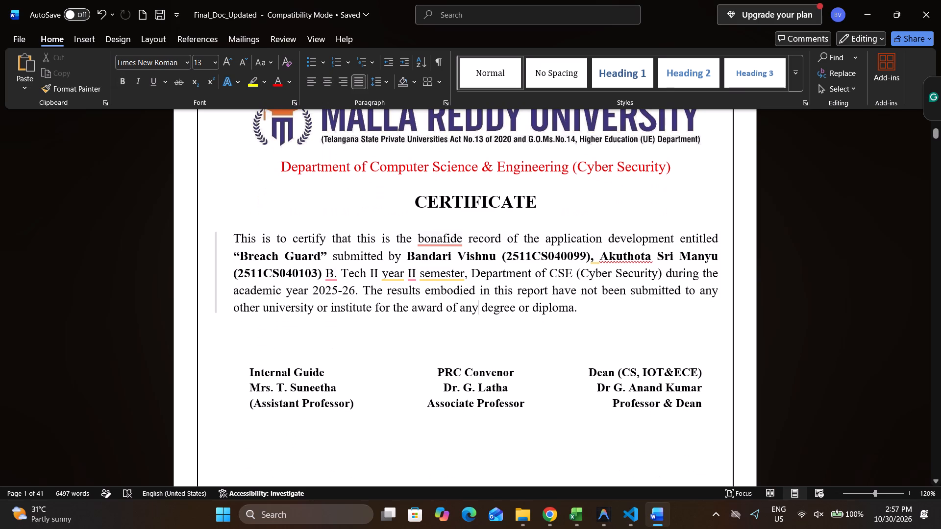
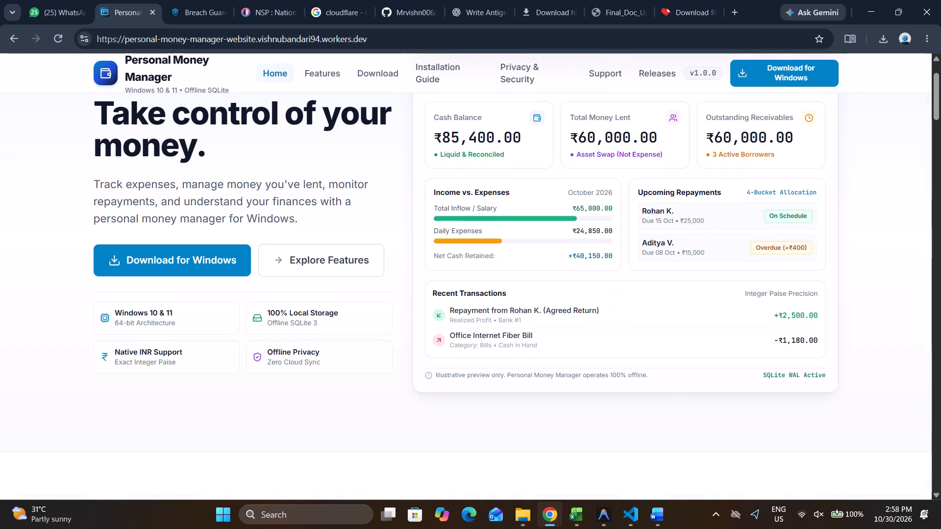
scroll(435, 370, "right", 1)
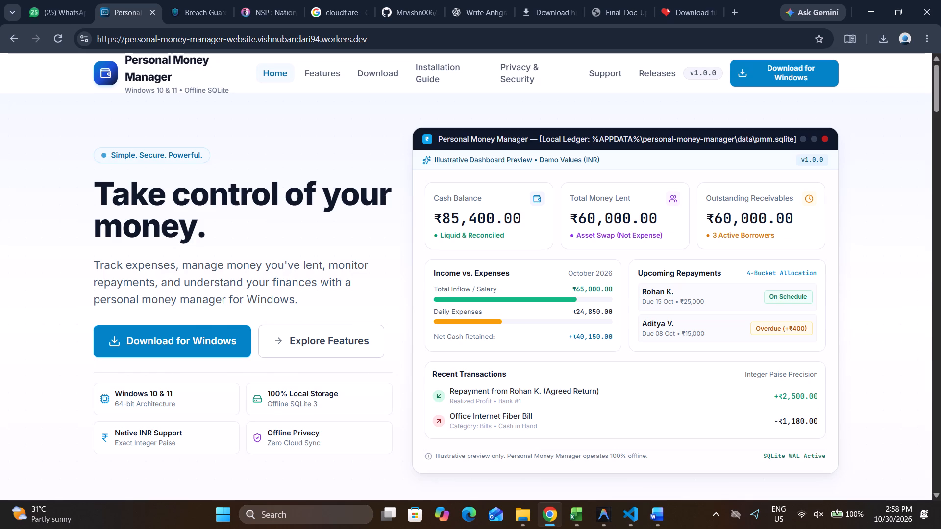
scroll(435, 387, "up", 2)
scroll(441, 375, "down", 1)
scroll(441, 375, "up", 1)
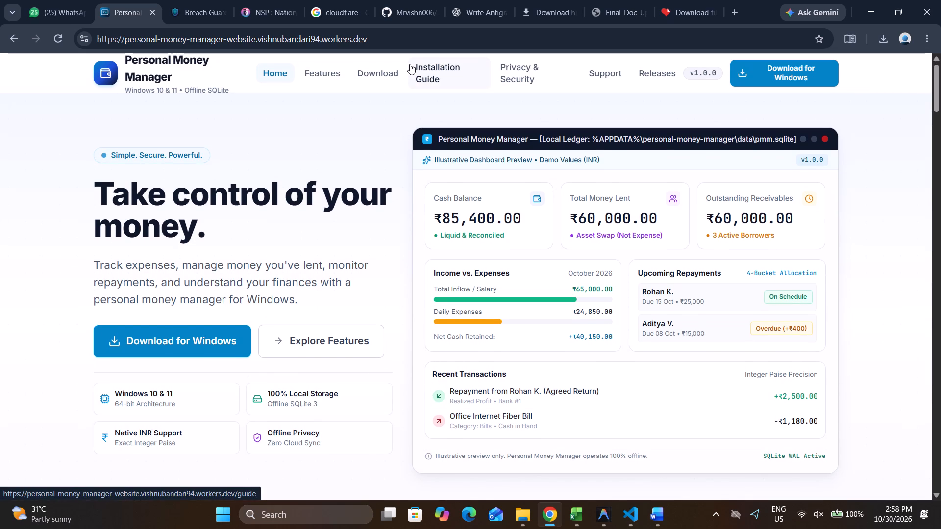
Search Google for cloudflare in a new browser tab and browse the image results.
left_click(669, 0)
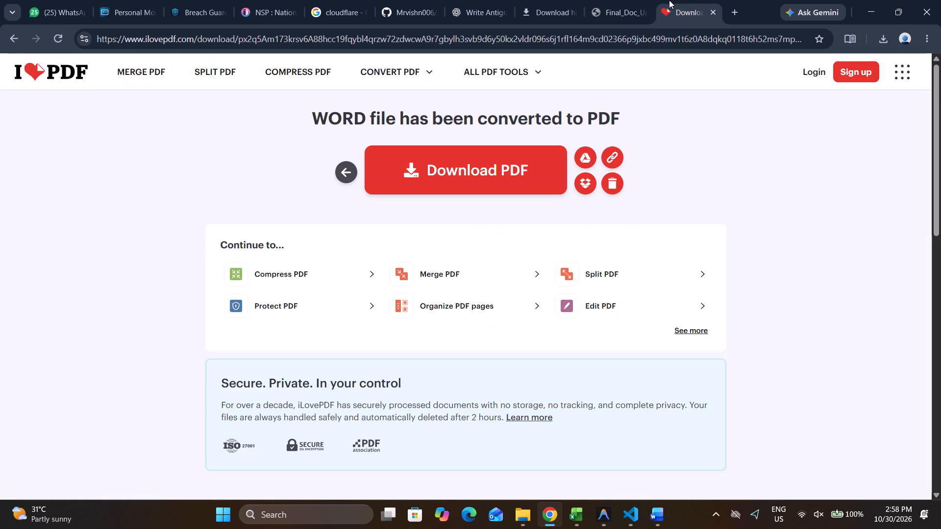
key("ctrl+t")
key("ctrl+c")
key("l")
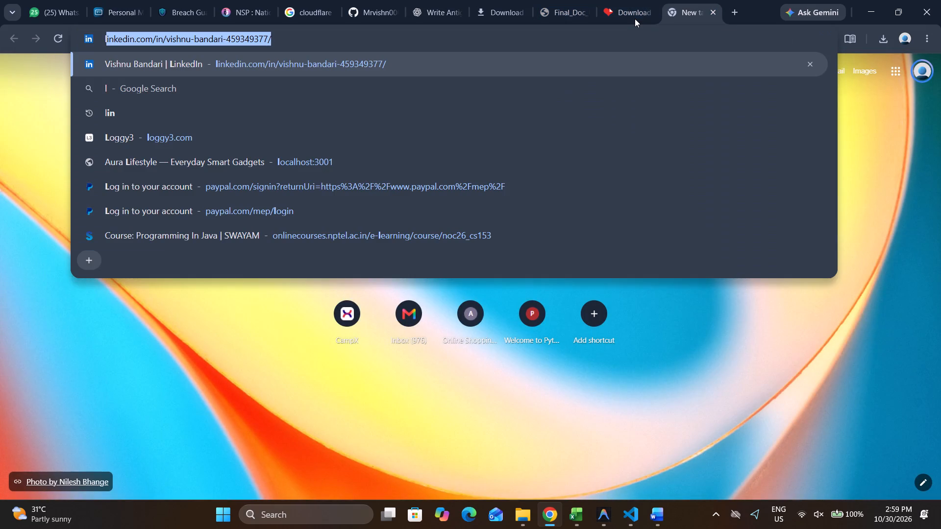
key("BackSpace")
key("BackSpace")
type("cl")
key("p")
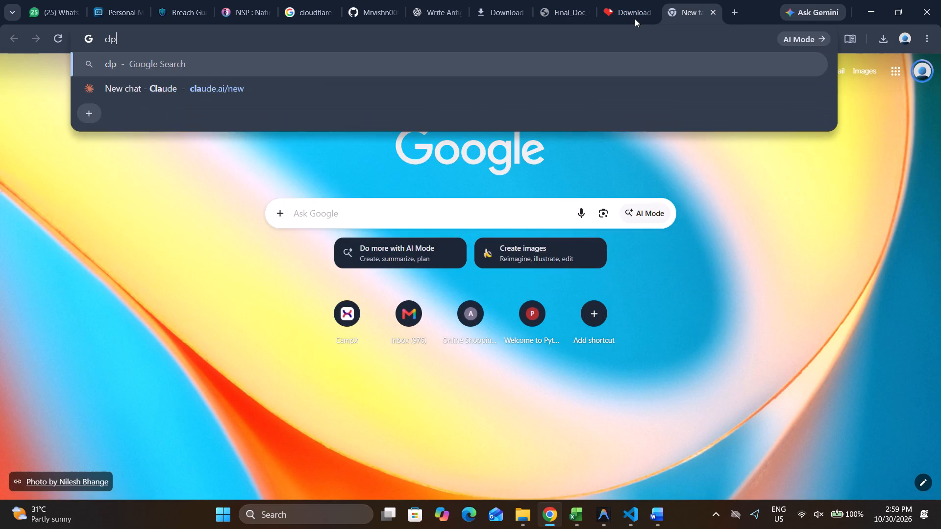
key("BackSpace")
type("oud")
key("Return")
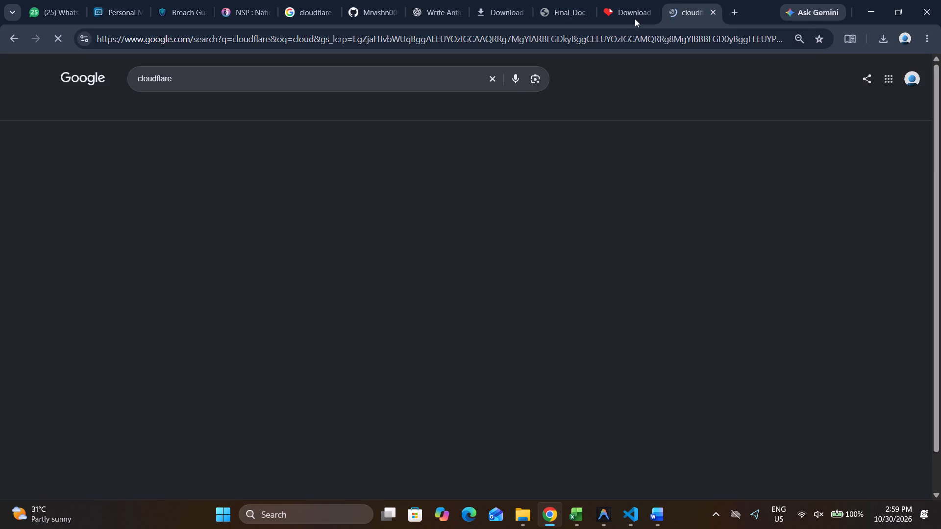
left_click(199, 110)
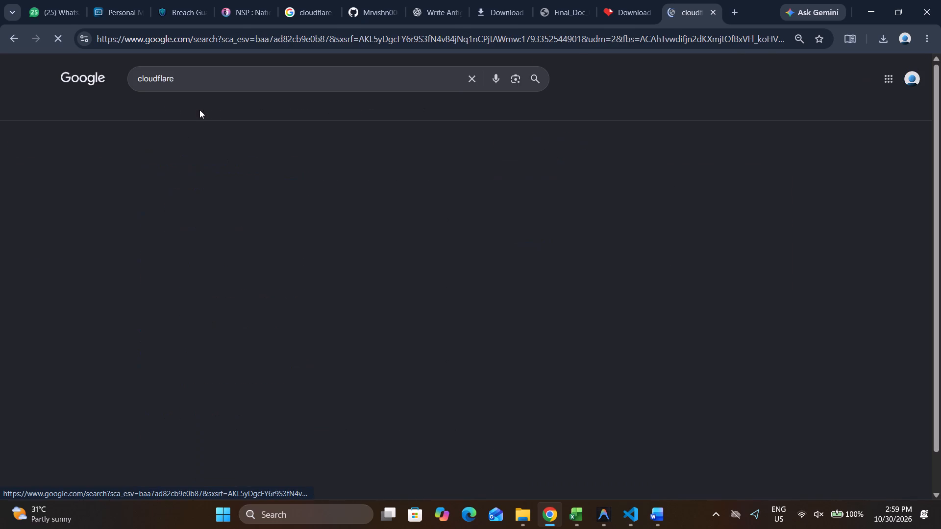
scroll(249, 260, "right", 2)
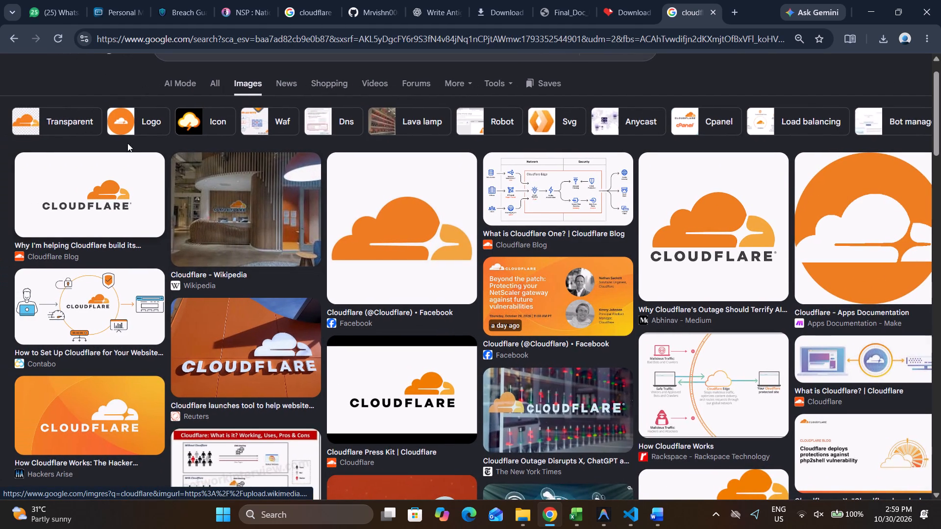
scroll(228, 144, "up", 1)
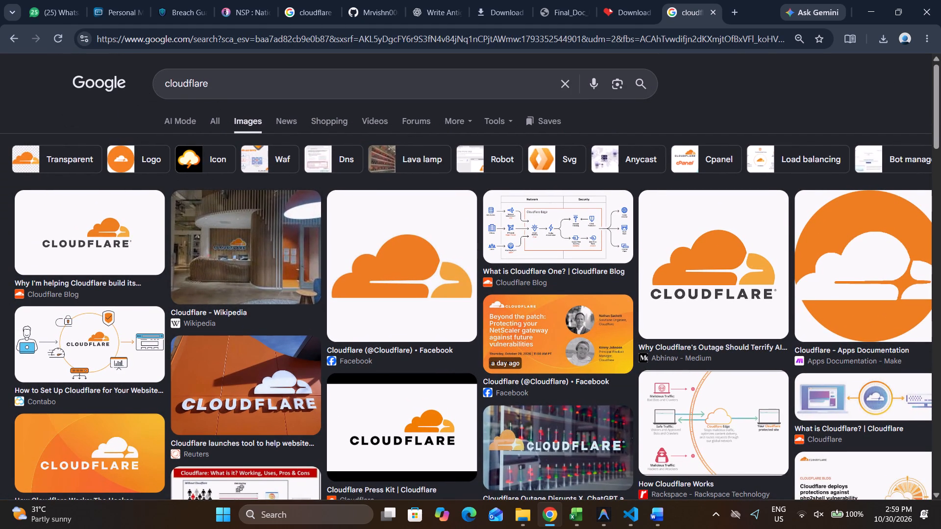
Open the cloudflare image search query for editing.
left_click(223, 78)
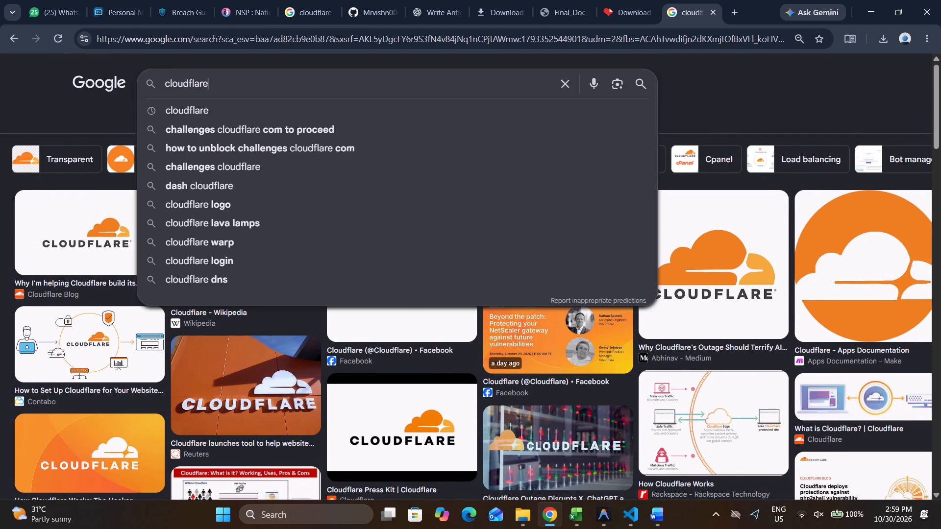
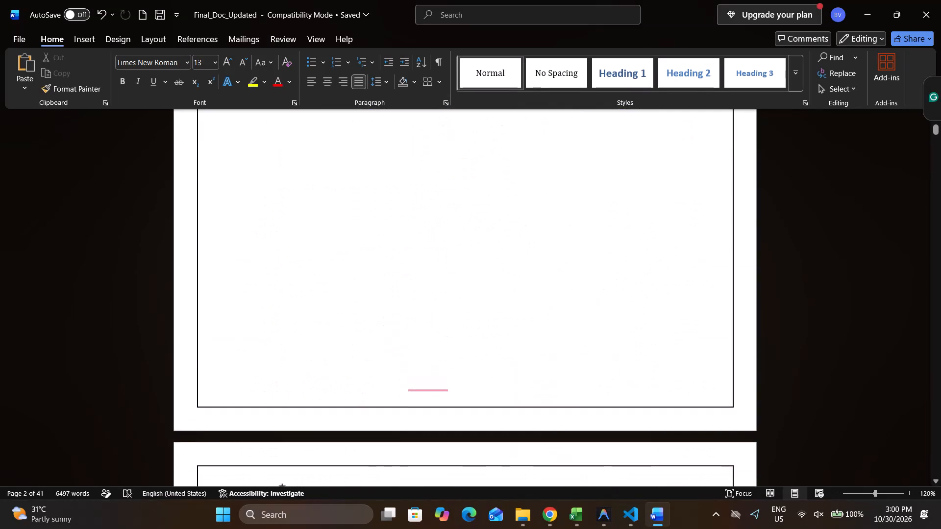
Compare the semester and date details on the cover page with the semester and academic year stated in the certificate paragraph.
scroll(454, 281, "down", 2)
scroll(454, 281, "up", 3)
scroll(454, 281, "down", 5)
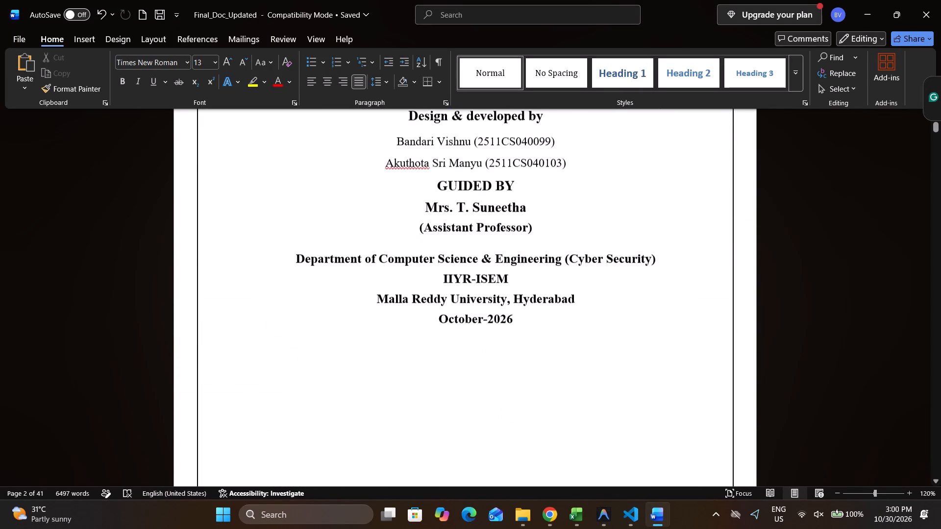
scroll(454, 281, "up", 2)
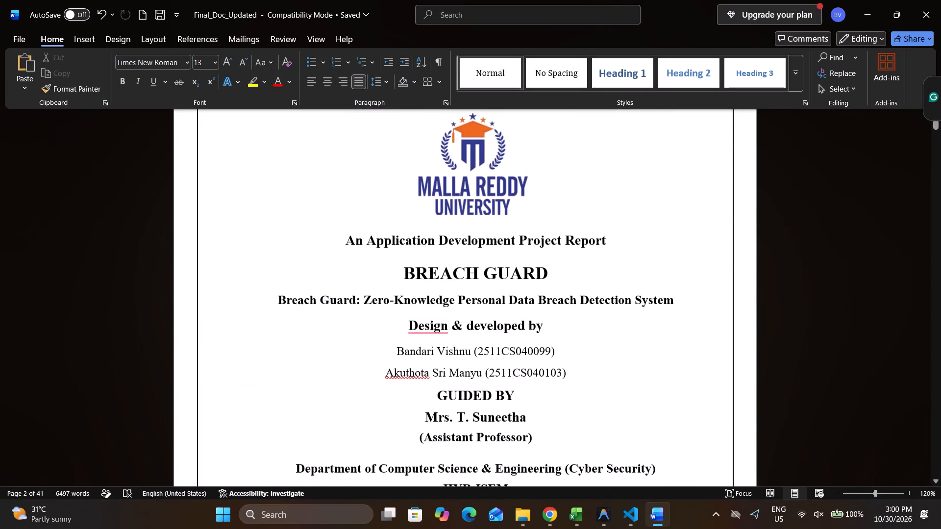
scroll(454, 275, "down", 3)
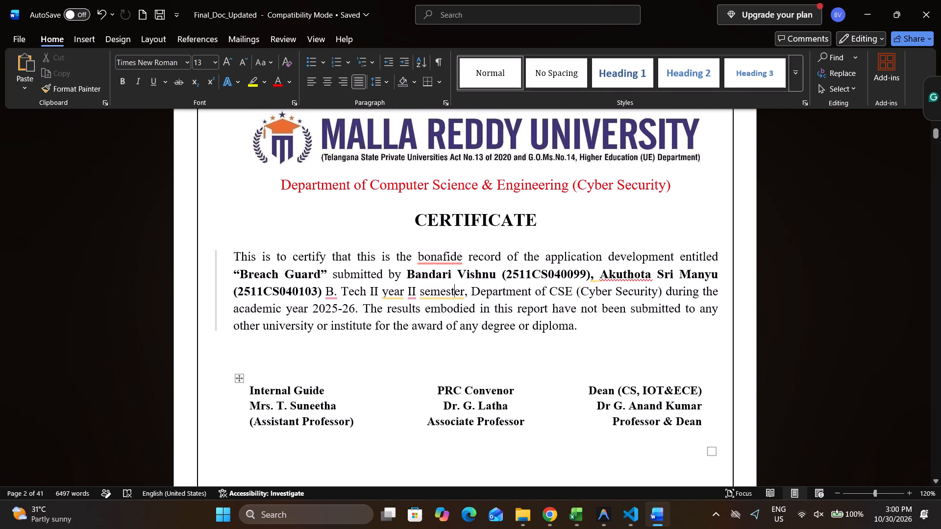
Change the semester in the certificate paragraph to I, keeping II year, and save the document.
left_click(461, 275)
key("ctrl+s")
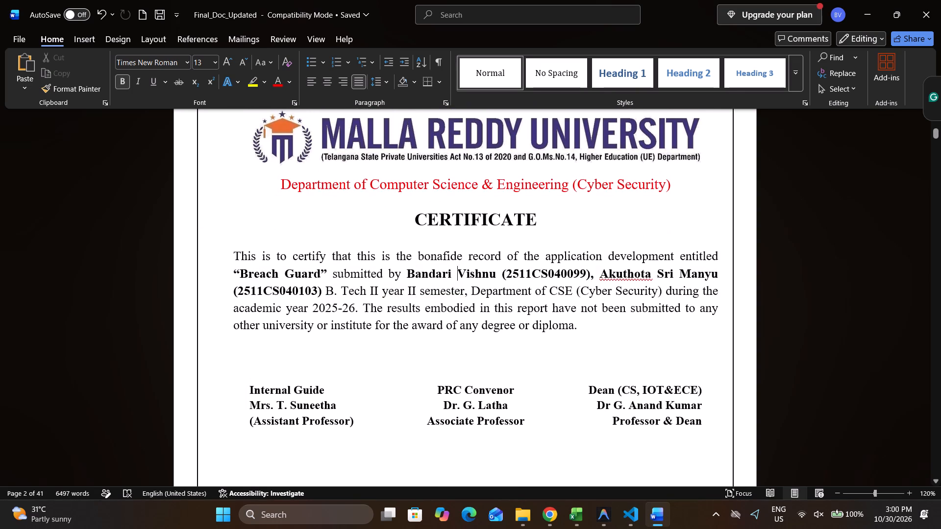
left_click(416, 285)
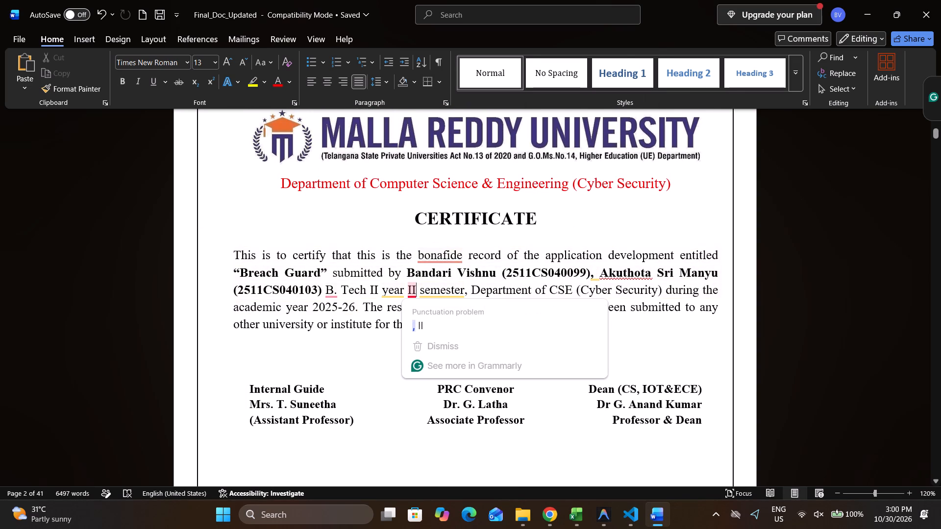
key("BackSpace")
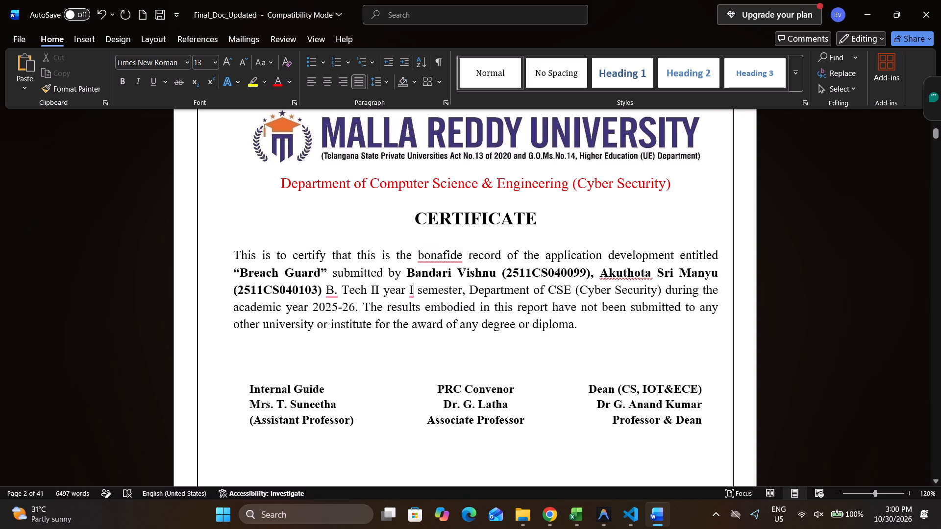
key("ctrl+s")
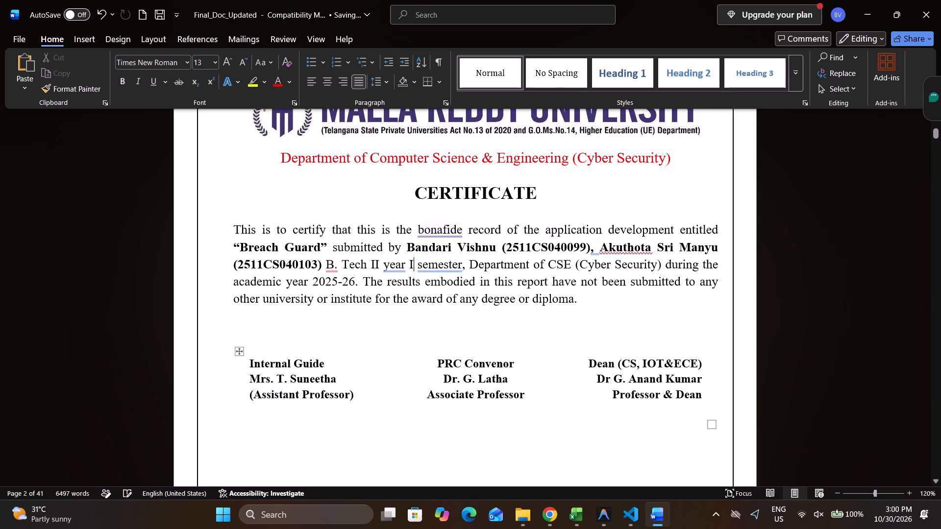
Change the academic year in the certificate paragraph to 2026-27 and save the document.
left_click(339, 280)
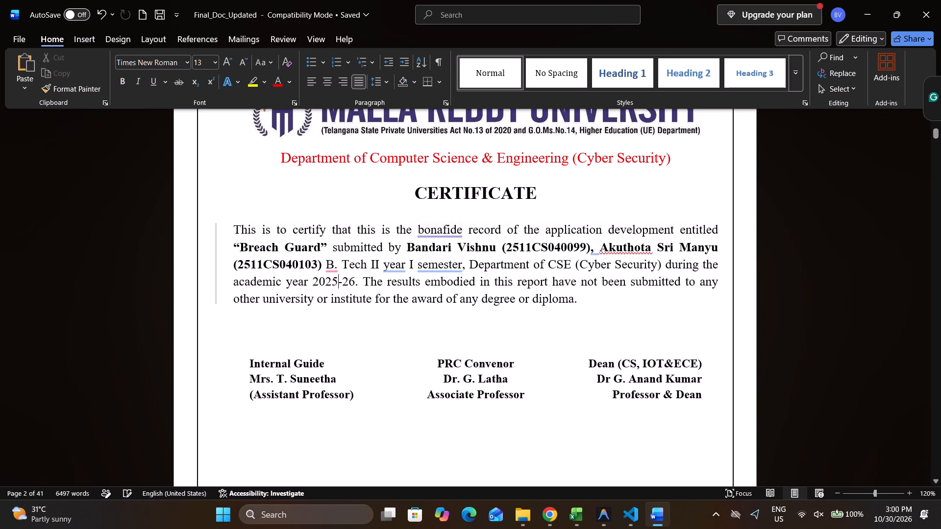
key("BackSpace")
key("6")
key("Right")
key("Right")
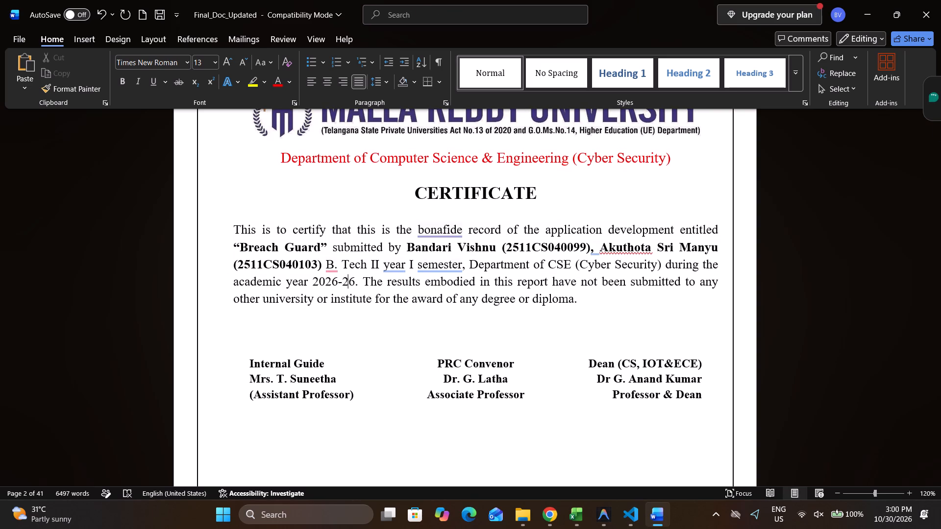
key("Right")
key("BackSpace")
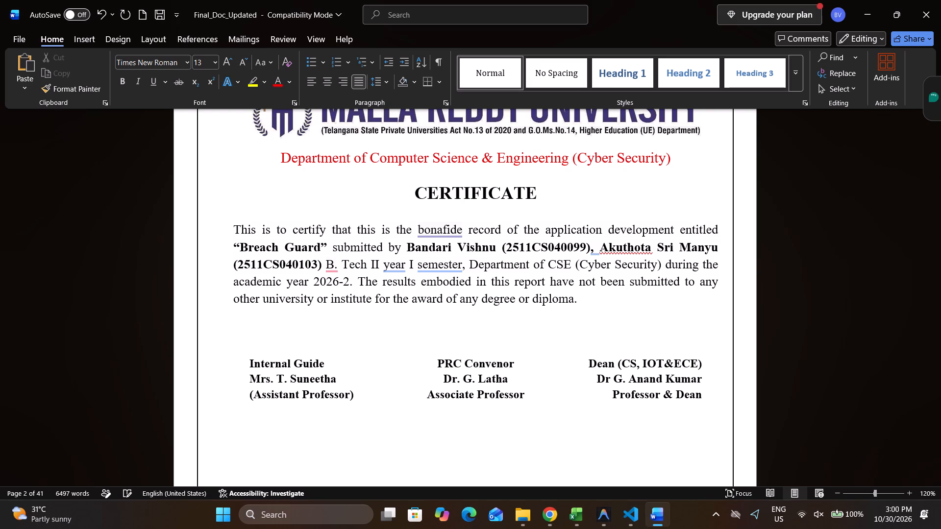
key("7")
key("ctrl+s")
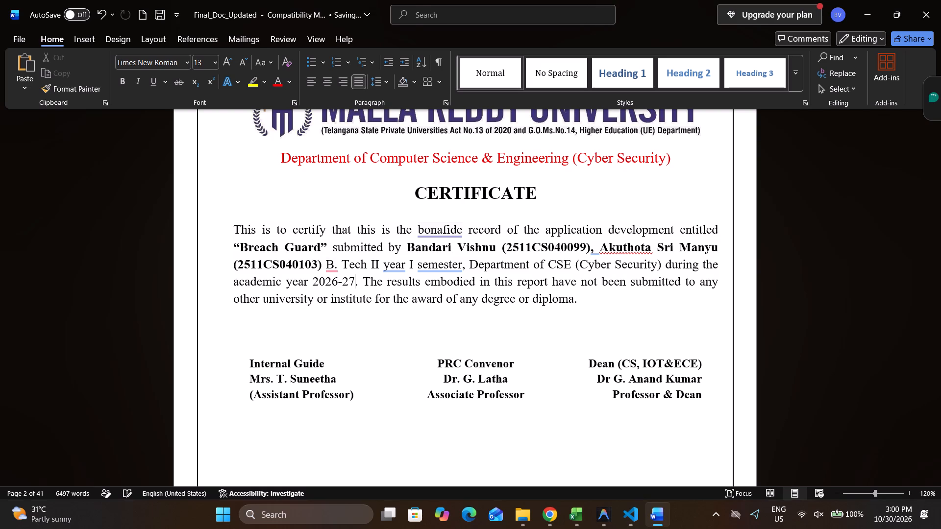
Review the rest of the certificate page and the declaration page, checking the declaration text, place and date lines, and student details.
scroll(362, 320, "down", 2)
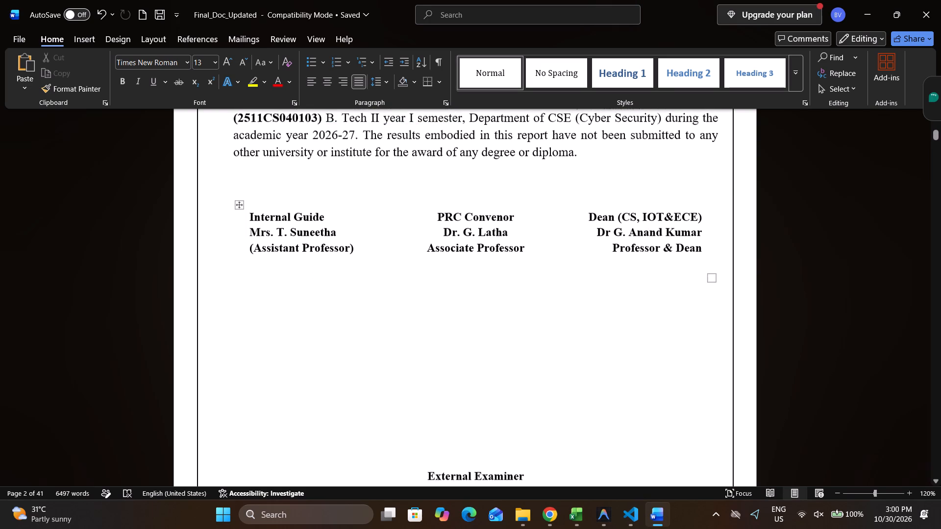
scroll(362, 320, "down", 4)
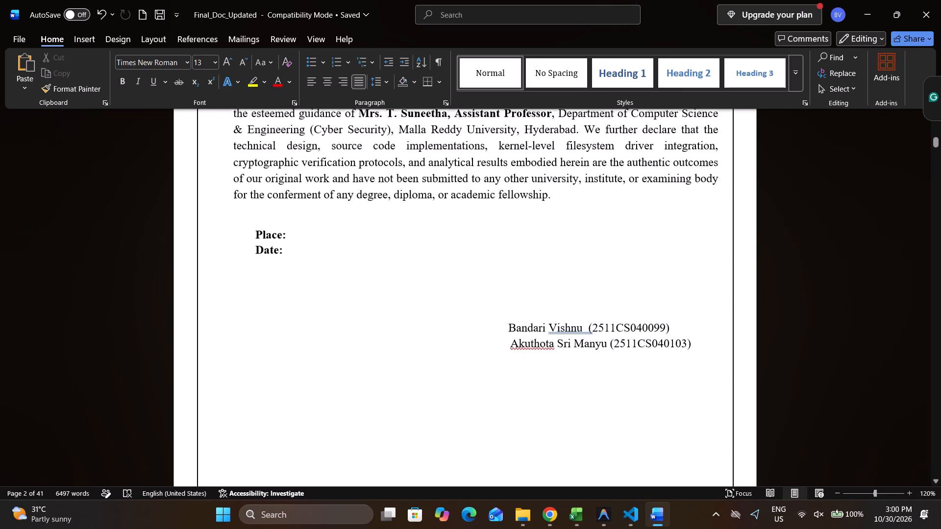
scroll(362, 320, "up", 1)
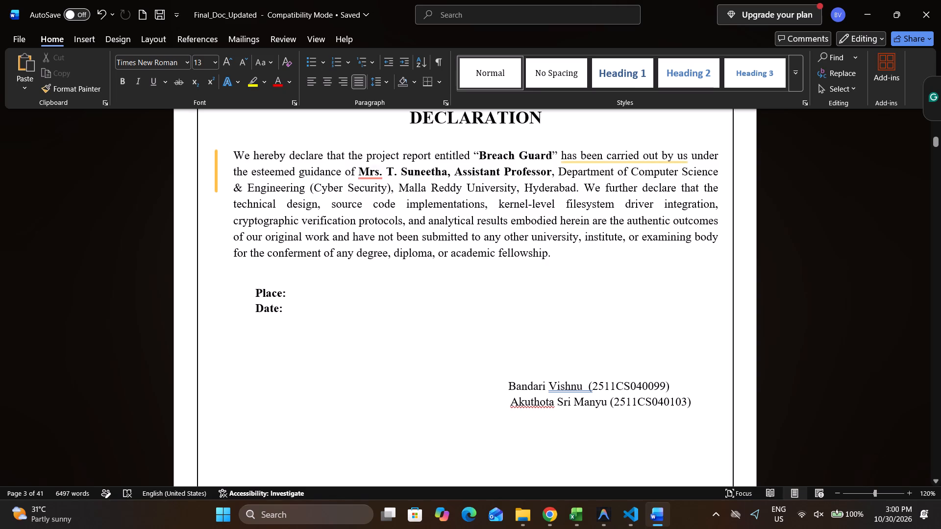
scroll(362, 320, "up", 2)
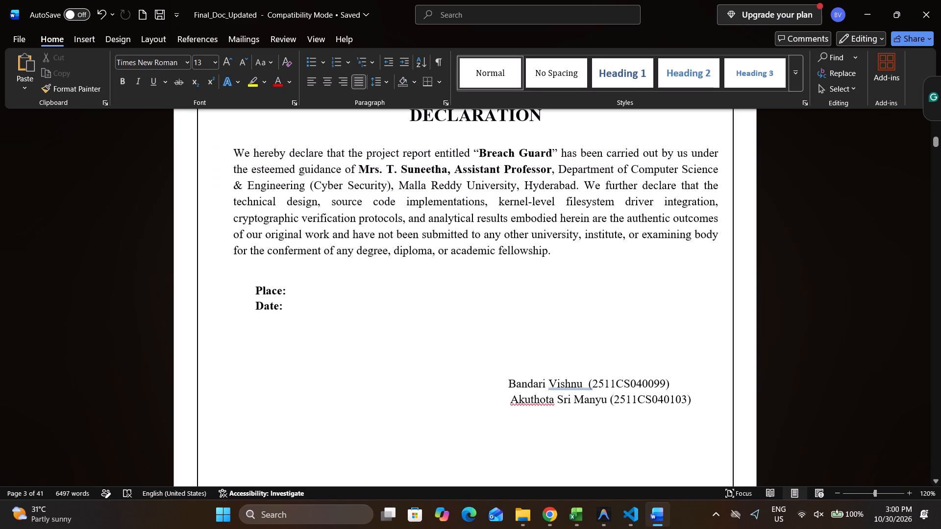
scroll(362, 320, "up", 2)
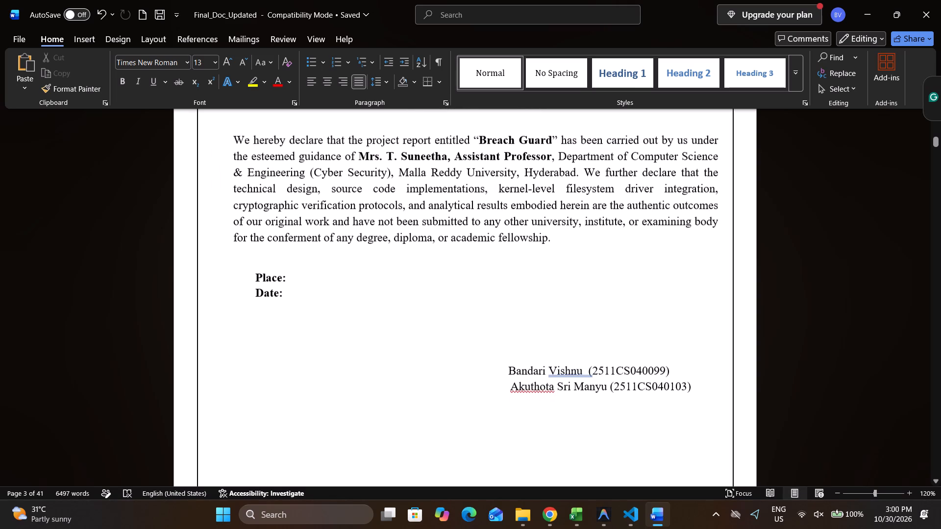
scroll(362, 320, "up", 1)
scroll(362, 320, "down", 2)
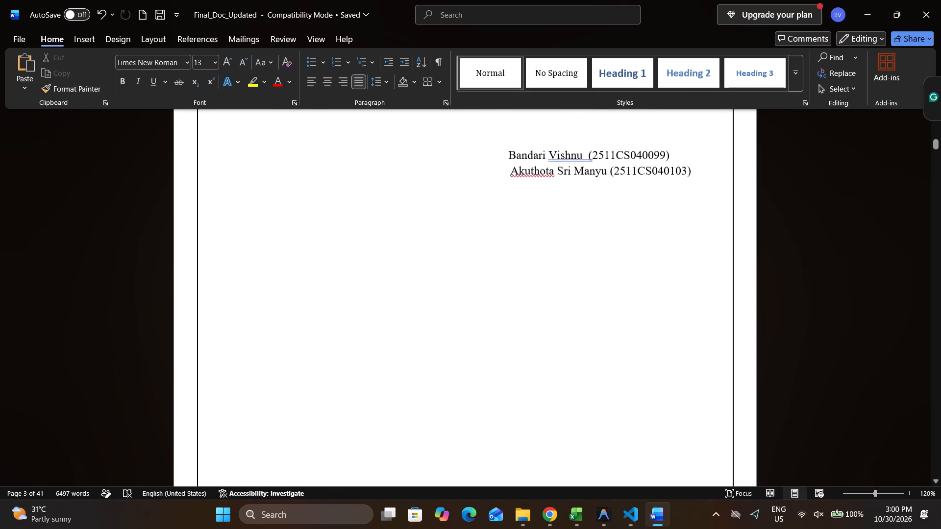
scroll(362, 320, "up", 1)
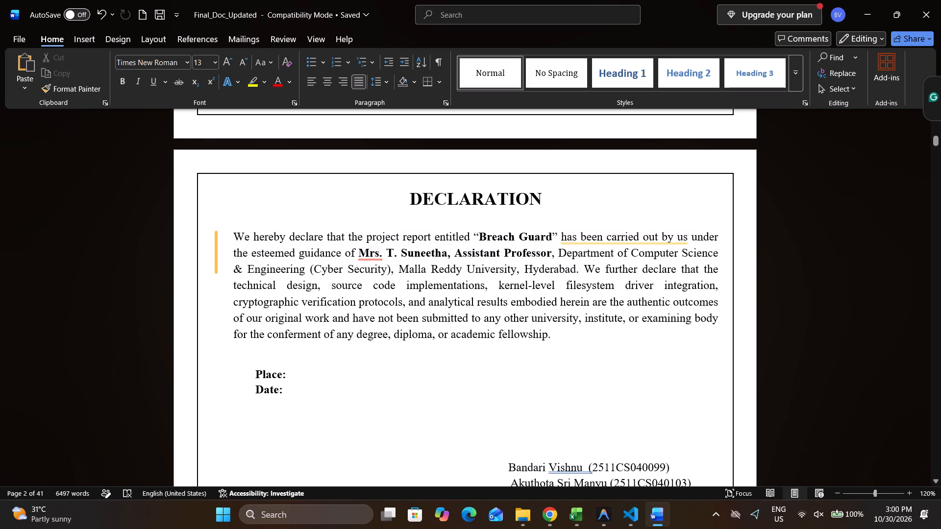
scroll(498, 284, "down", 2)
scroll(498, 284, "up", 1)
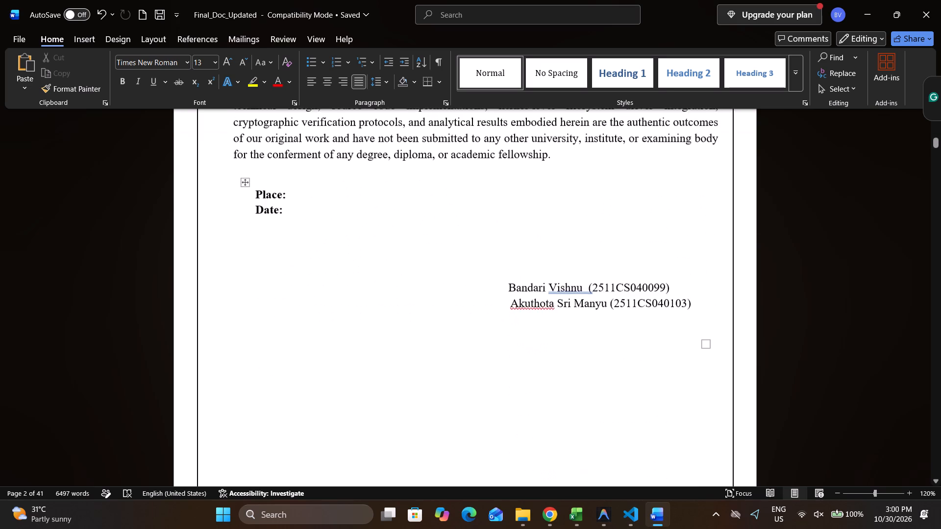
scroll(498, 284, "up", 1)
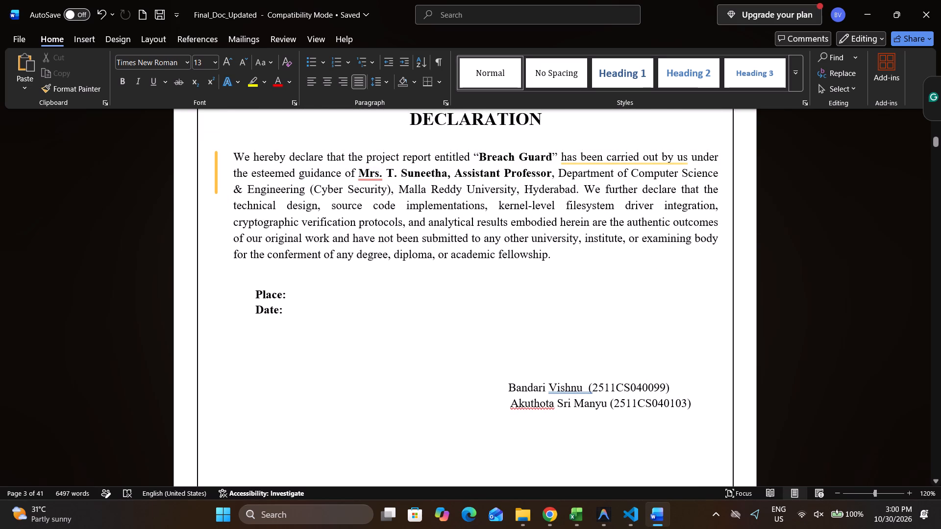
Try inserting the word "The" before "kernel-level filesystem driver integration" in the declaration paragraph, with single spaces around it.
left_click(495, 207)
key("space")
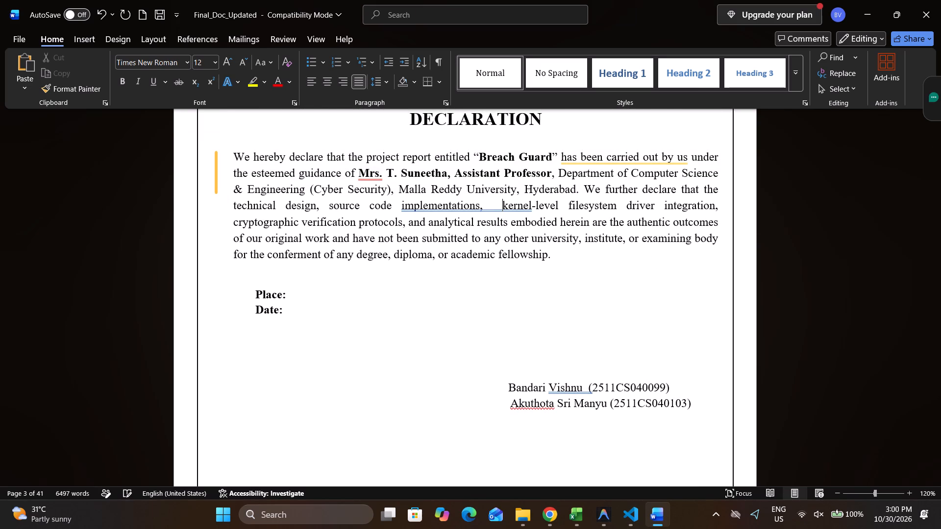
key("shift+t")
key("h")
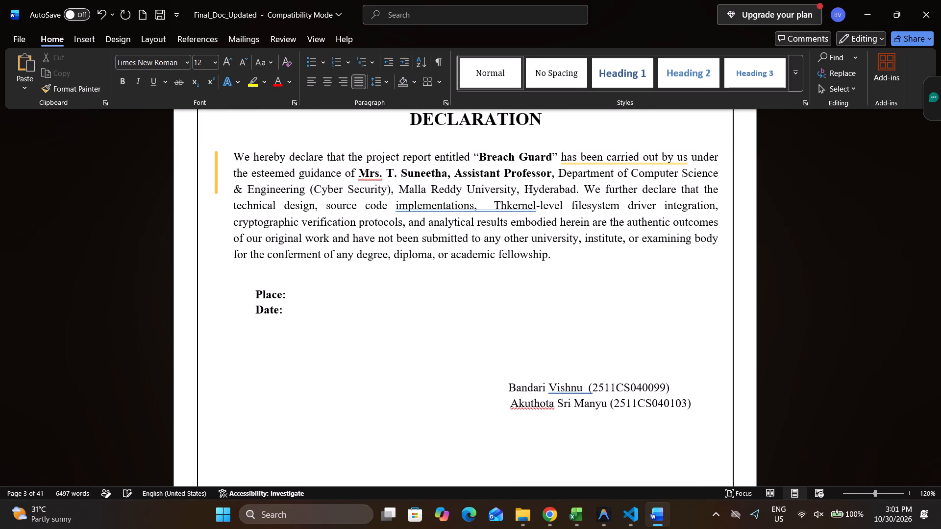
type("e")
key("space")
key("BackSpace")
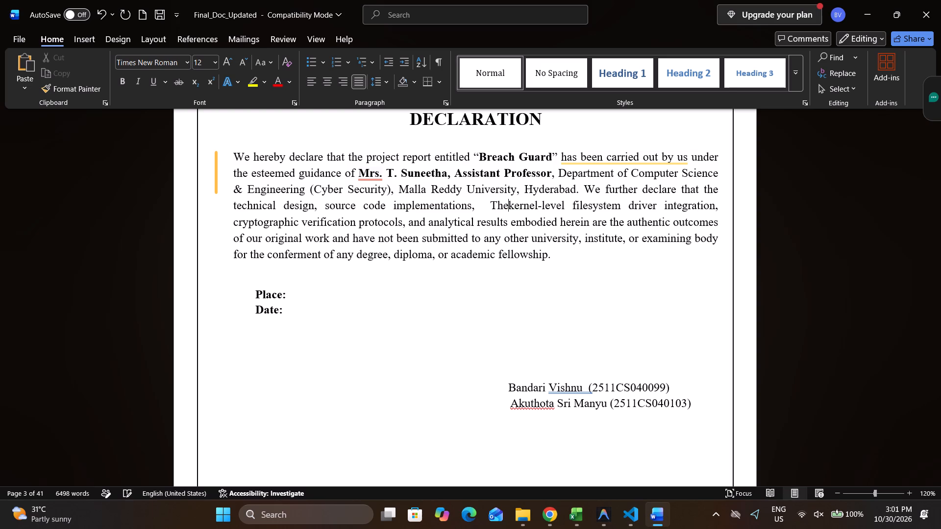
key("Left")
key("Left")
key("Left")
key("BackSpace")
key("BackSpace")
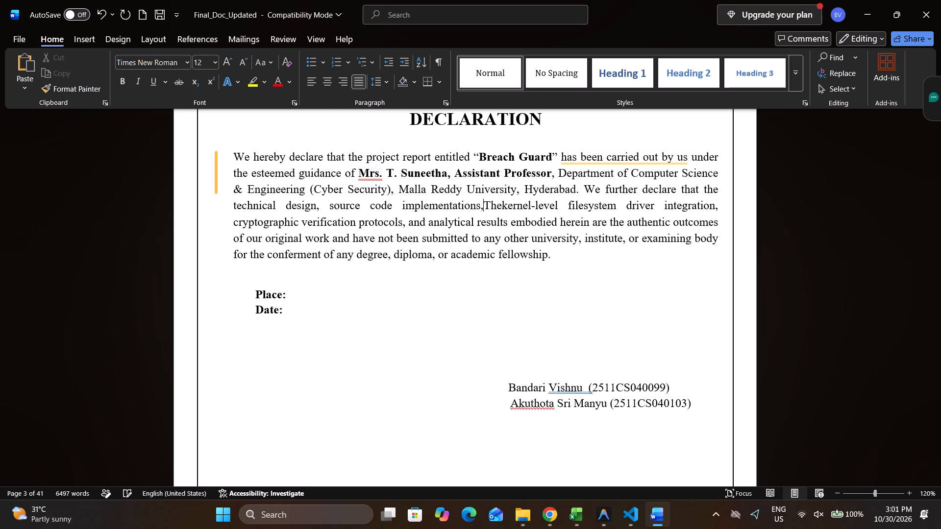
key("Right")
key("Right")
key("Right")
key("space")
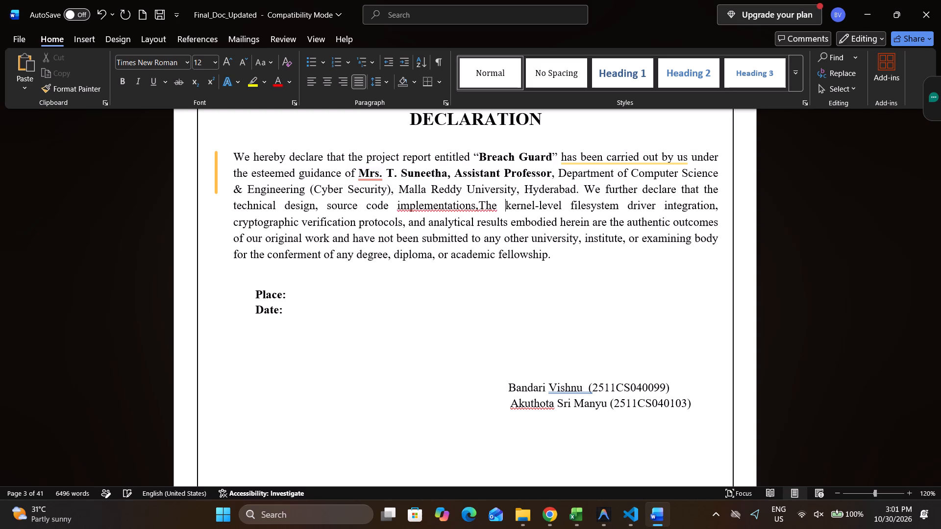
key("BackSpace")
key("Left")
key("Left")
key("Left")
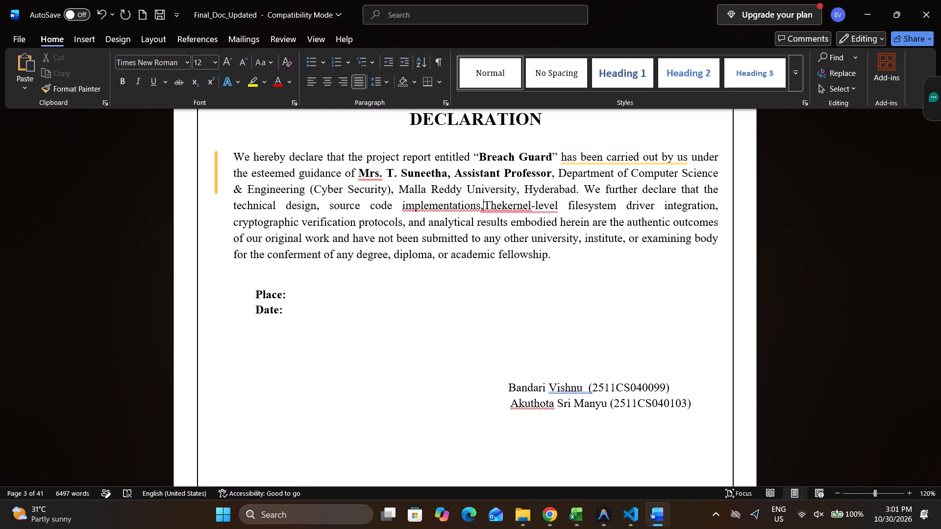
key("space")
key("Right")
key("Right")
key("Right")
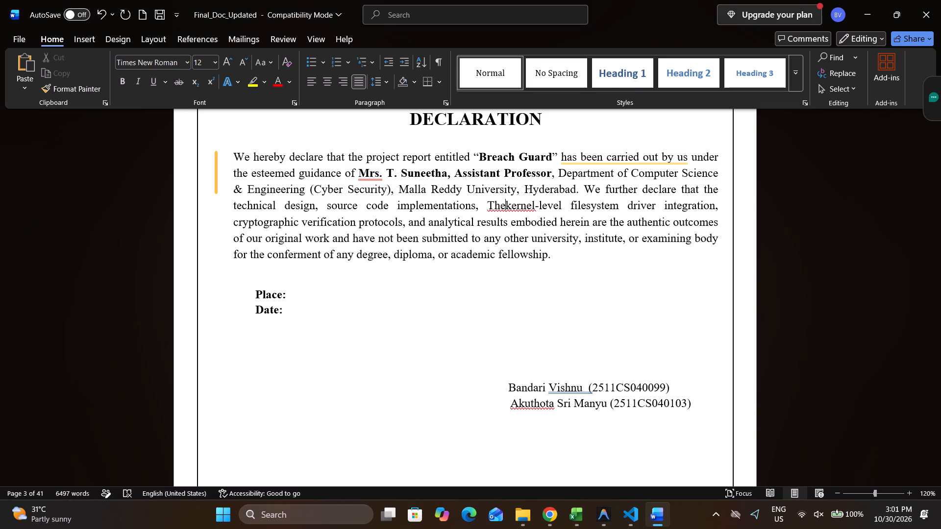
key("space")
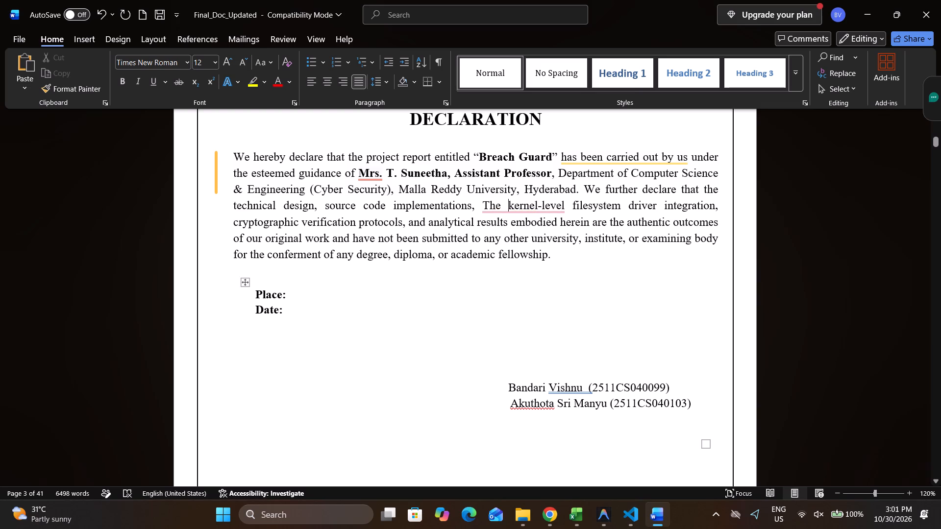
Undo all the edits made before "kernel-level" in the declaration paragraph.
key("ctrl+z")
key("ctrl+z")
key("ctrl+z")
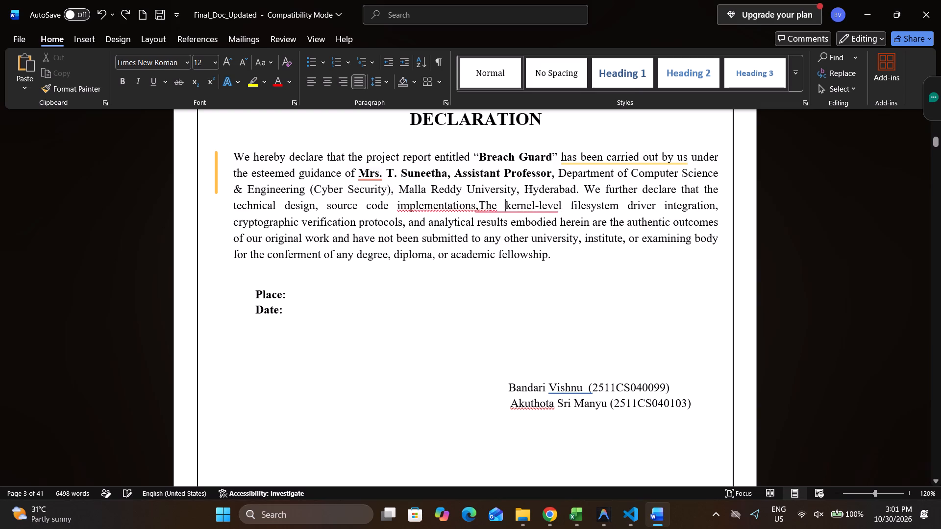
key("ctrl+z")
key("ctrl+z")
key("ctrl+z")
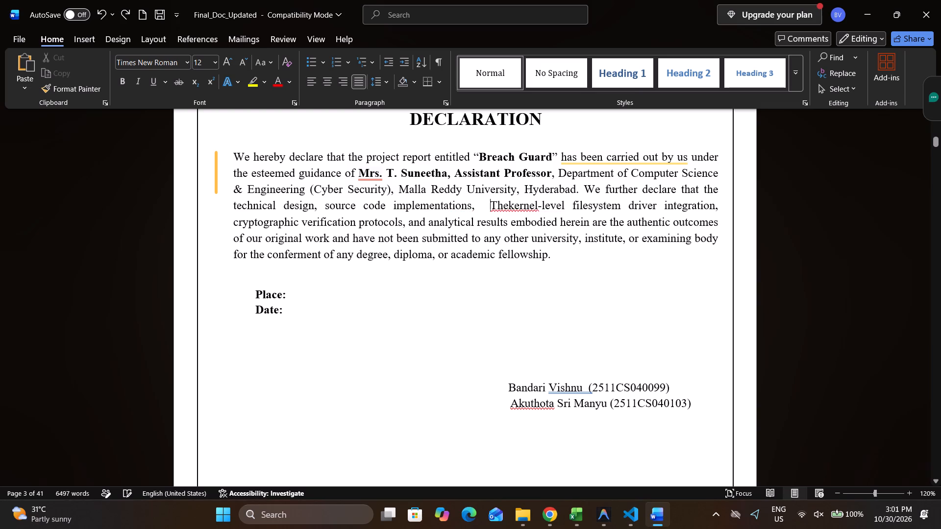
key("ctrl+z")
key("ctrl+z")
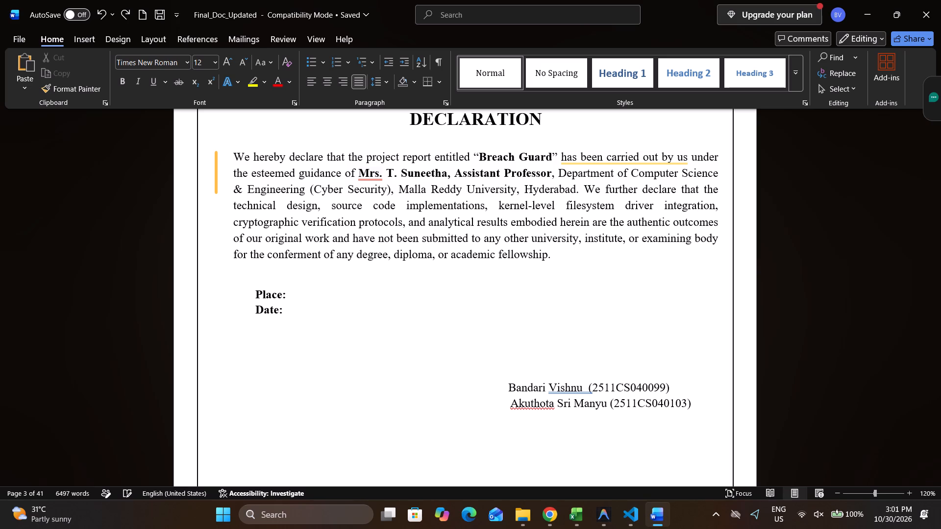
Read through the declaration paragraph, and go back to recheck the semester and academic year on the certificate page.
left_click(482, 329)
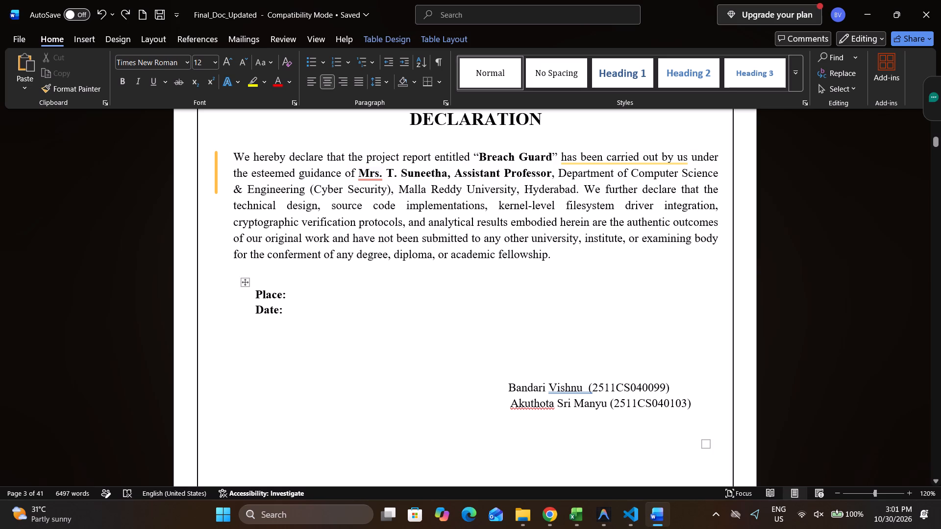
scroll(469, 285, "down", 1)
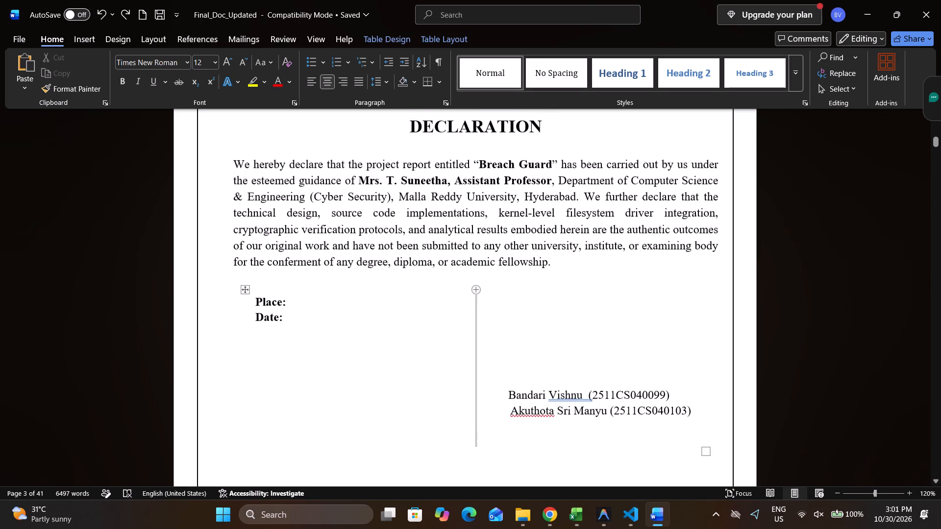
left_click(449, 249)
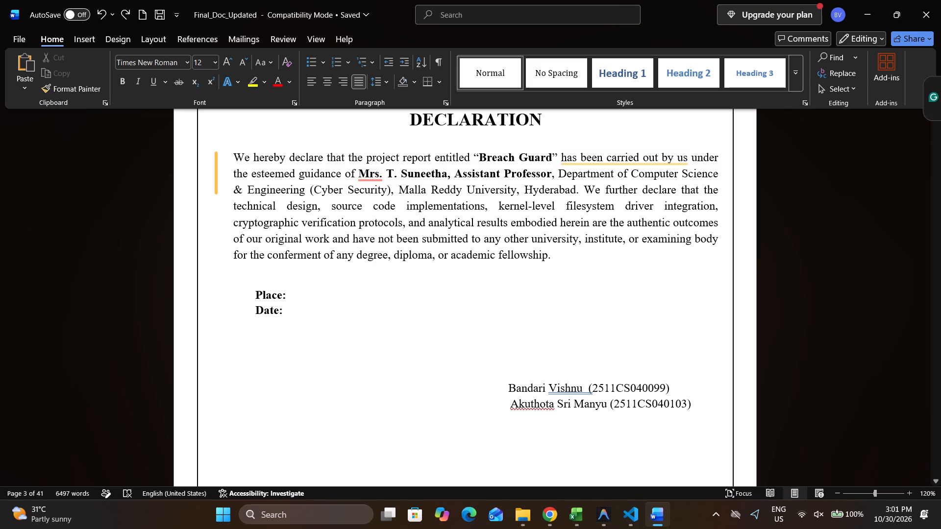
left_click(489, 234)
scroll(488, 224, "up", 2)
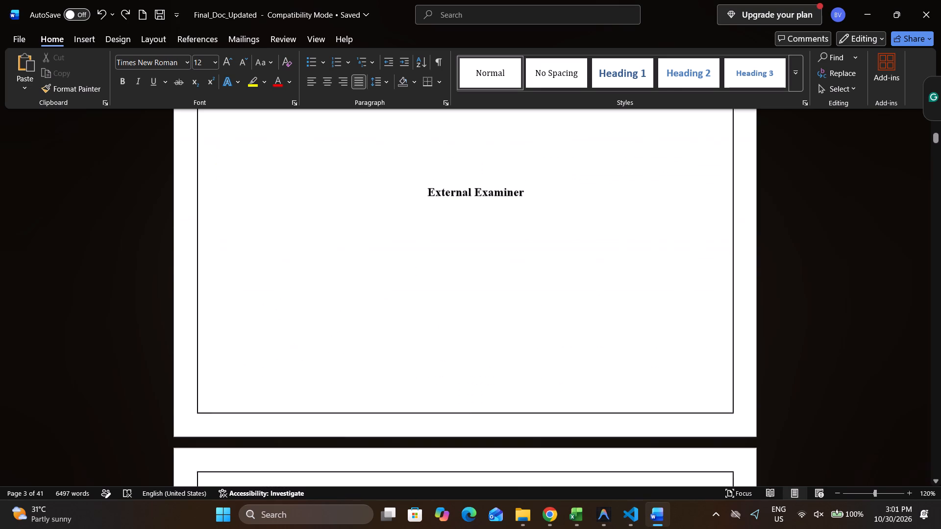
scroll(488, 224, "up", 2)
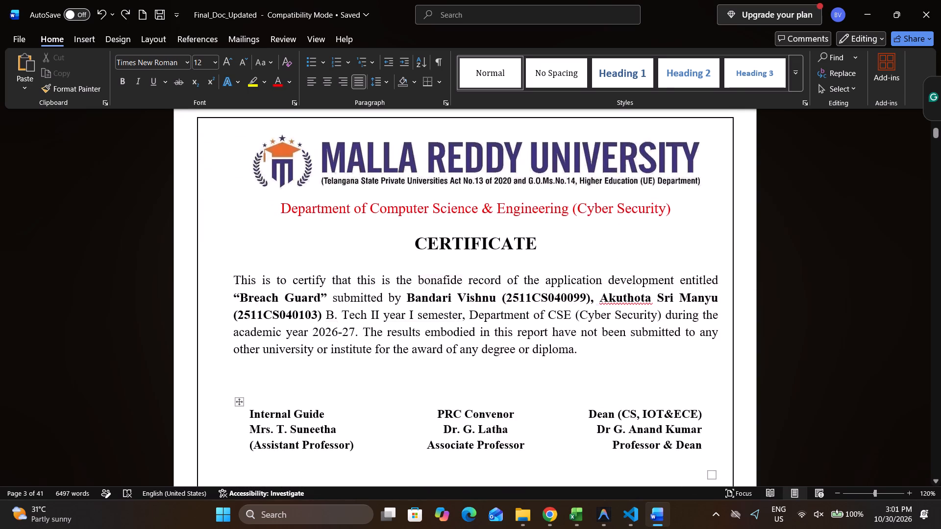
scroll(443, 284, "up", 1)
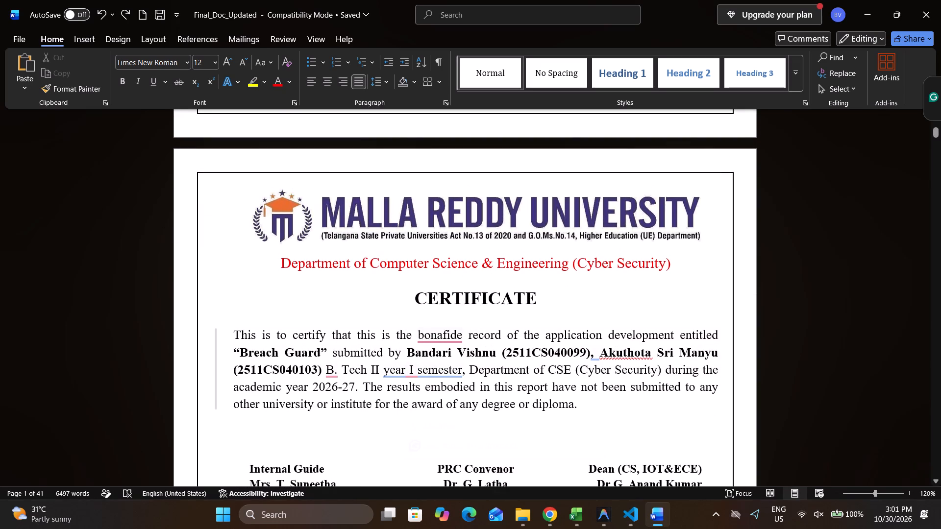
Recheck the certificate's academic year and the declaration paragraph, and save the document.
left_click(344, 382)
scroll(344, 382, "down", 1)
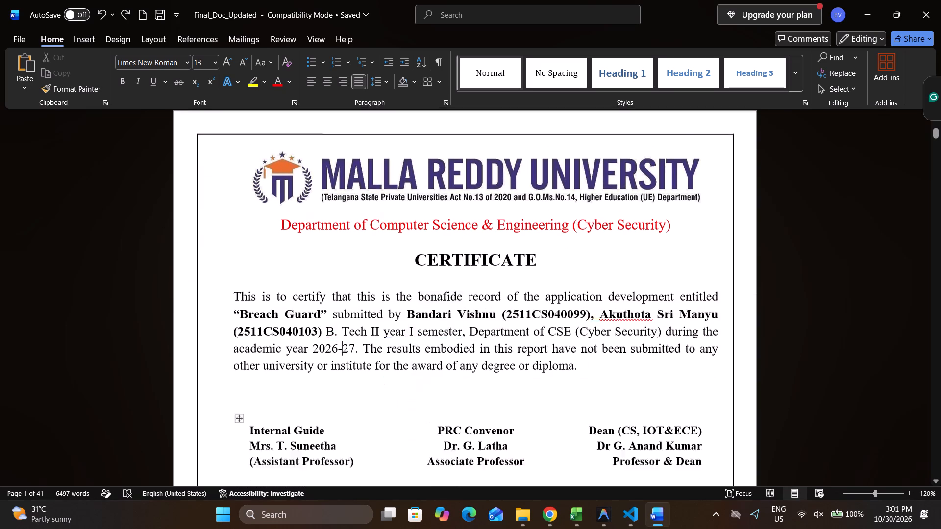
scroll(344, 382, "down", 3)
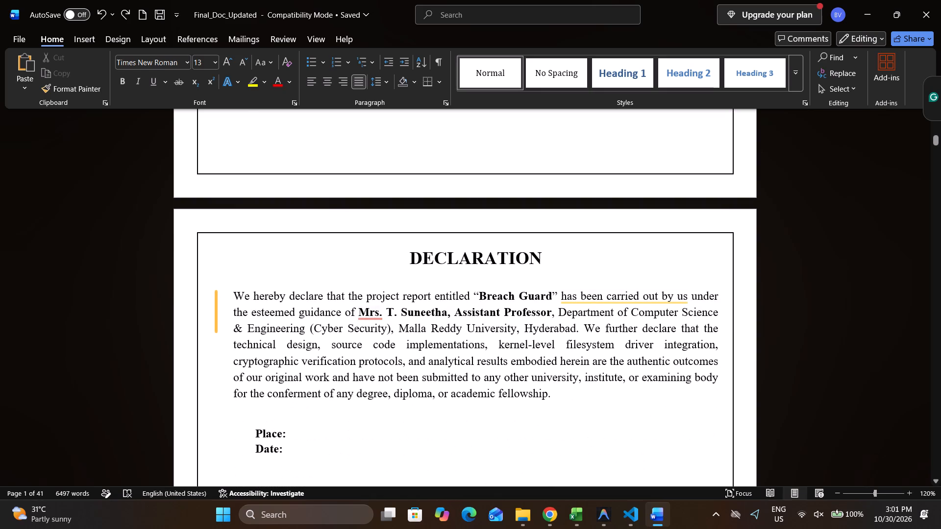
left_click(393, 411)
key("ctrl+s")
Read through the rest of the declaration page, the acknowledgements and the abstract with its keywords.
scroll(405, 393, "down", 3)
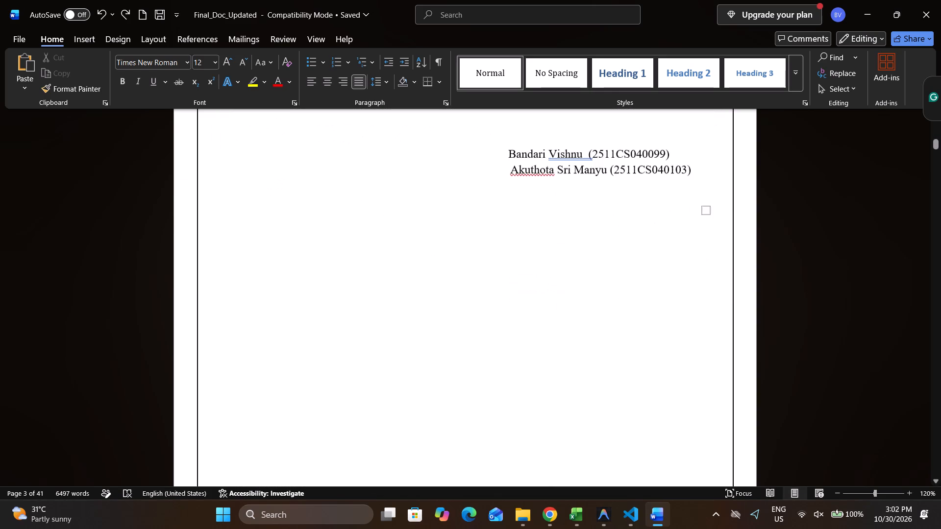
scroll(405, 393, "down", 6)
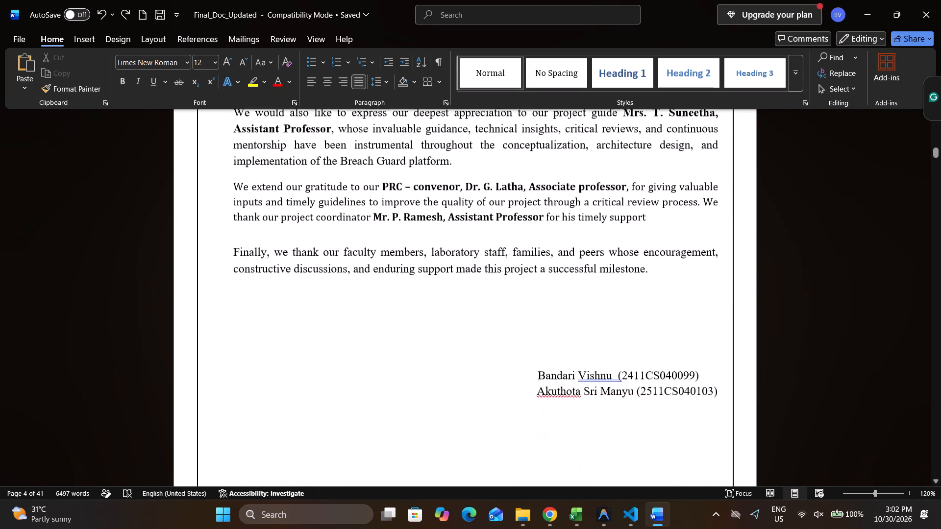
scroll(405, 393, "down", 3)
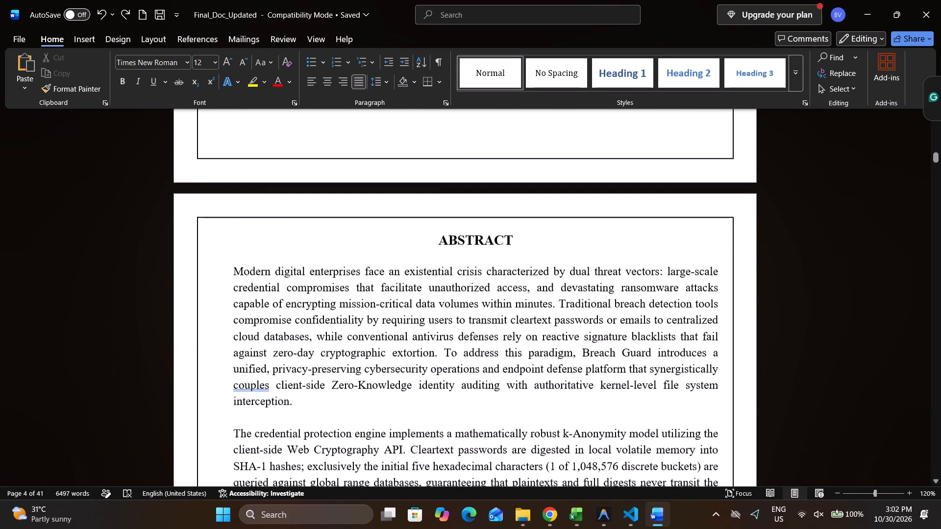
scroll(405, 393, "down", 2)
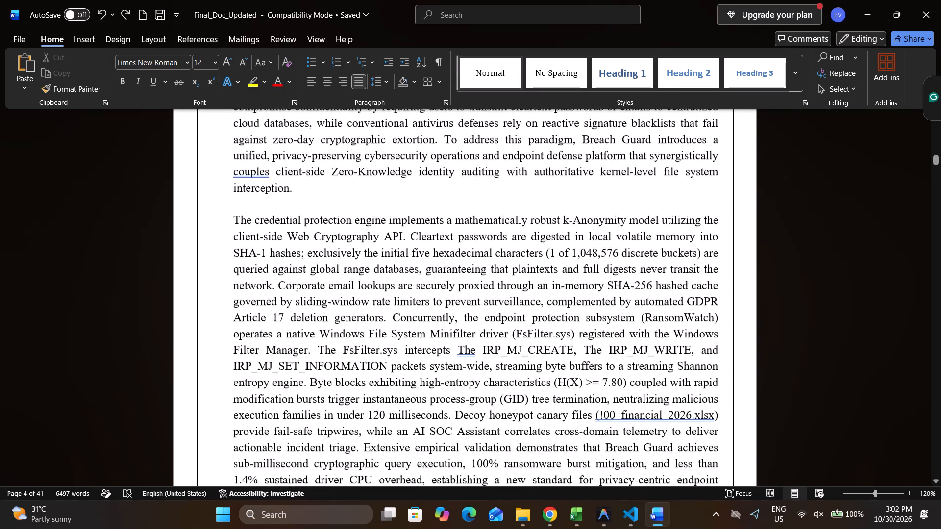
scroll(405, 393, "down", 4)
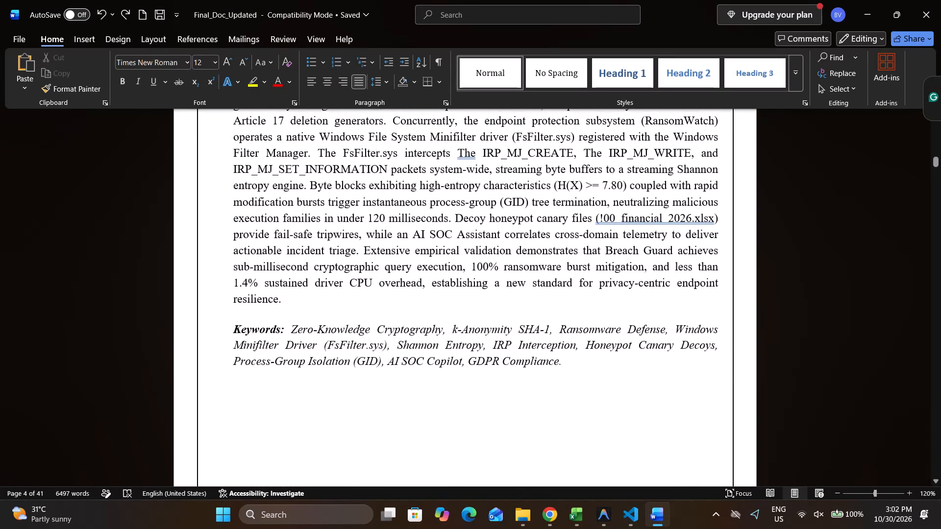
Review the contents tables for Chapters 1 to 5, checking the section titles and page numbers.
scroll(405, 393, "down", 2)
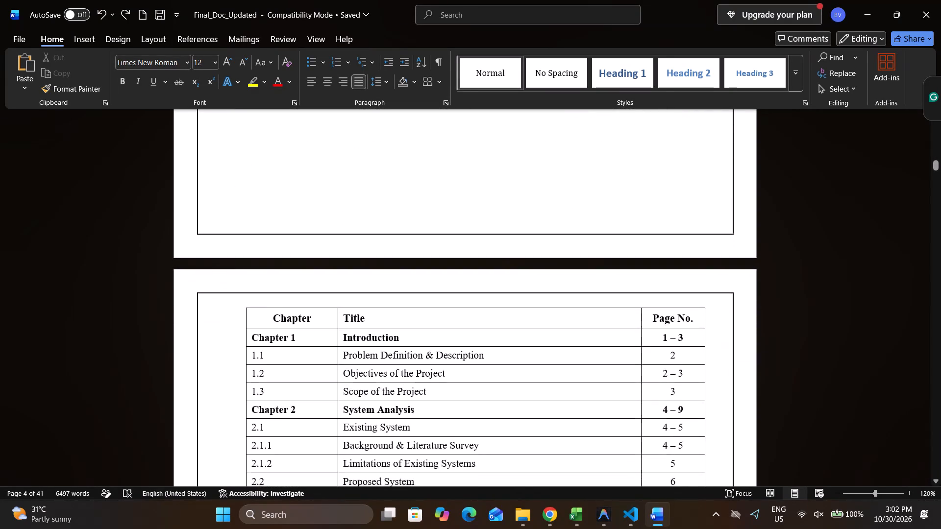
scroll(405, 393, "down", 3)
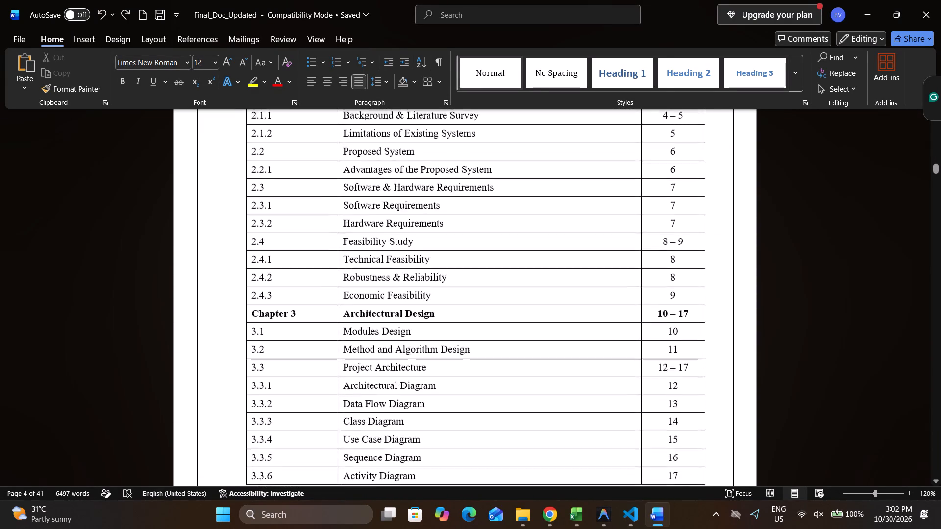
scroll(405, 393, "down", 2)
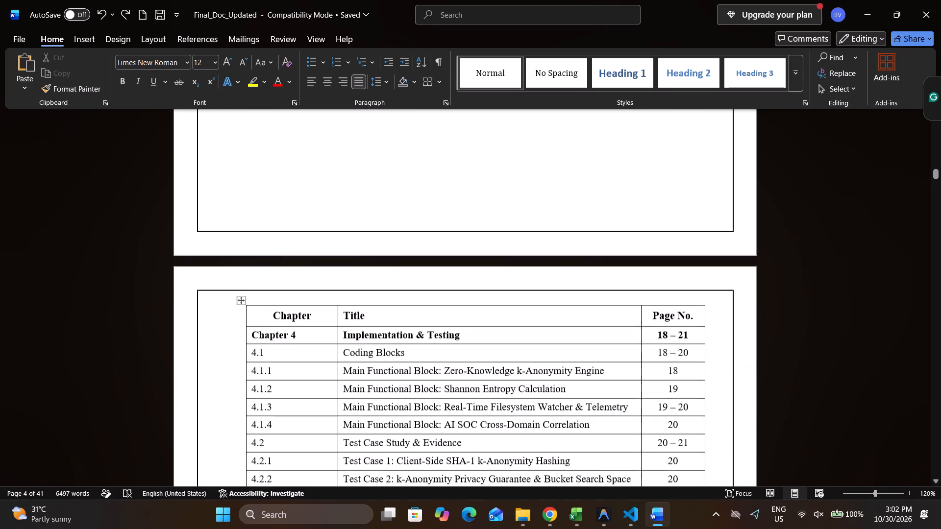
scroll(405, 393, "down", 4)
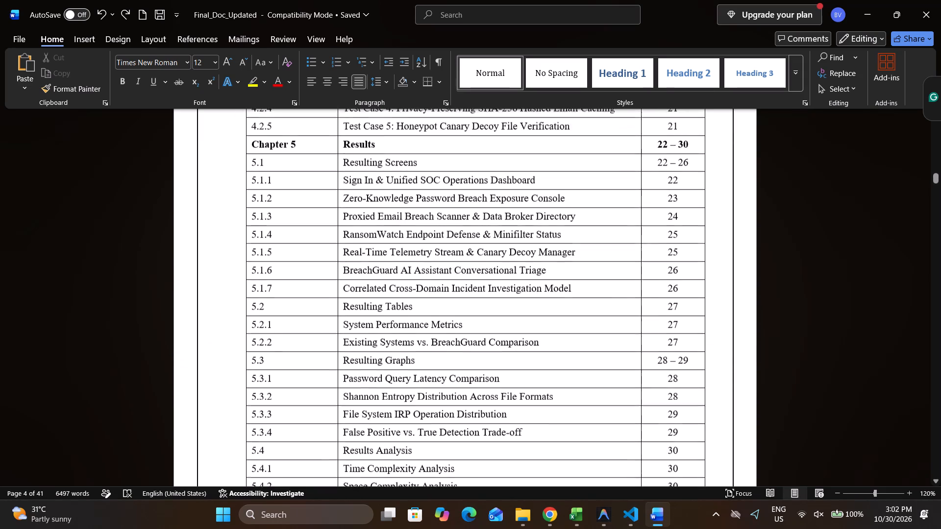
scroll(405, 393, "down", 2)
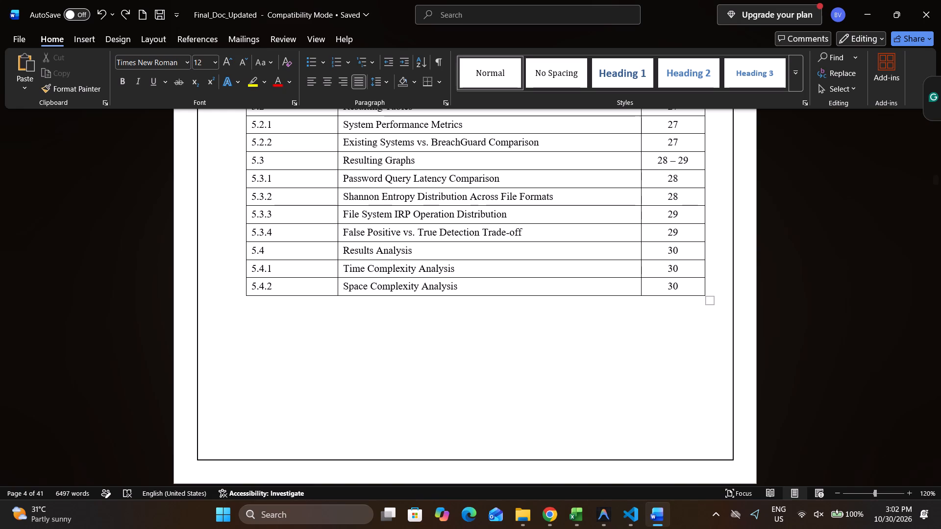
Go back to the cover page and recheck its semester and date lines, and the certificate text.
scroll(405, 393, "up", 1)
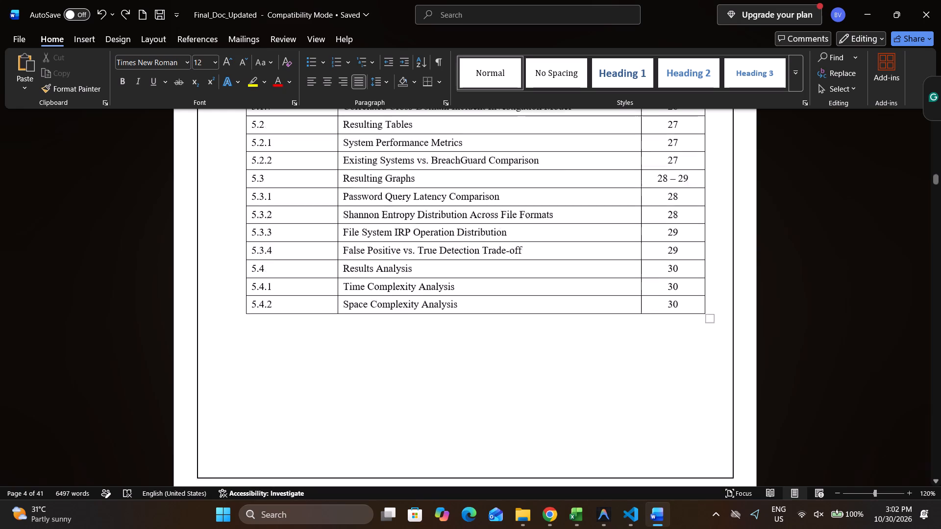
scroll(405, 393, "up", 11)
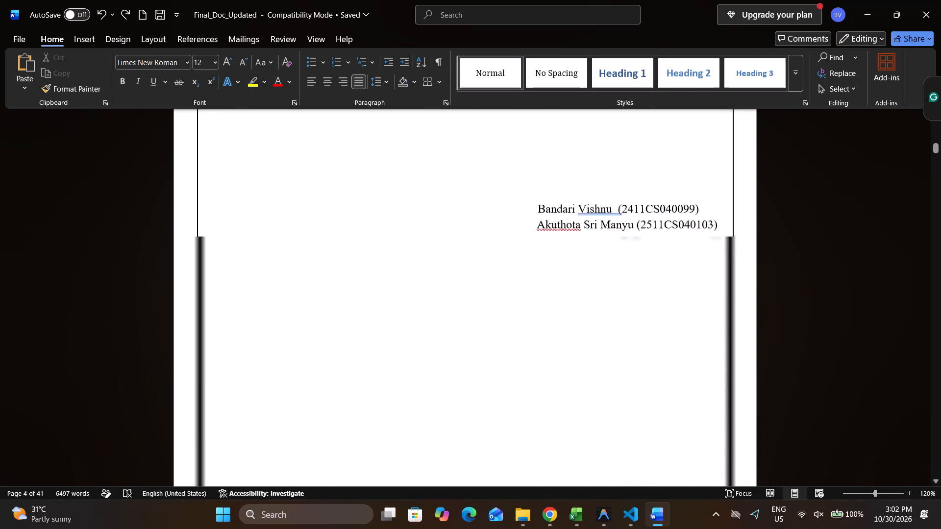
scroll(405, 393, "up", 16)
scroll(405, 393, "down", 1)
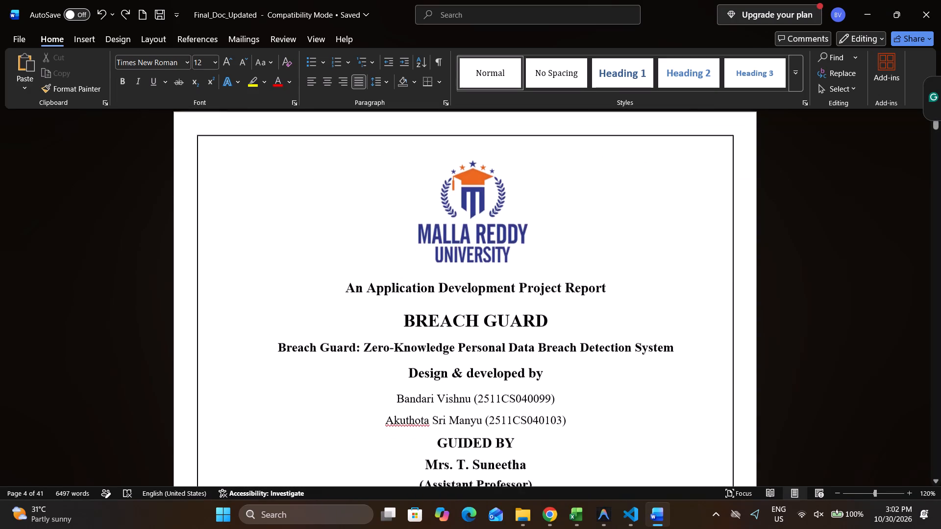
scroll(405, 393, "down", 2)
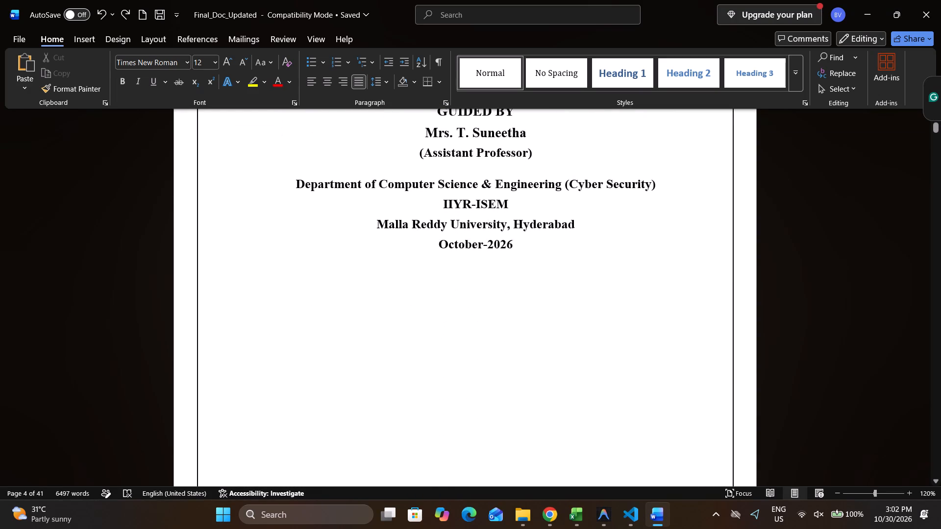
scroll(405, 393, "down", 3)
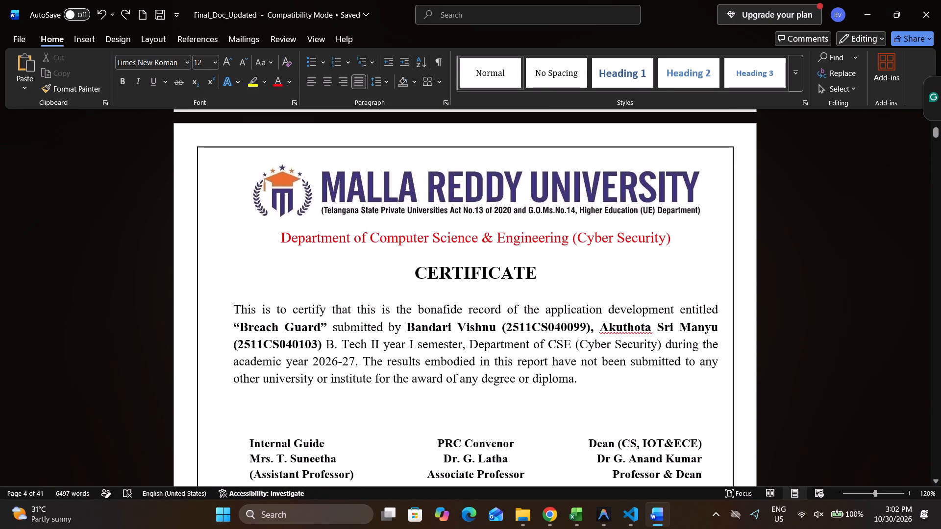
Save the document from the certificate page.
scroll(405, 393, "down", 1)
left_click(368, 342)
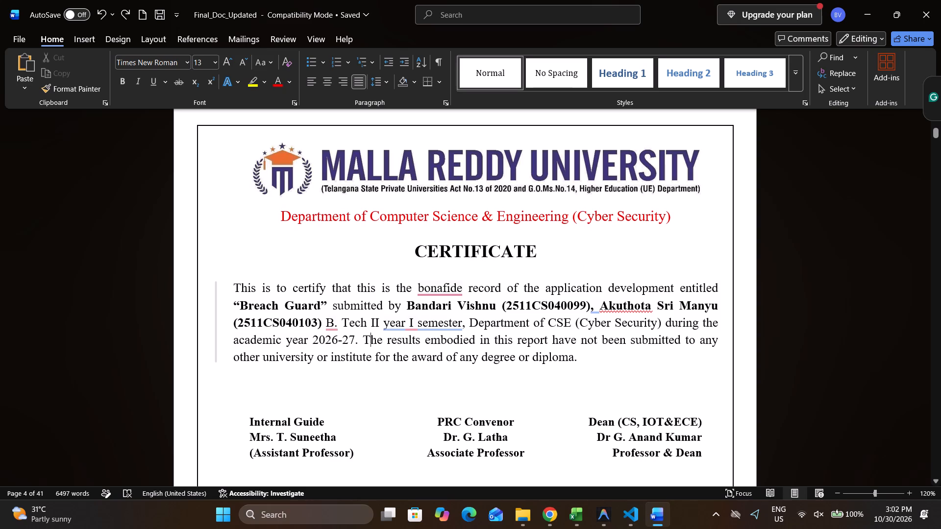
key("ctrl+s")
key("ctrl+s")
key("ctrl+s")
key("ctrl+s")
key("ctrl+s")
Check the certificate's signatories and the declaration page's text and student details, and save the document again.
scroll(368, 342, "down", 2)
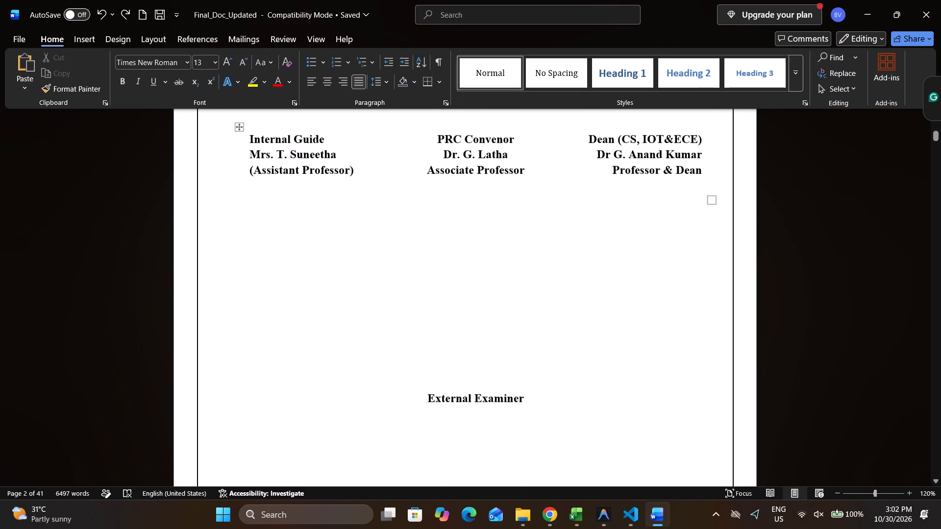
scroll(368, 342, "up", 1)
scroll(368, 342, "down", 1)
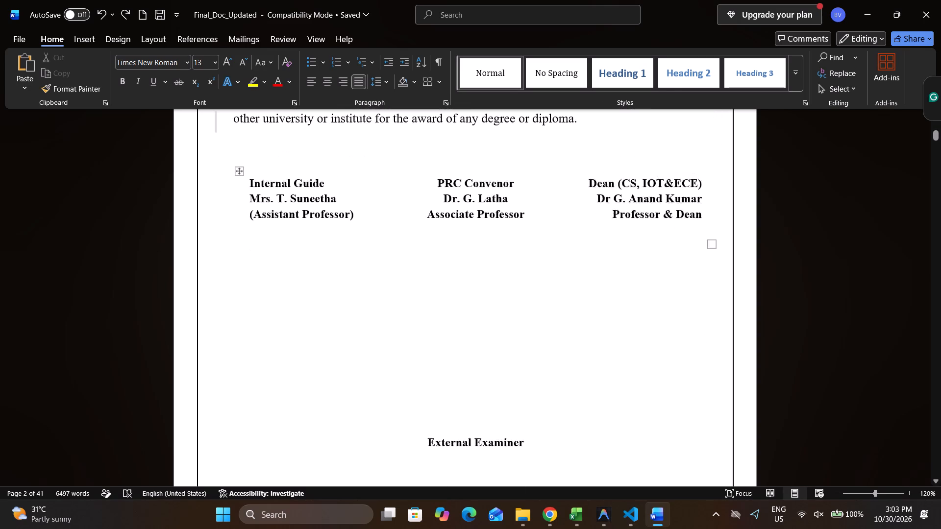
scroll(368, 342, "down", 3)
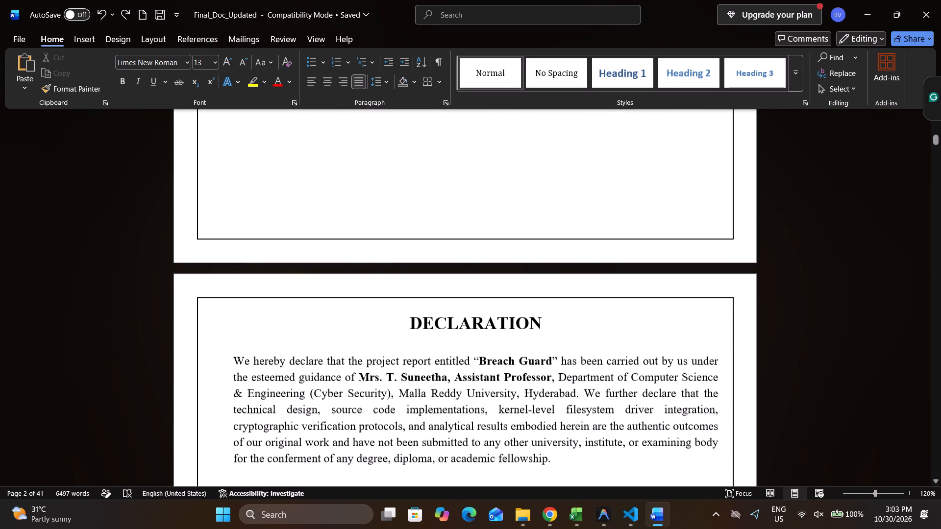
scroll(368, 342, "down", 2)
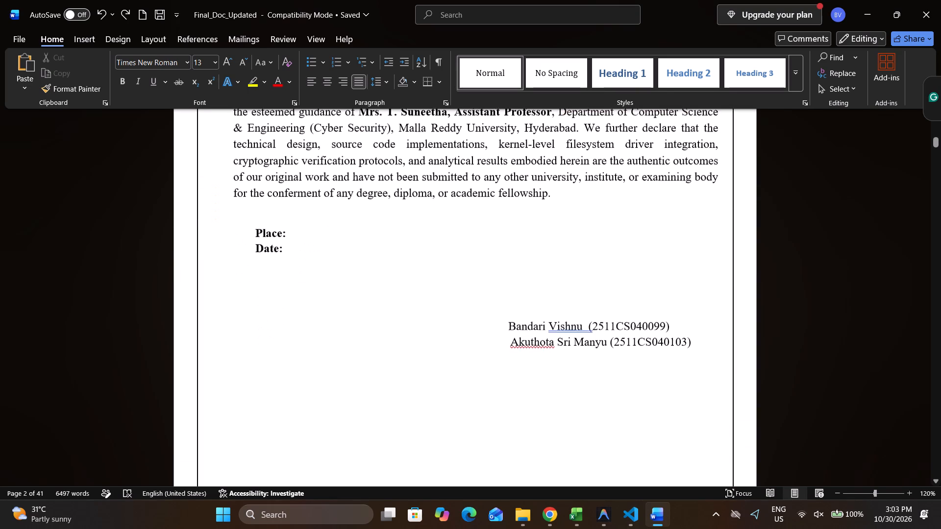
scroll(368, 342, "up", 1)
left_click(405, 272)
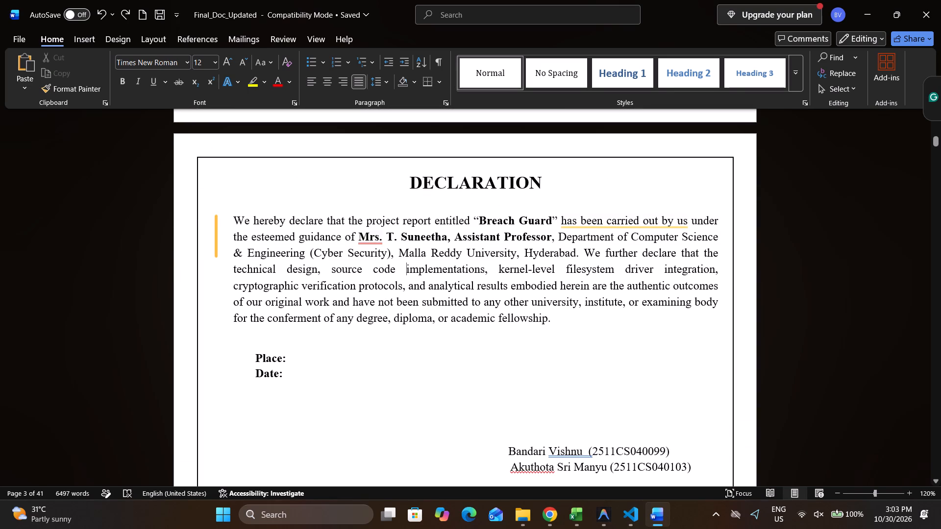
key("ctrl+s")
key("ctrl+s")
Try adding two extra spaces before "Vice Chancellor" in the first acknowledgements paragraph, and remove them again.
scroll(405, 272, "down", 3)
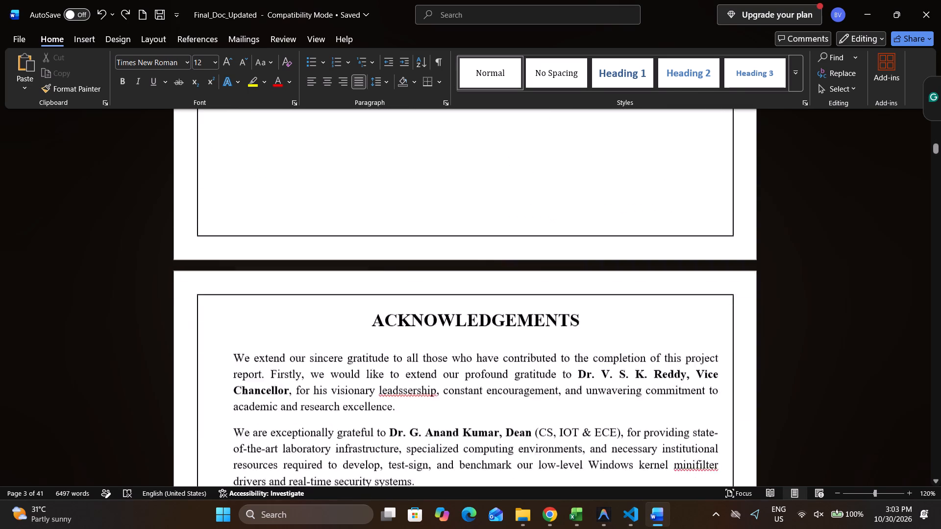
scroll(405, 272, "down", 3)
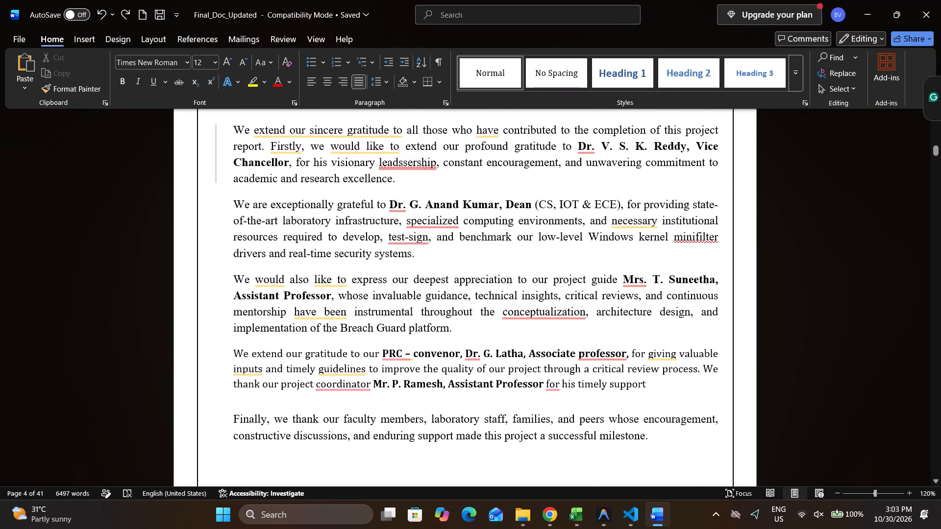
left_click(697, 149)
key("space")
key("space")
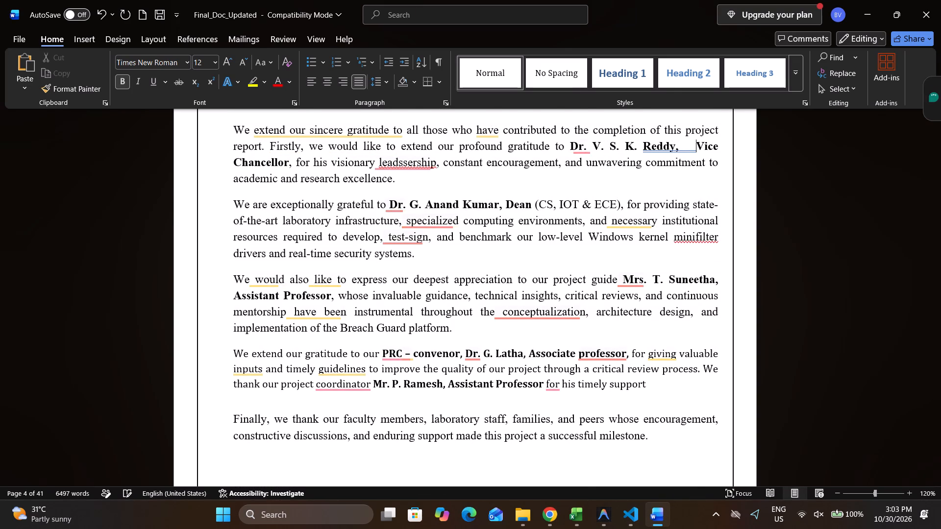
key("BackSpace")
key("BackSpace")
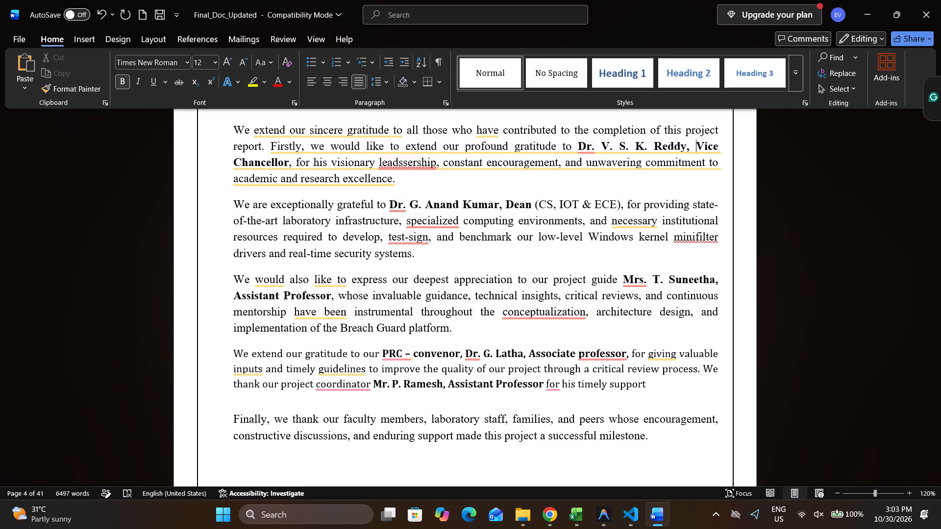
Check the rest of the acknowledgements page, including the student names and roll numbers, and the abstract page's text.
scroll(627, 270, "down", 1)
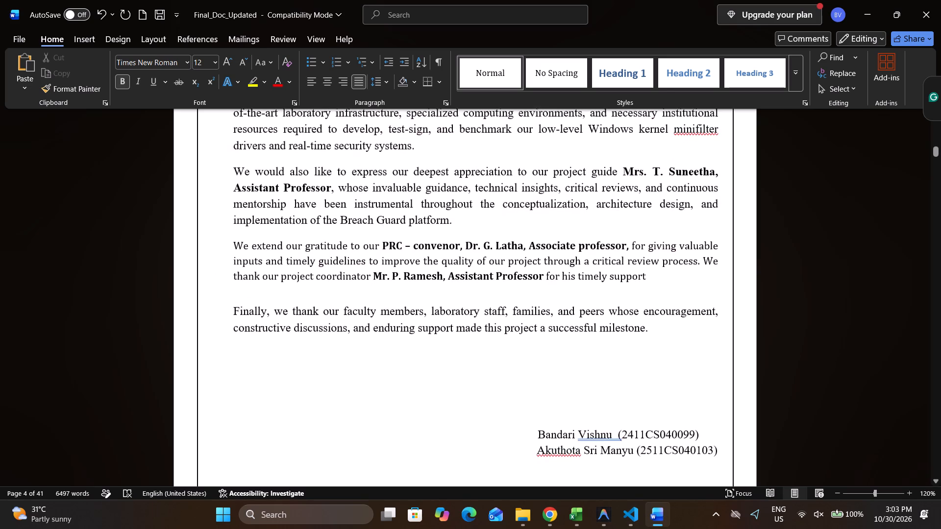
scroll(577, 303, "down", 1)
scroll(537, 311, "down", 2)
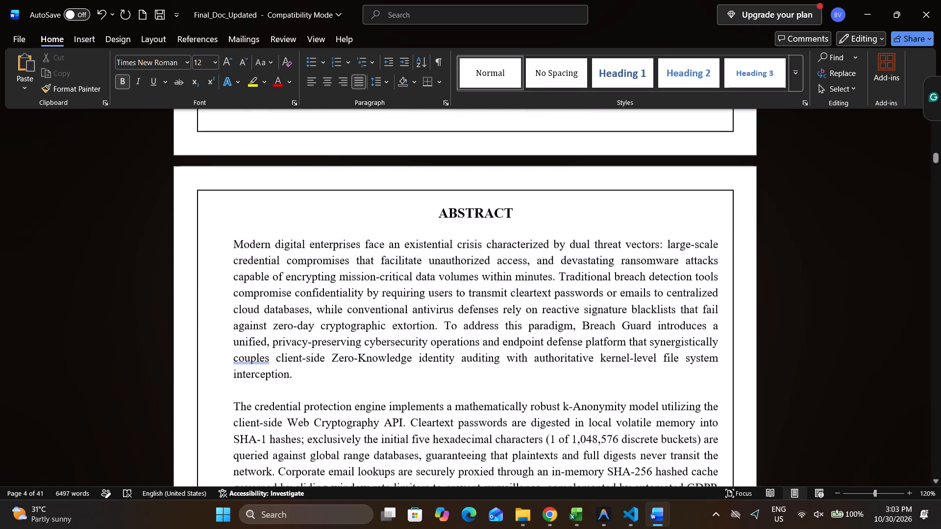
left_click(515, 335)
scroll(515, 335, "down", 2)
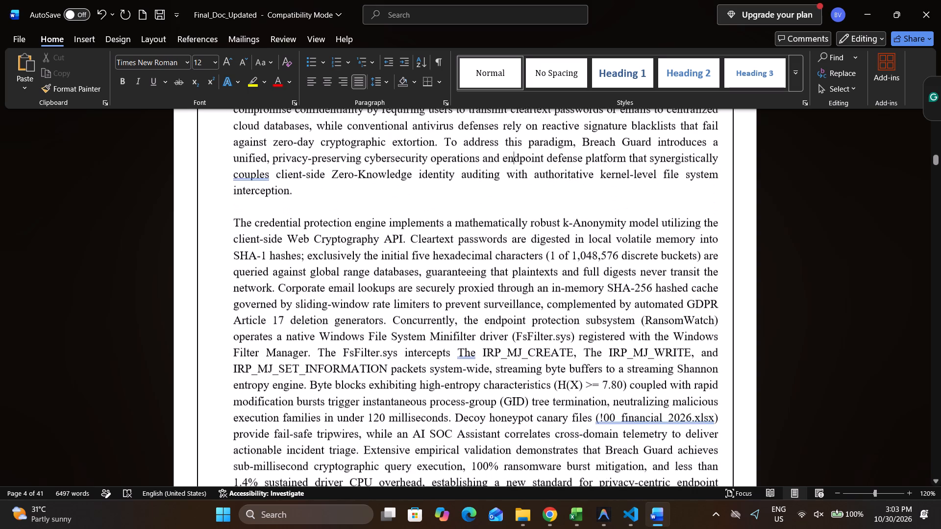
scroll(513, 316, "down", 3)
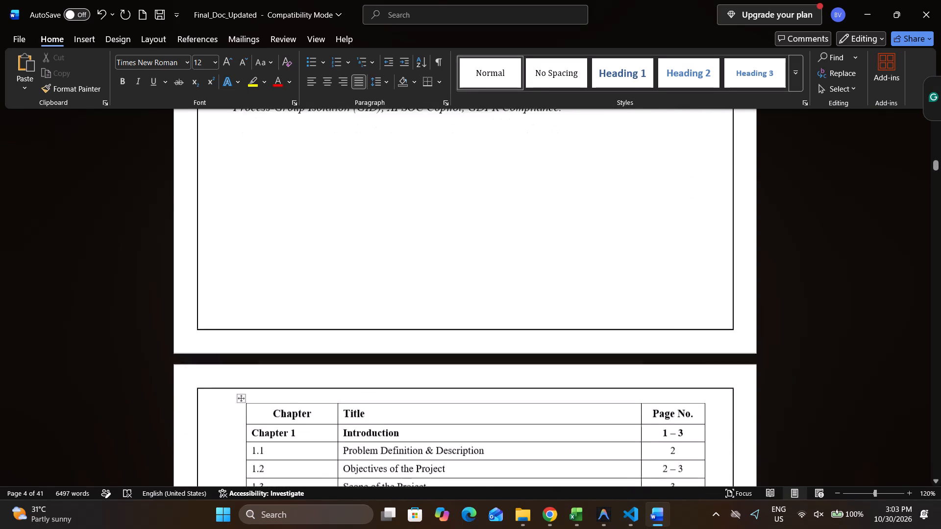
Review the chapter contents tables and the lists of diagrams, screen shots and resultant tables.
scroll(513, 316, "down", 3)
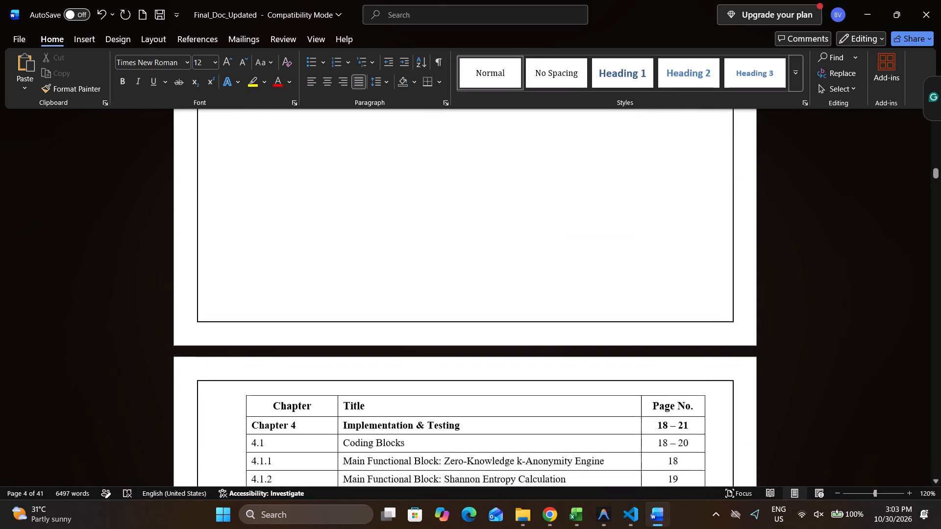
scroll(489, 318, "down", 7)
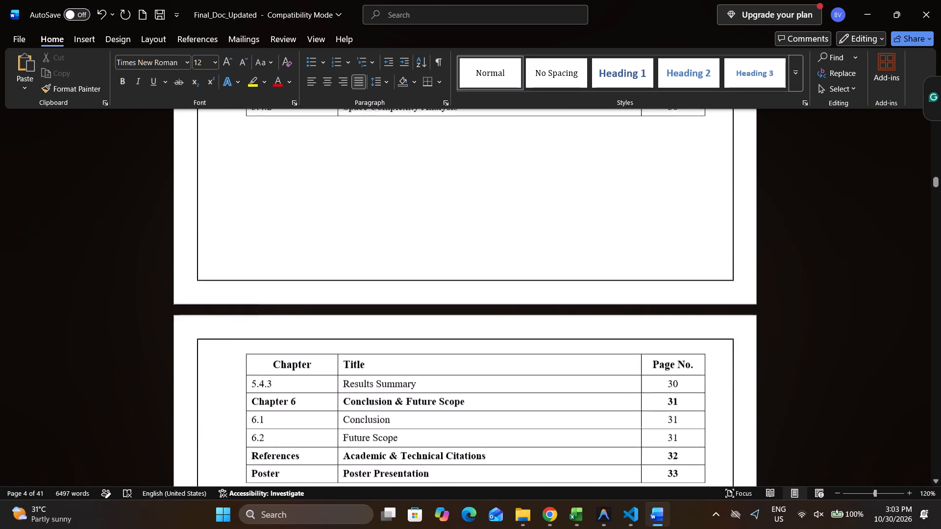
scroll(489, 318, "down", 2)
left_click(479, 323)
scroll(479, 323, "down", 1)
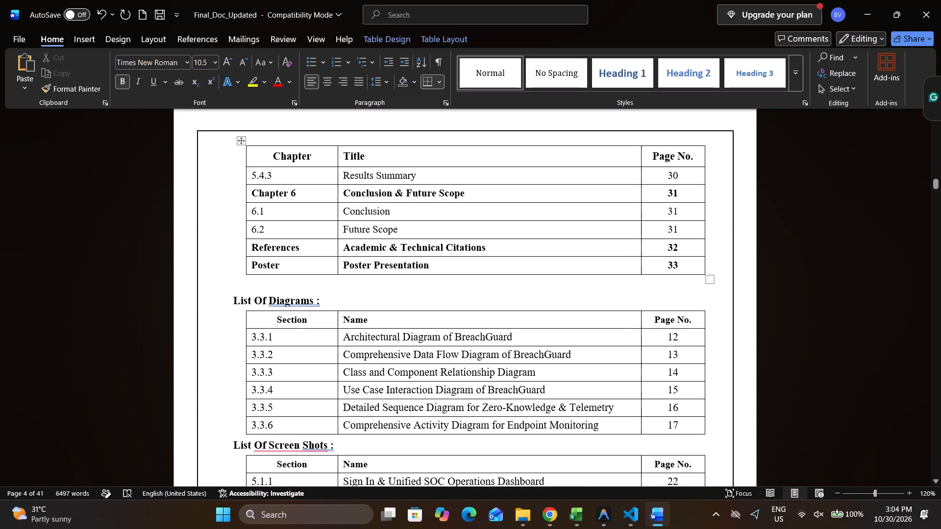
scroll(479, 323, "down", 2)
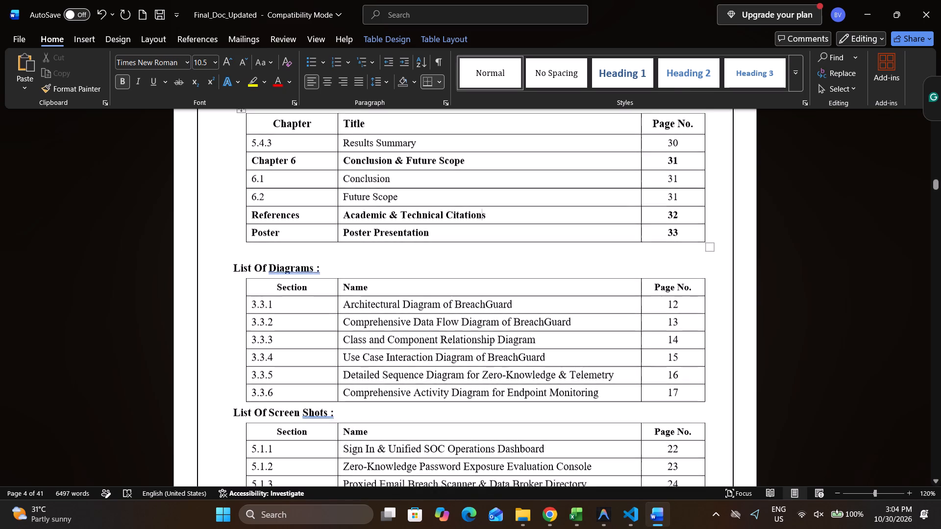
scroll(479, 323, "down", 2)
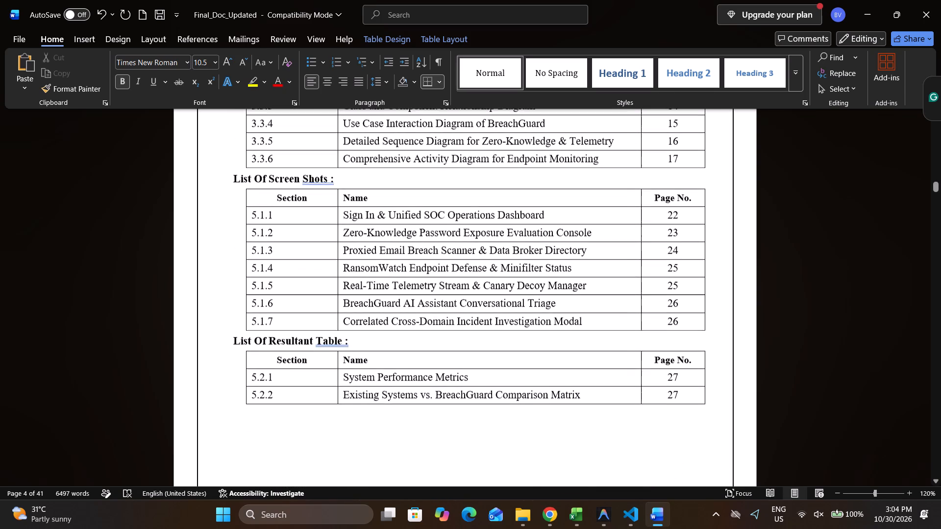
Save the document from the page with the List Of Screen Shots table.
left_click(477, 309)
key("ctrl+s")
key("ctrl+s")
key("ctrl+s")
key("ctrl+s")
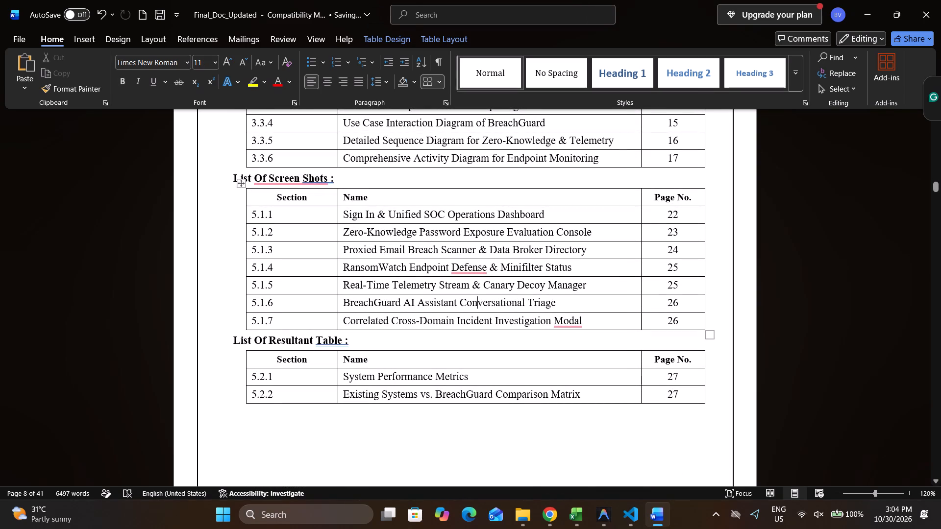
key("ctrl+s")
key("ctrl+s")
key("ctrl+s")
key("ctrl+s")
key("ctrl+s")
key("ctrl+s")
key("ctrl+s")
key("ctrl+s")
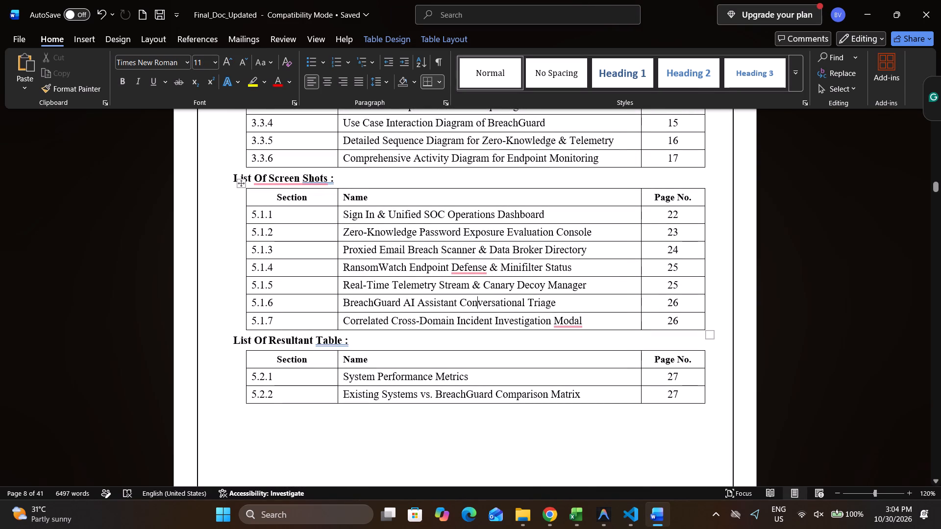
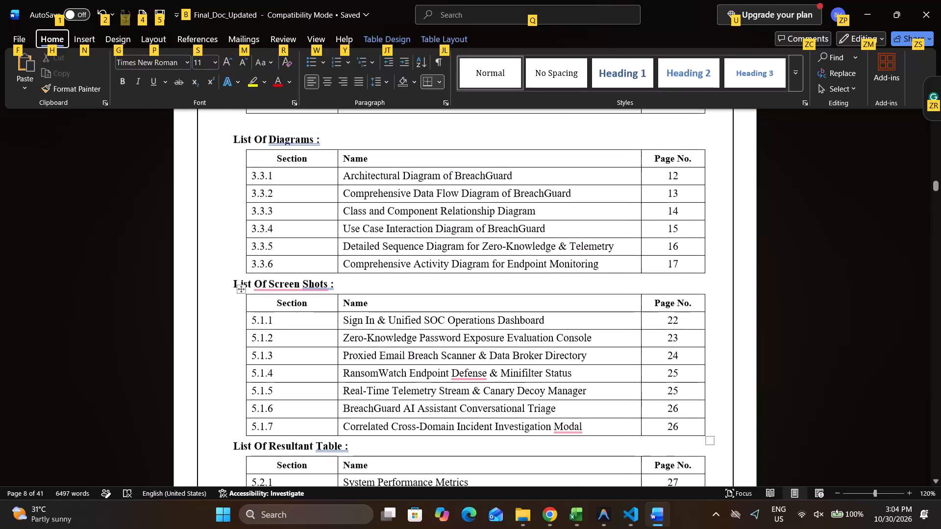
Save the document from the page with the Chapter 6 contents and the List Of Diagrams.
left_click(538, 322)
scroll(538, 322, "up", 1)
left_click(594, 308)
scroll(594, 308, "up", 1)
left_click(516, 181)
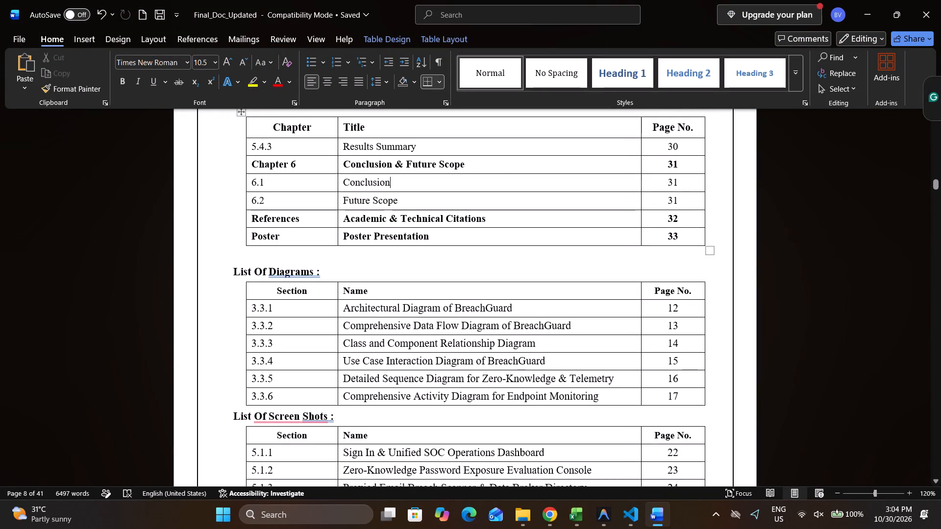
left_click(516, 181)
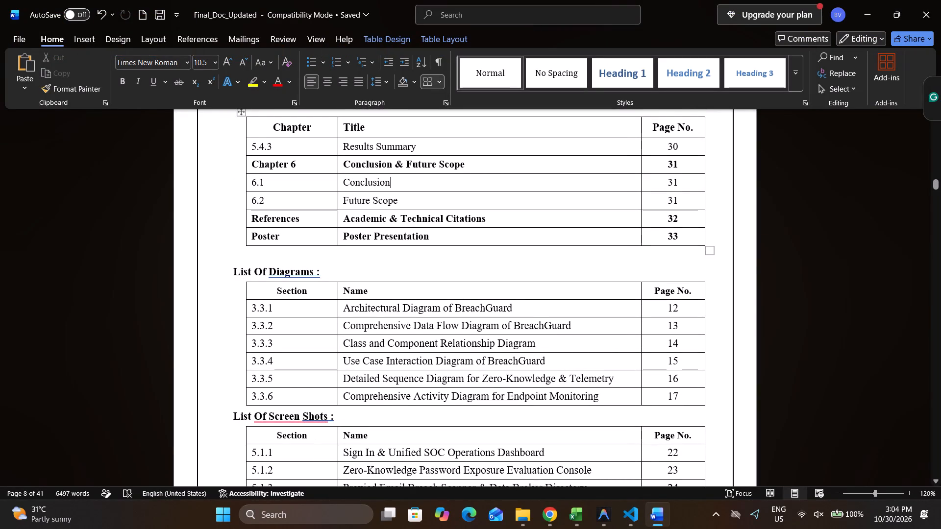
key("ctrl+s")
key("ctrl+s")
key("ctrl+s")
key("ctrl+s")
key("ctrl+s")
key("ctrl+s")
Look through the report from the contents lists to the Architectural Diagram in section 3.3.1, and return to the cover page.
scroll(528, 239, "down", 1)
scroll(494, 295, "down", 1)
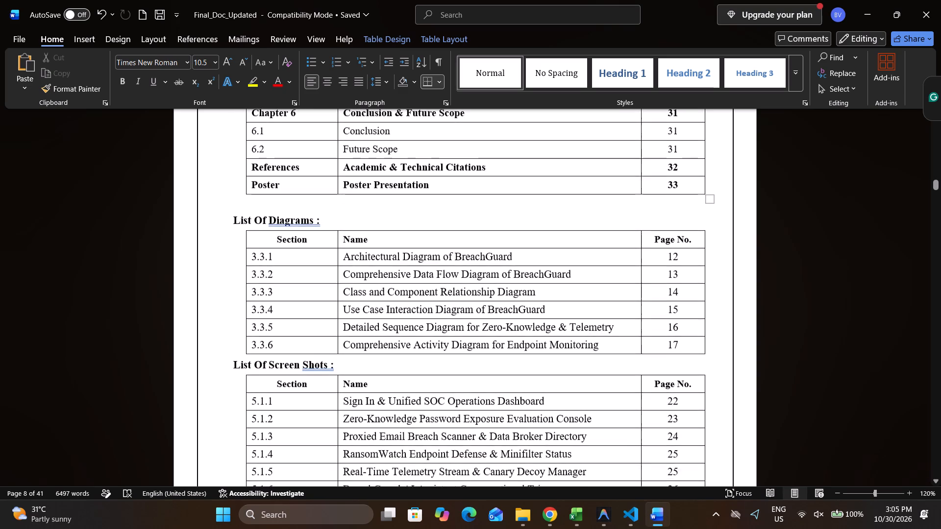
scroll(494, 295, "down", 4)
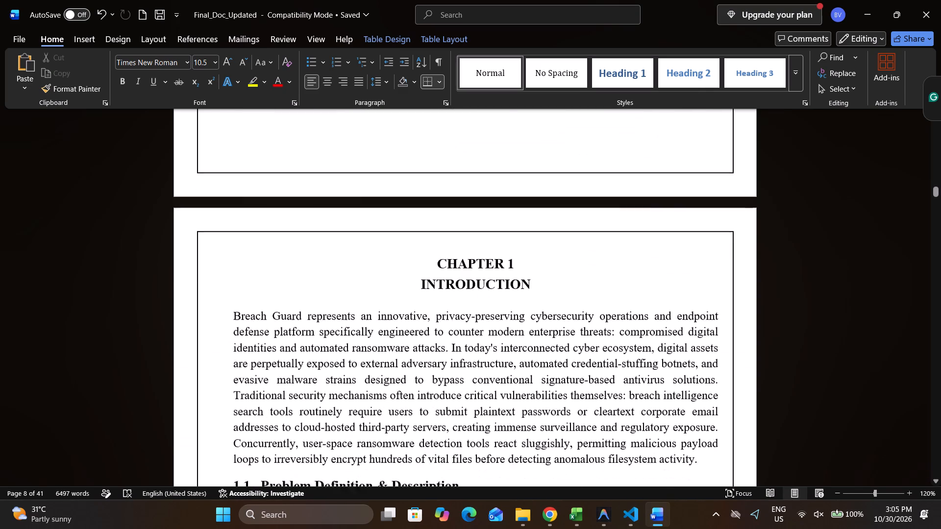
scroll(494, 295, "down", 3)
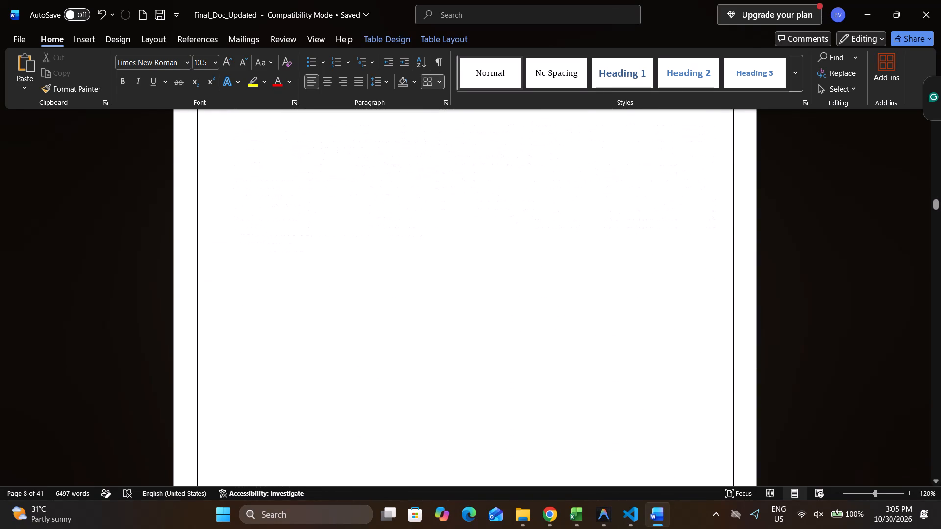
scroll(494, 295, "down", 6)
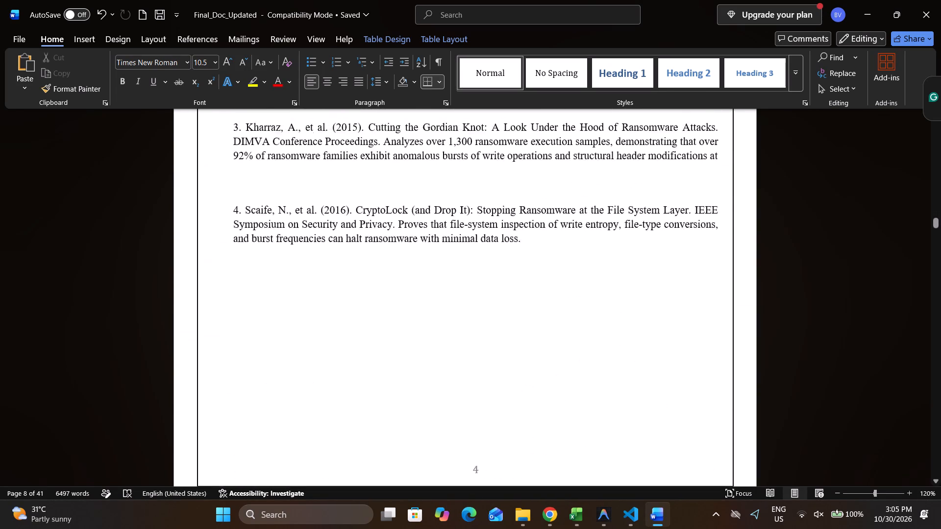
scroll(494, 295, "down", 11)
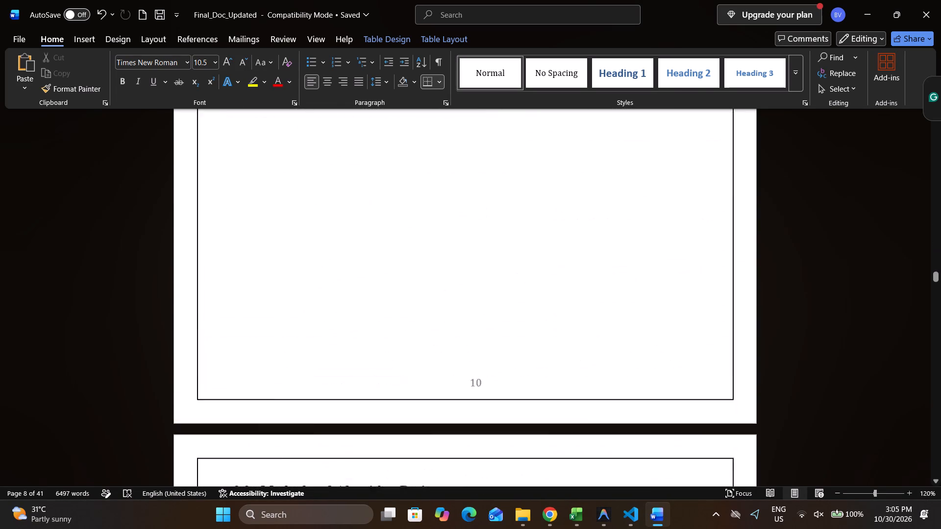
scroll(494, 295, "down", 2)
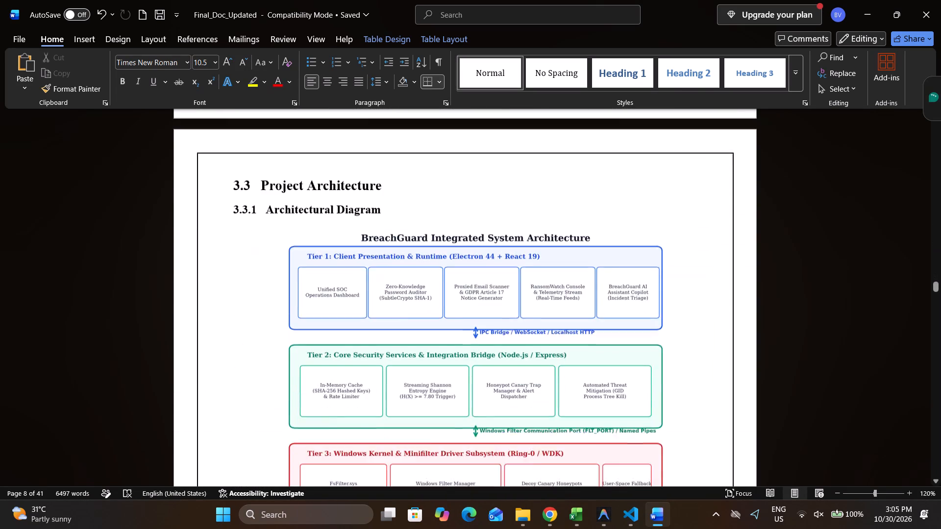
scroll(494, 295, "down", 1)
scroll(494, 295, "up", 1)
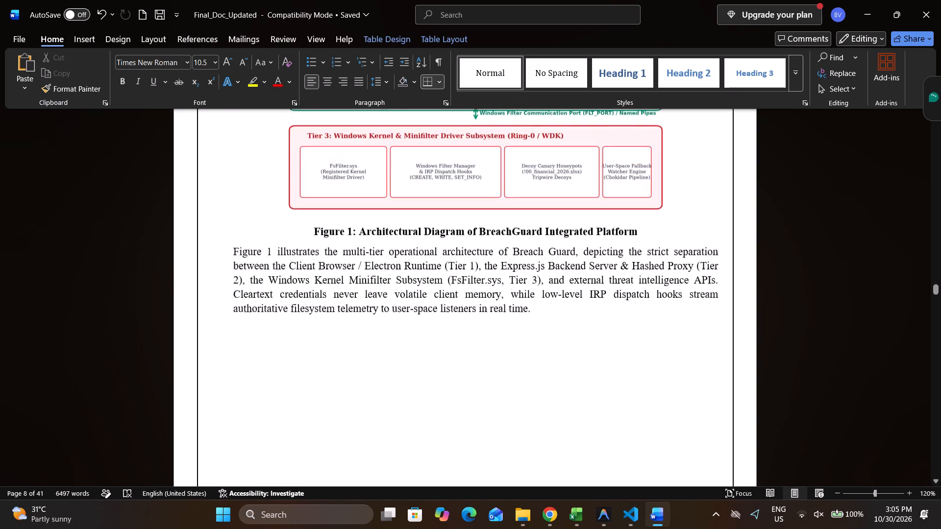
scroll(494, 295, "up", 4)
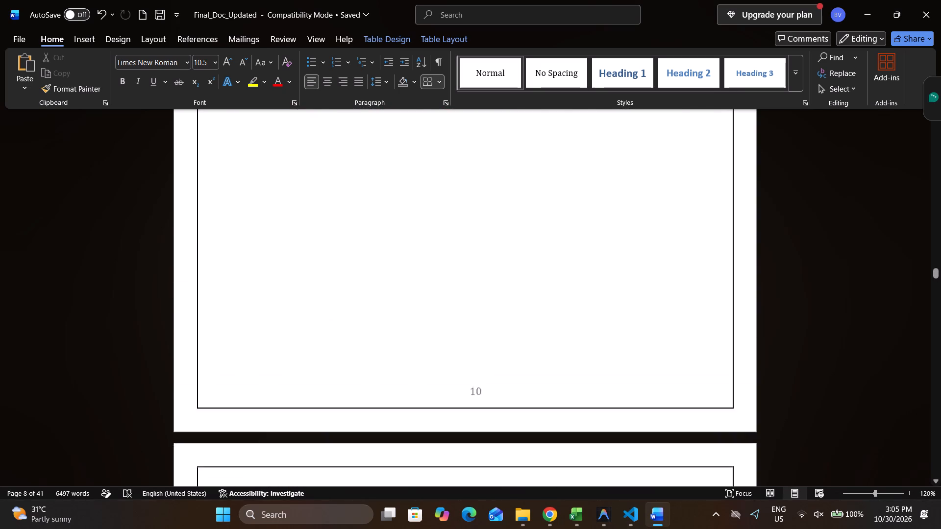
scroll(494, 295, "up", 1)
left_click(494, 295)
scroll(494, 295, "up", 1)
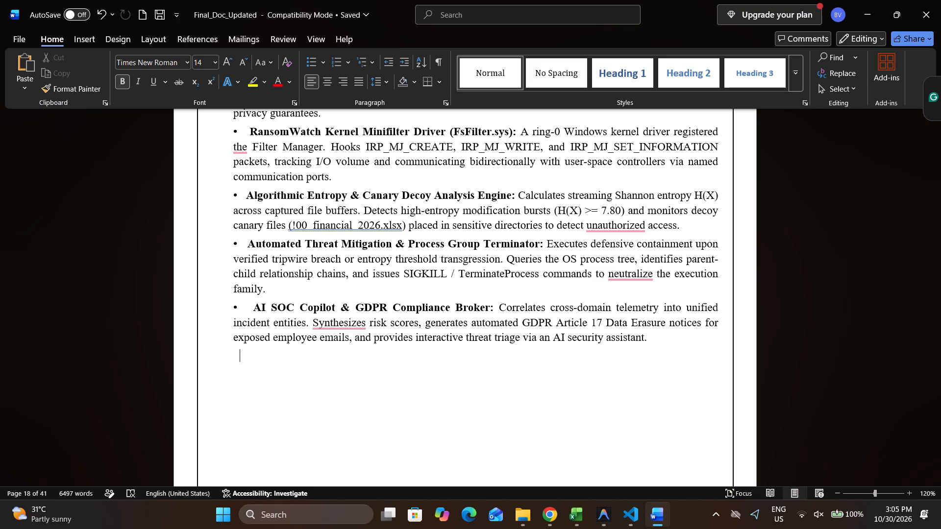
scroll(494, 295, "up", 20)
scroll(494, 295, "up", 20)
scroll(494, 295, "up", 20)
scroll(552, 232, "up", 1)
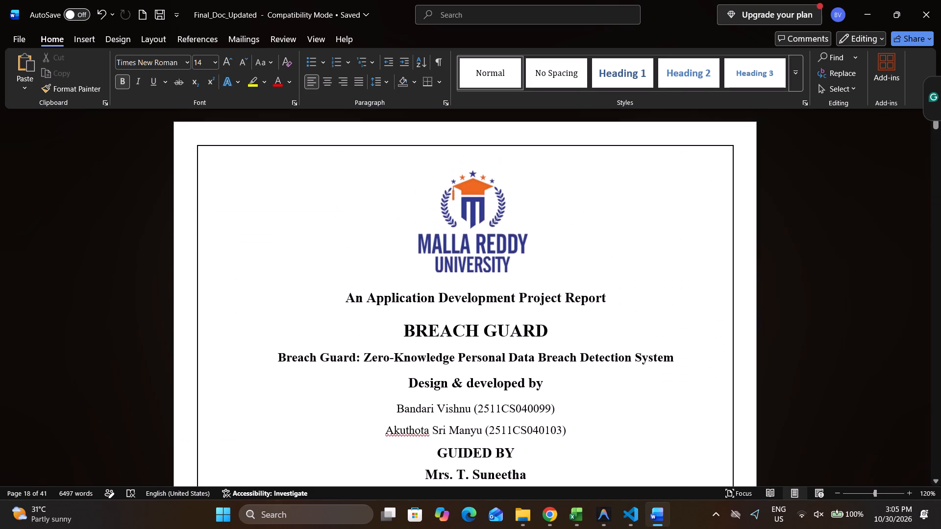
Check the cover page's student, guide, department and date lines, and save the document.
scroll(553, 326, "down", 1)
left_click(517, 357)
scroll(517, 357, "down", 1)
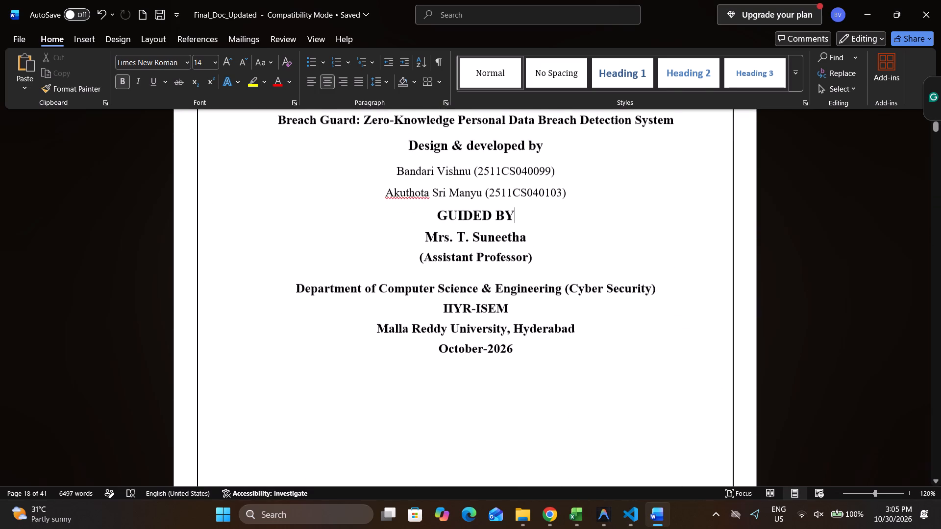
left_click(522, 349)
key("ctrl+s")
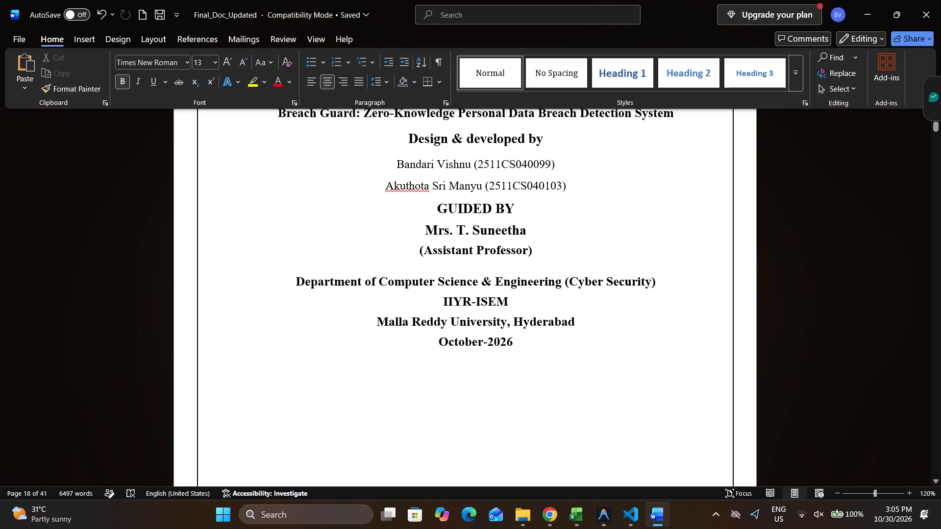
key("ctrl+s")
key("ctrl+s")
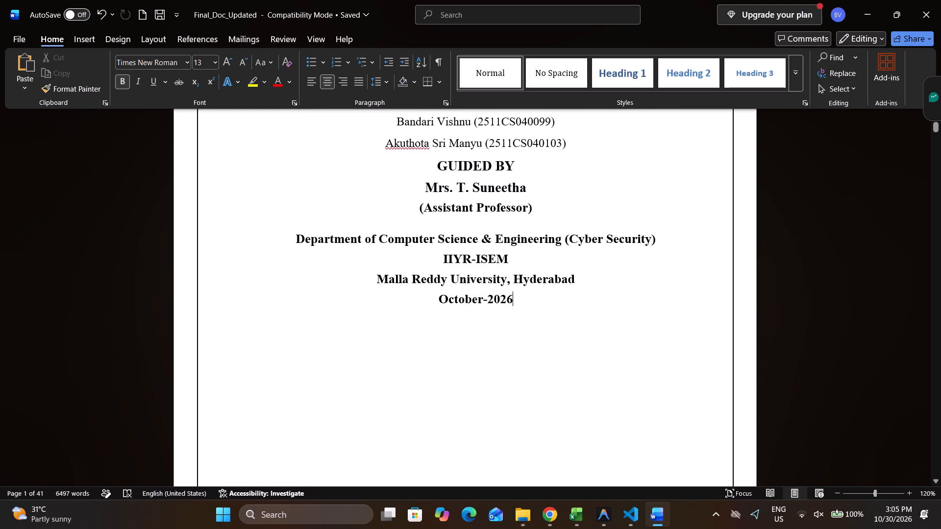
scroll(522, 349, "up", 1)
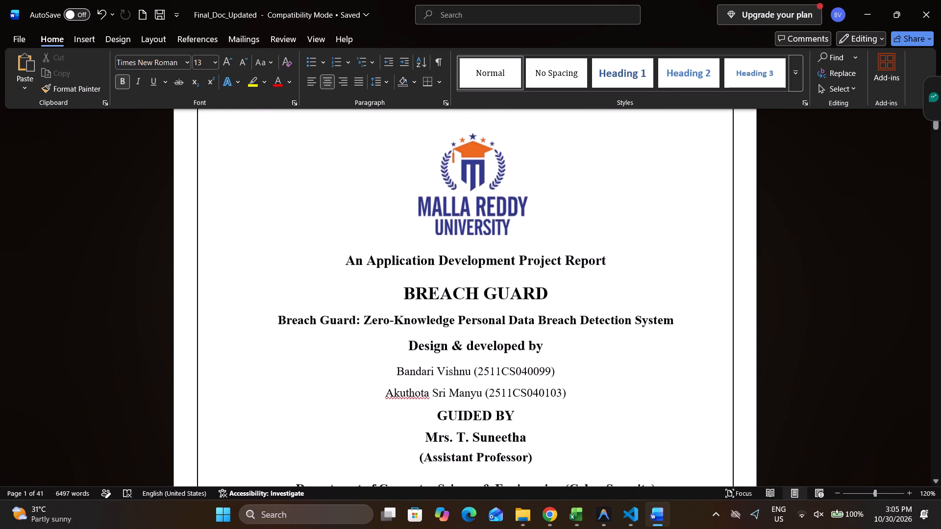
scroll(522, 349, "down", 2)
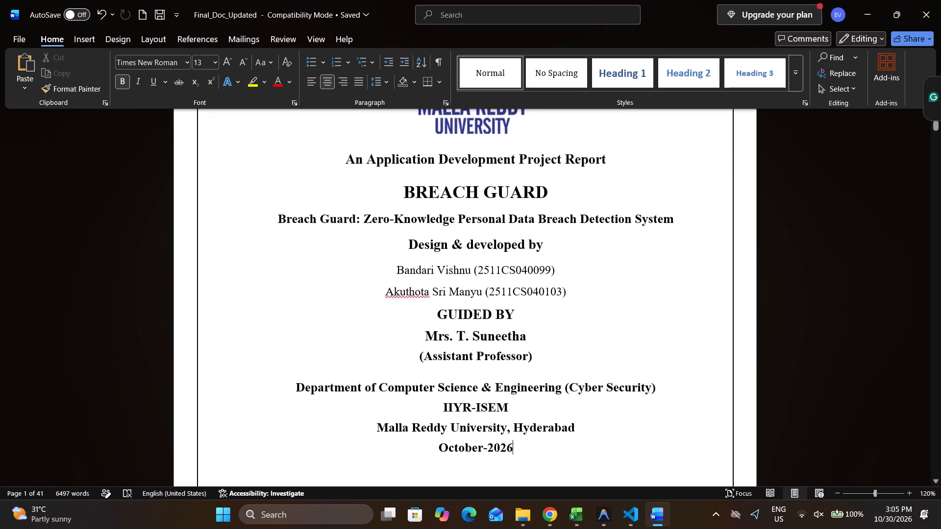
scroll(522, 349, "down", 1)
scroll(522, 349, "up", 1)
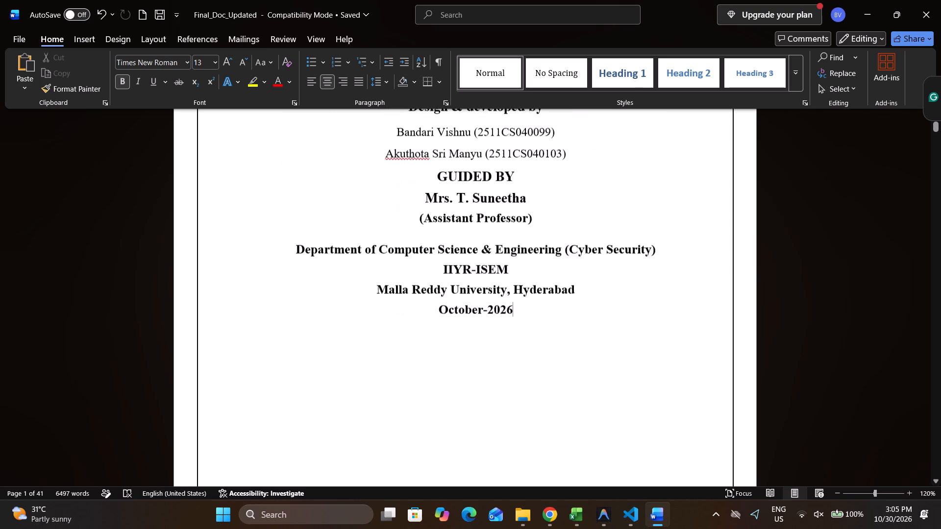
scroll(522, 349, "up", 1)
left_click(519, 343)
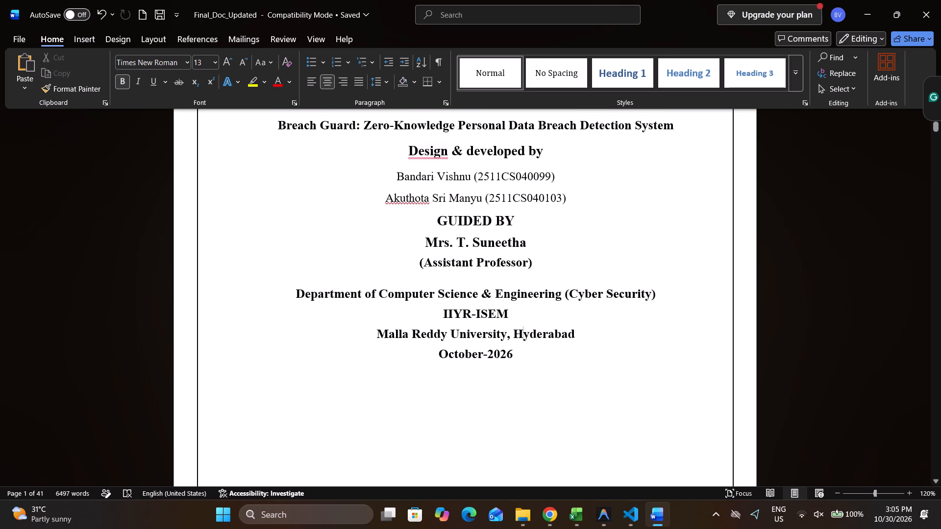
key("ctrl+s")
Proofread the cover, certificate and declaration pages, including the semester, academic year, student names and roll numbers.
scroll(519, 343, "up", 2)
scroll(519, 343, "down", 1)
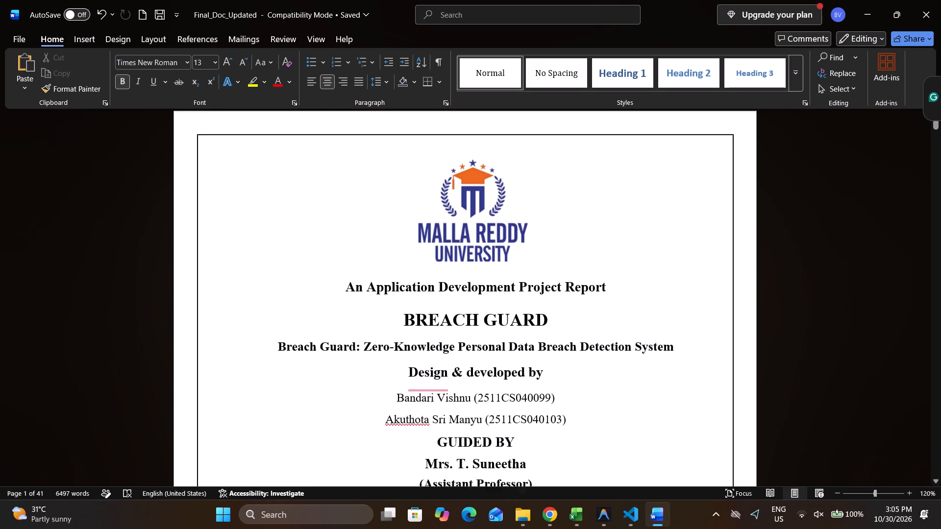
scroll(519, 343, "down", 3)
scroll(519, 343, "up", 1)
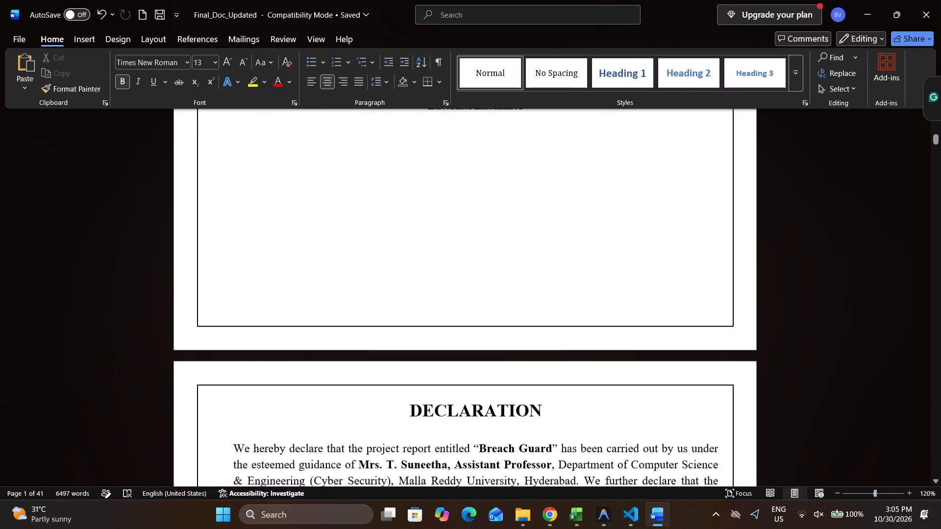
scroll(519, 343, "up", 1)
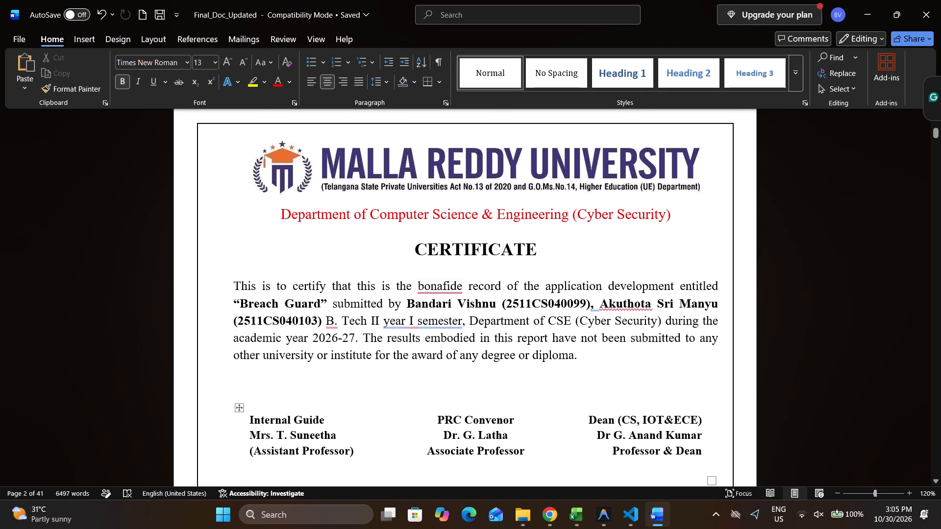
scroll(519, 343, "down", 3)
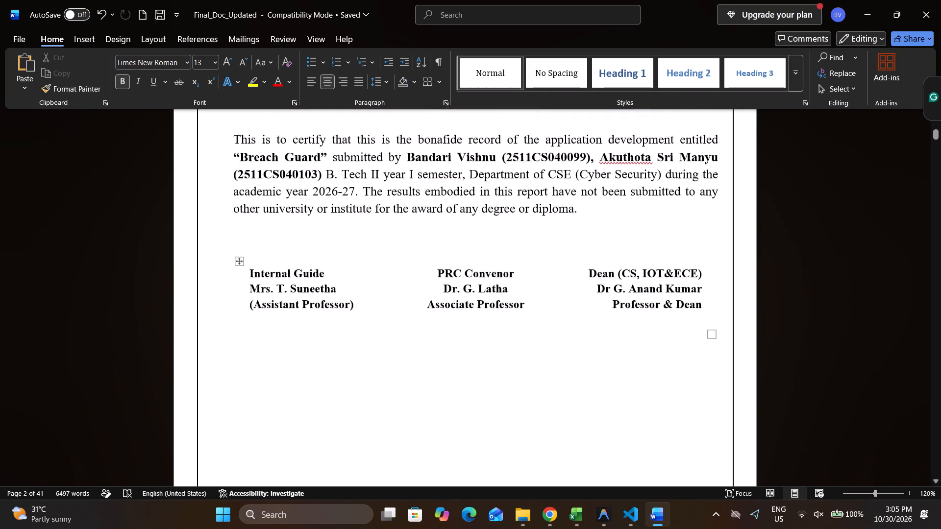
scroll(519, 343, "down", 3)
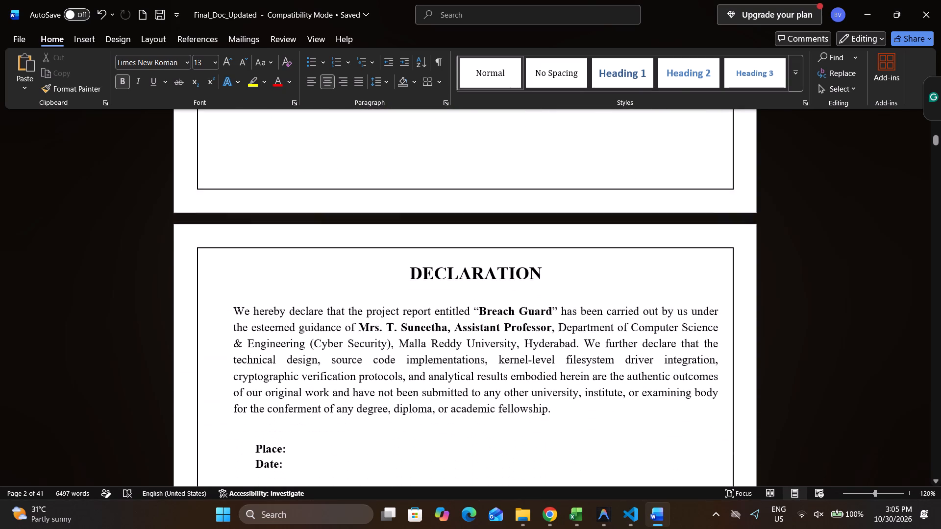
scroll(519, 343, "down", 2)
scroll(519, 343, "up", 1)
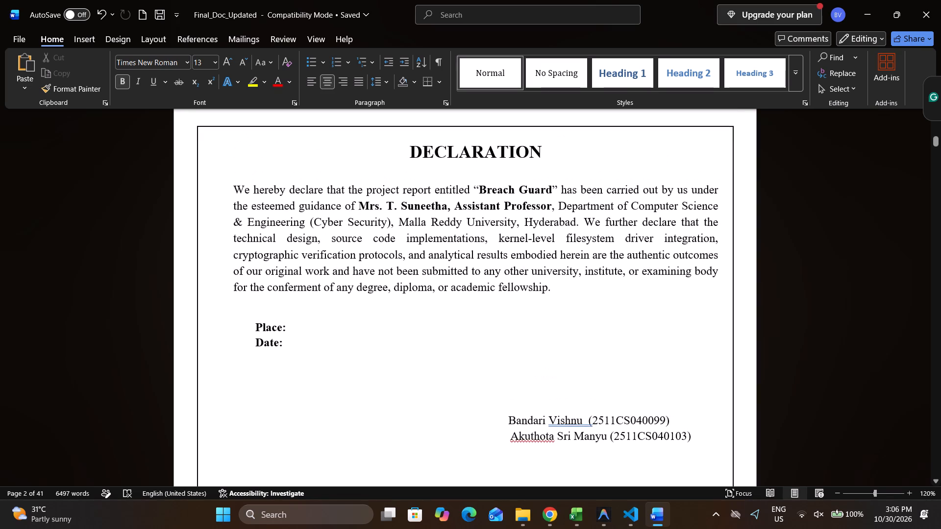
scroll(519, 343, "up", 1)
scroll(519, 343, "down", 1)
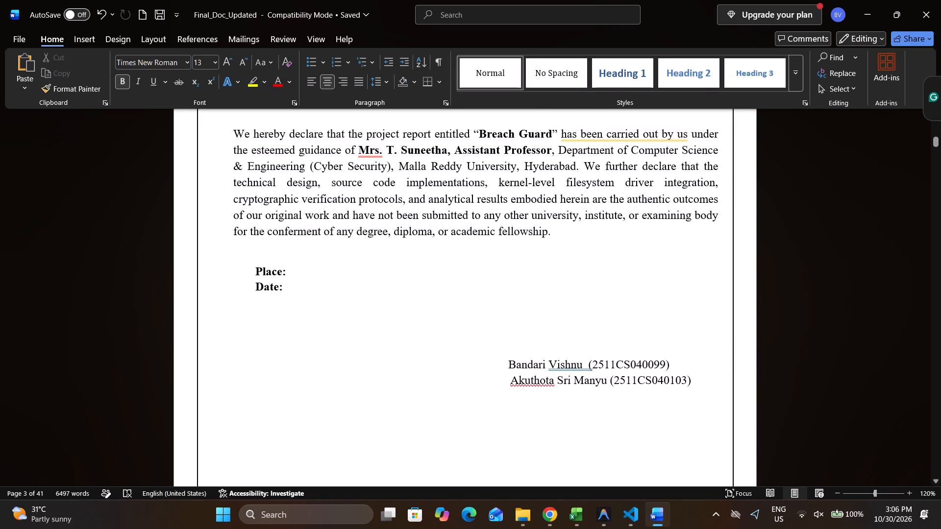
scroll(519, 343, "down", 1)
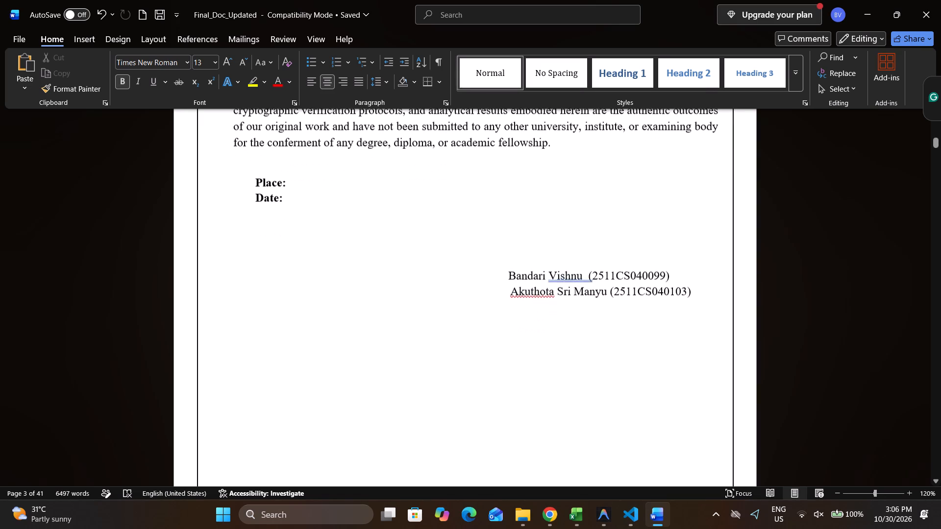
scroll(519, 343, "down", 1)
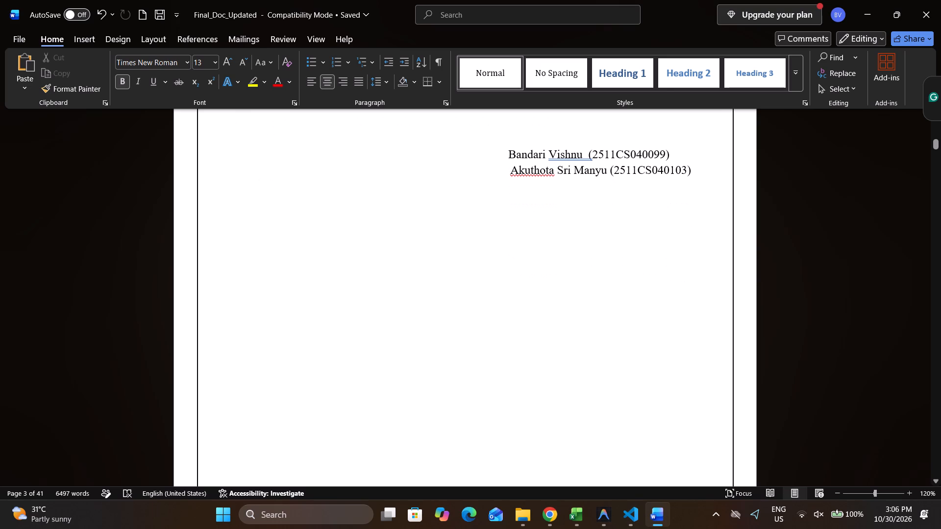
Correct the misspelled word after "visionary" in the first acknowledgements paragraph to "leadership".
scroll(519, 343, "down", 2)
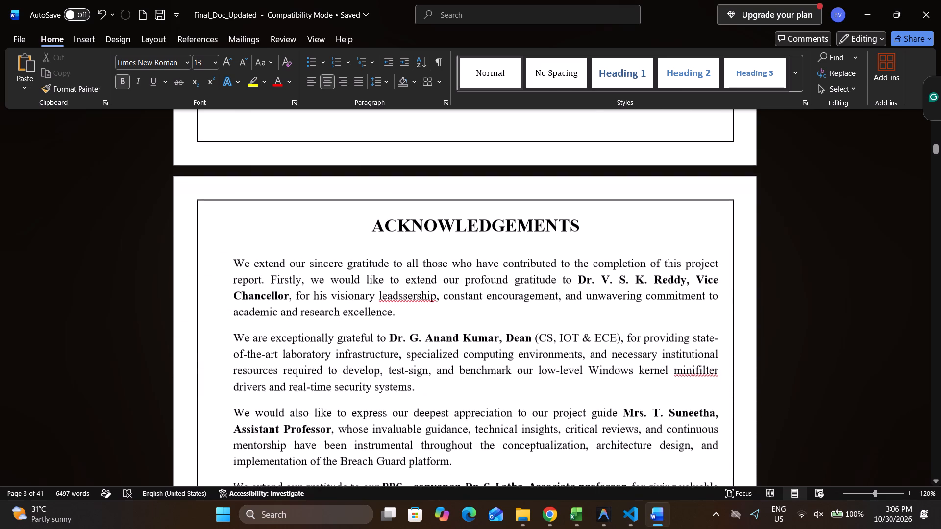
scroll(519, 343, "down", 1)
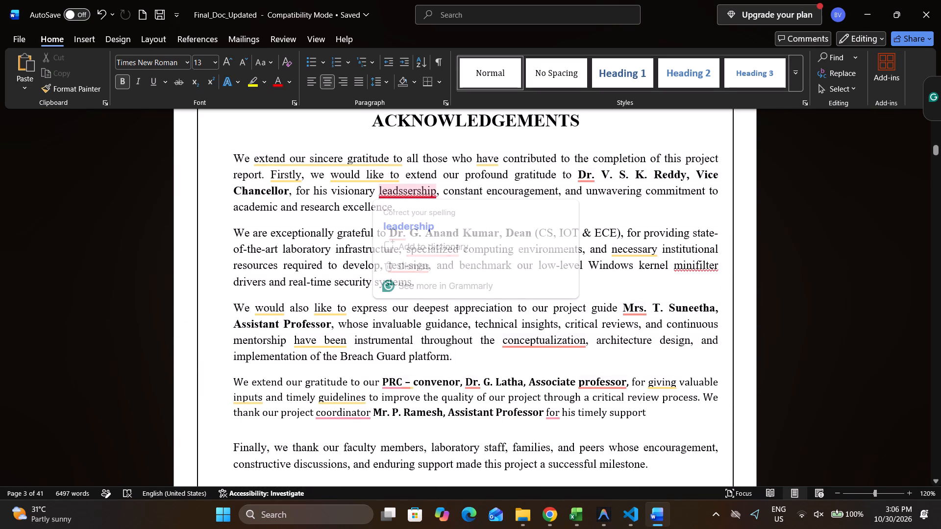
left_click(419, 218)
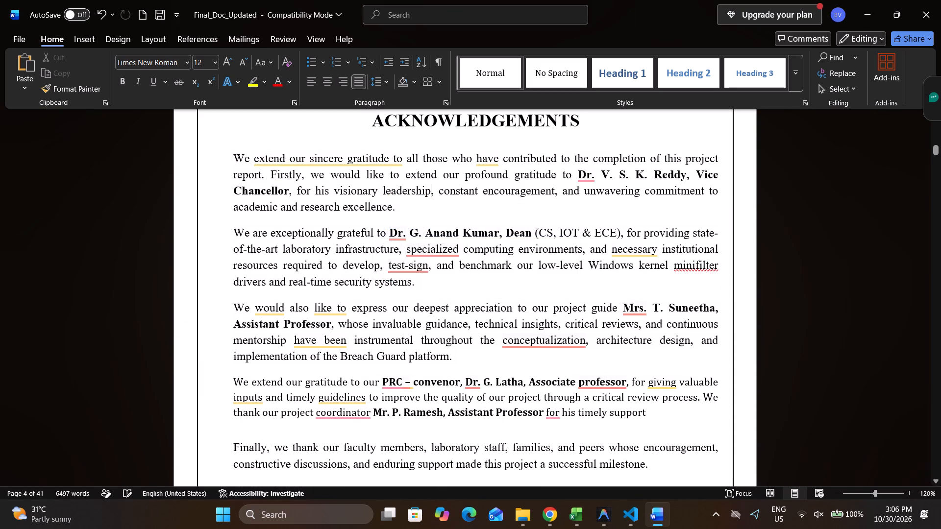
Proofread the remaining acknowledgements paragraphs and the abstract page.
scroll(442, 216, "down", 1)
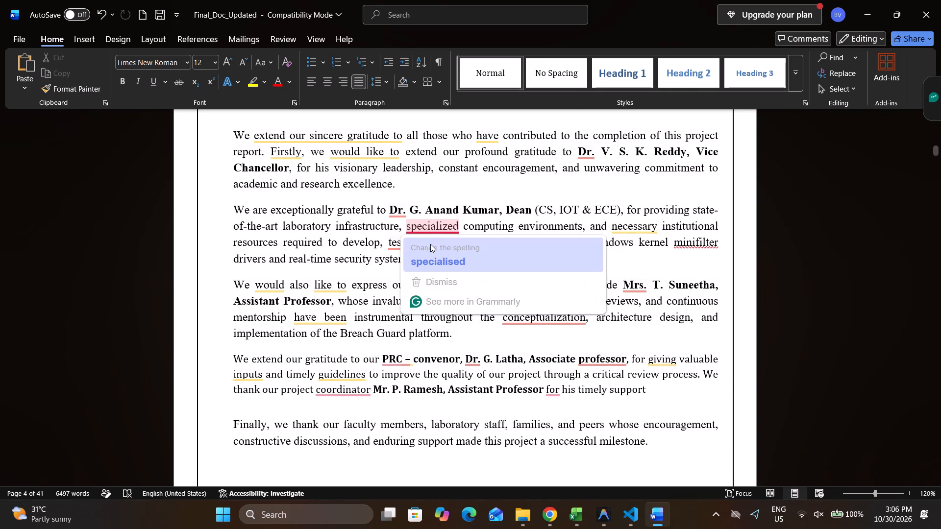
scroll(401, 248, "down", 1)
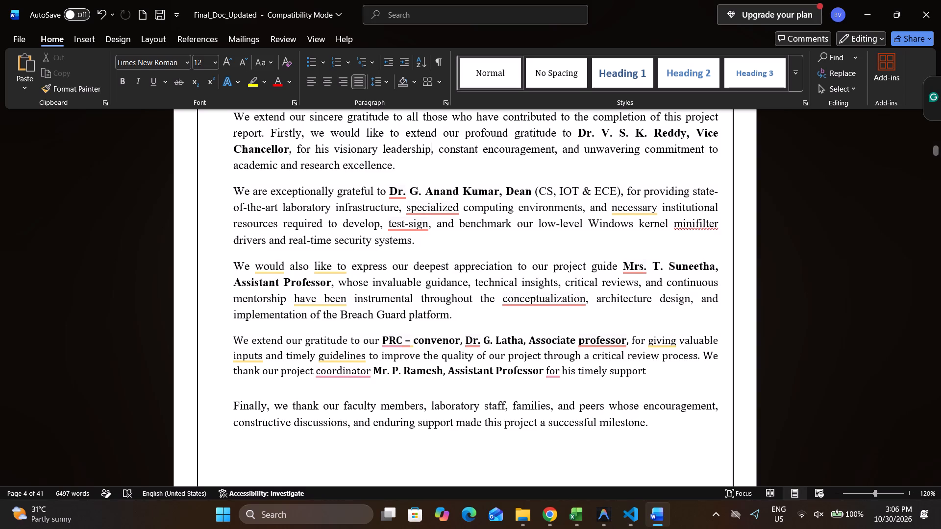
scroll(338, 281, "down", 1)
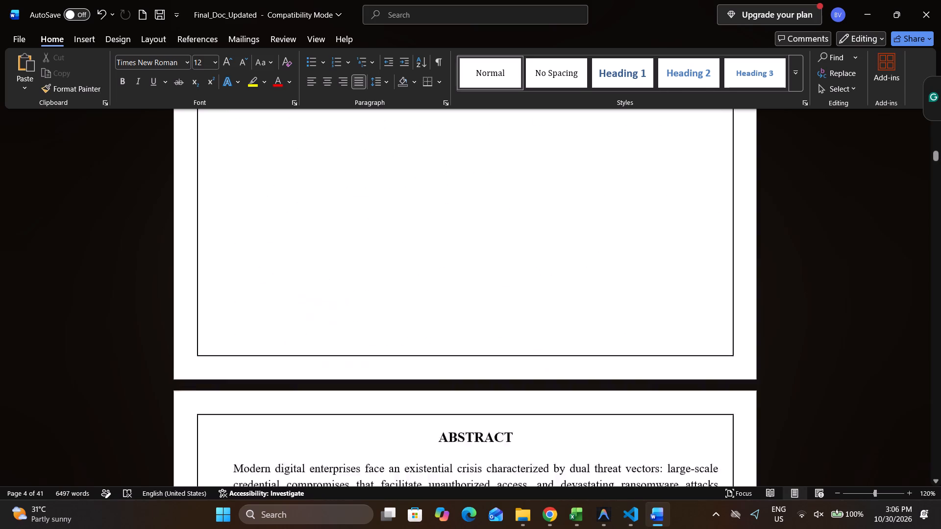
scroll(338, 281, "down", 3)
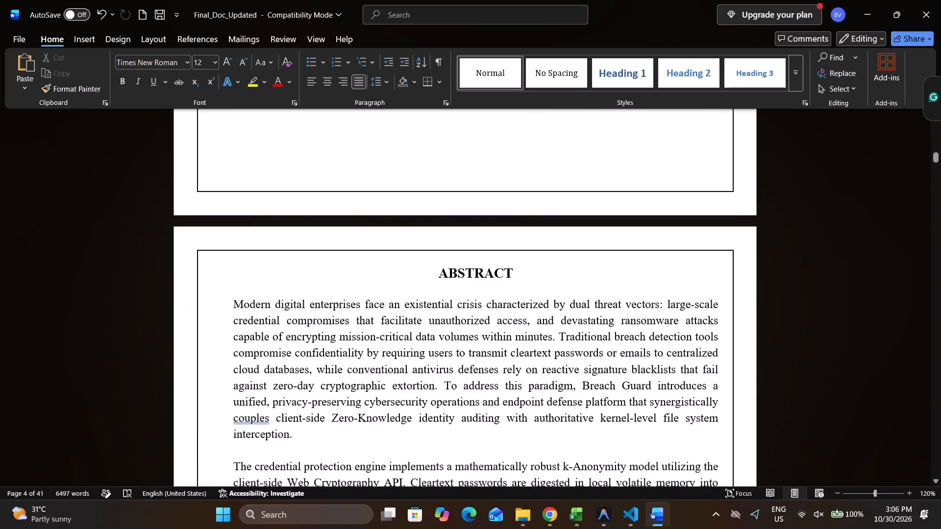
scroll(338, 281, "down", 3)
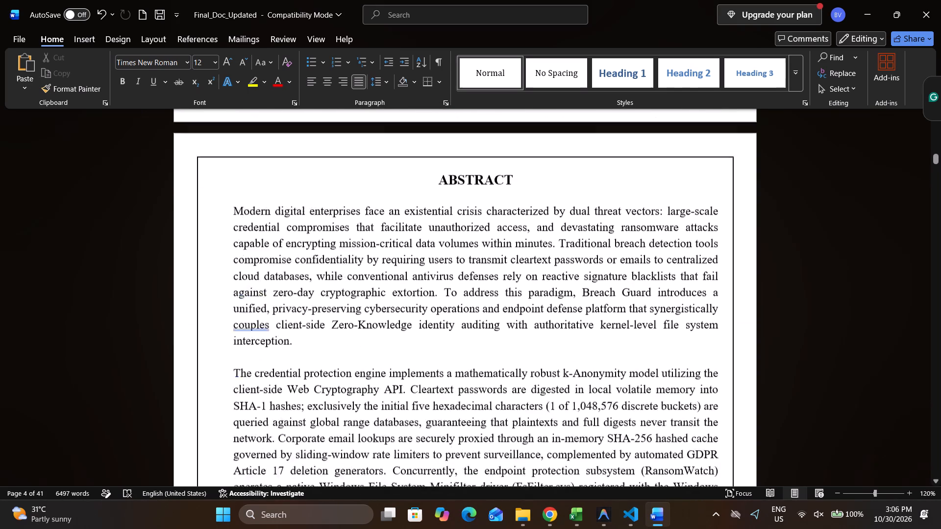
scroll(338, 281, "down", 4)
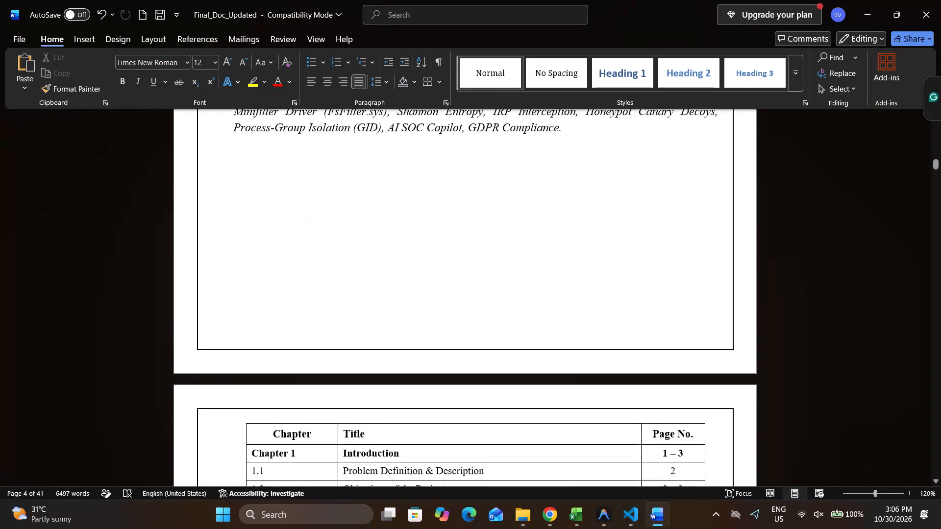
Review the table of contents from Chapter 1 to the Poster entry, including section titles and page numbers.
scroll(338, 281, "down", 2)
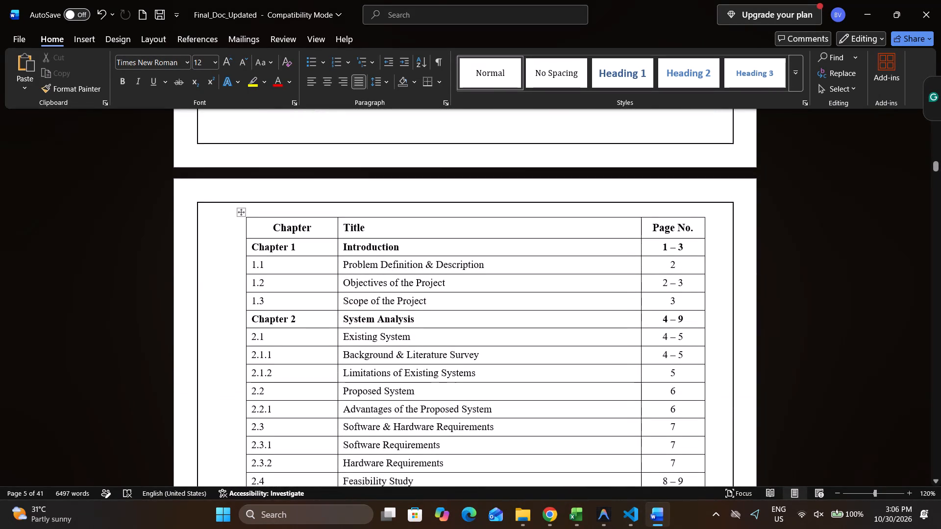
scroll(338, 281, "down", 2)
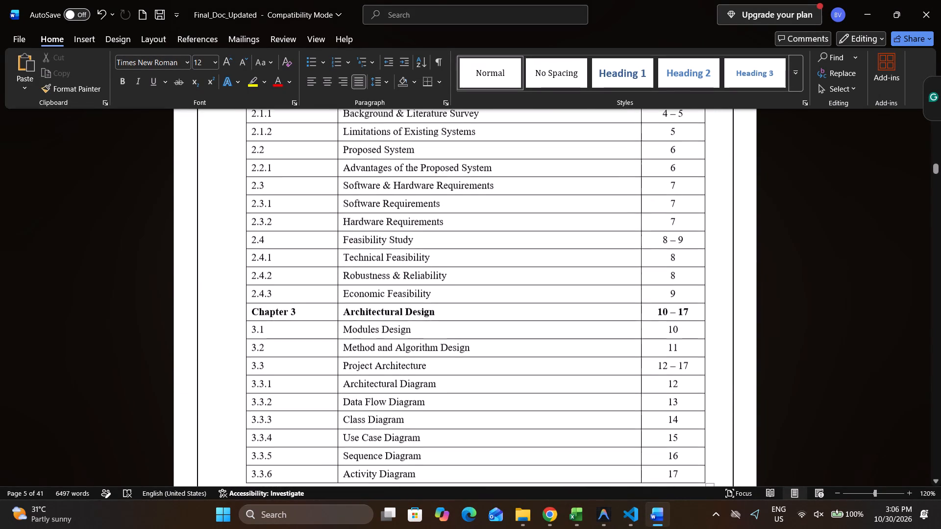
scroll(338, 281, "down", 1)
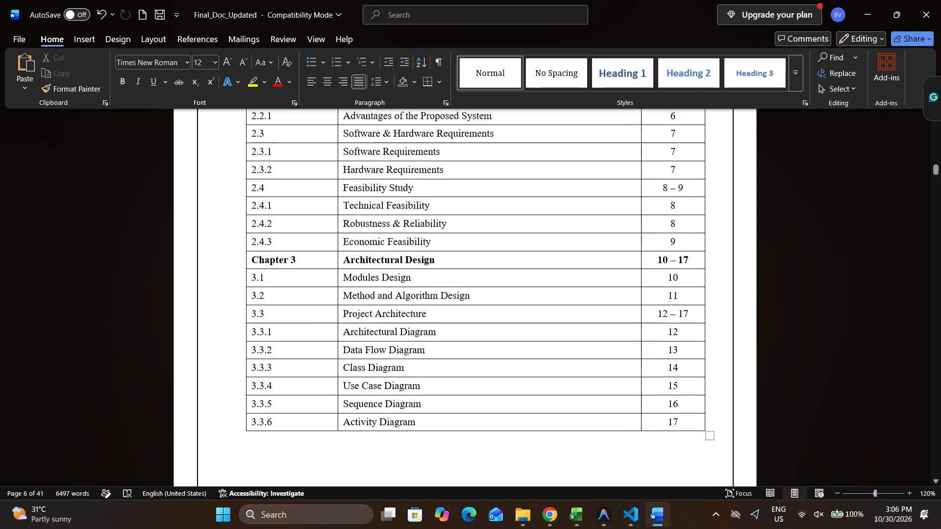
scroll(338, 281, "down", 2)
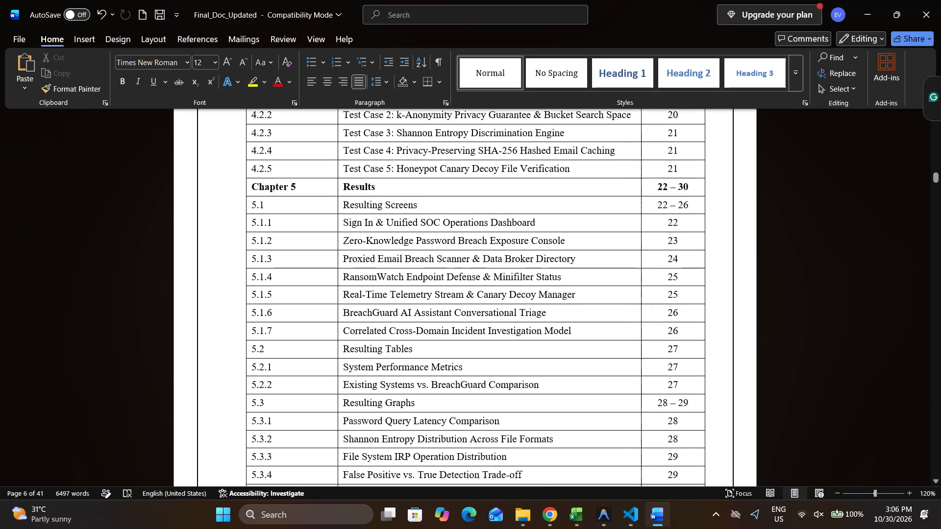
scroll(338, 281, "down", 1)
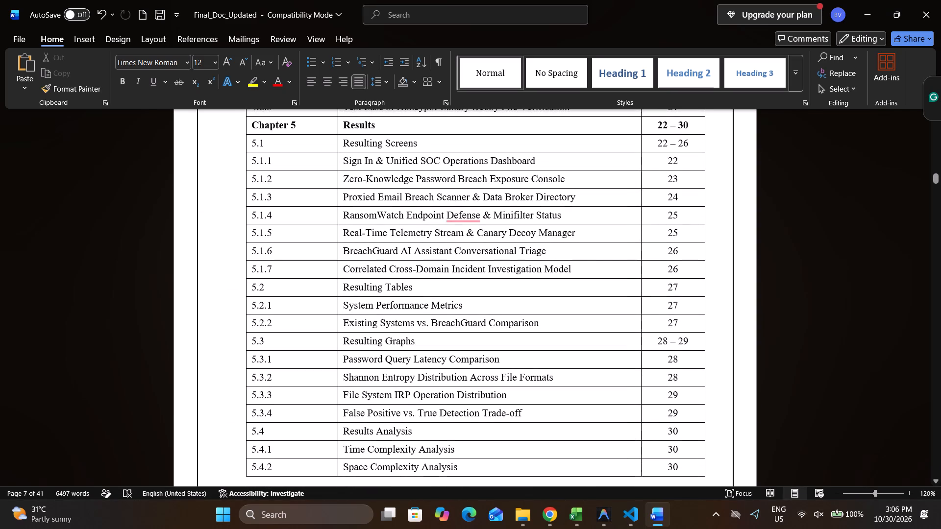
left_click(367, 274)
scroll(367, 274, "down", 1)
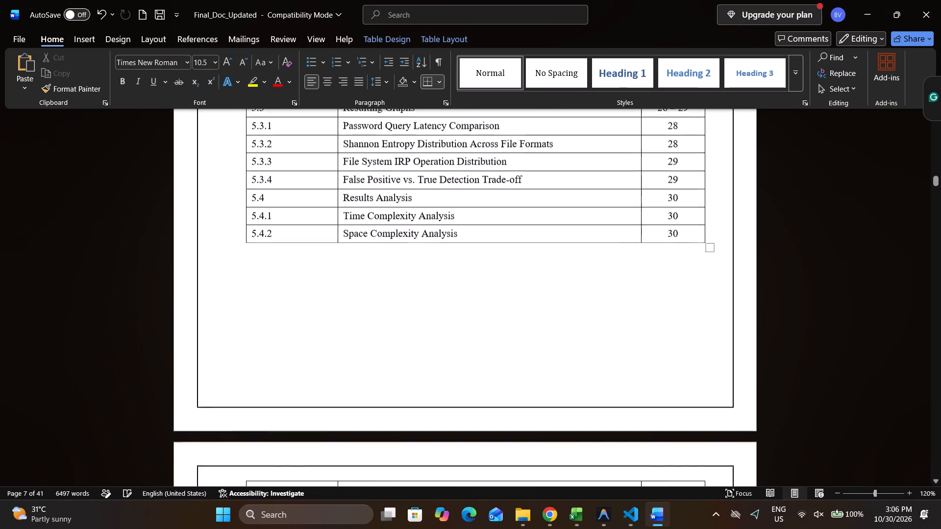
scroll(367, 274, "down", 1)
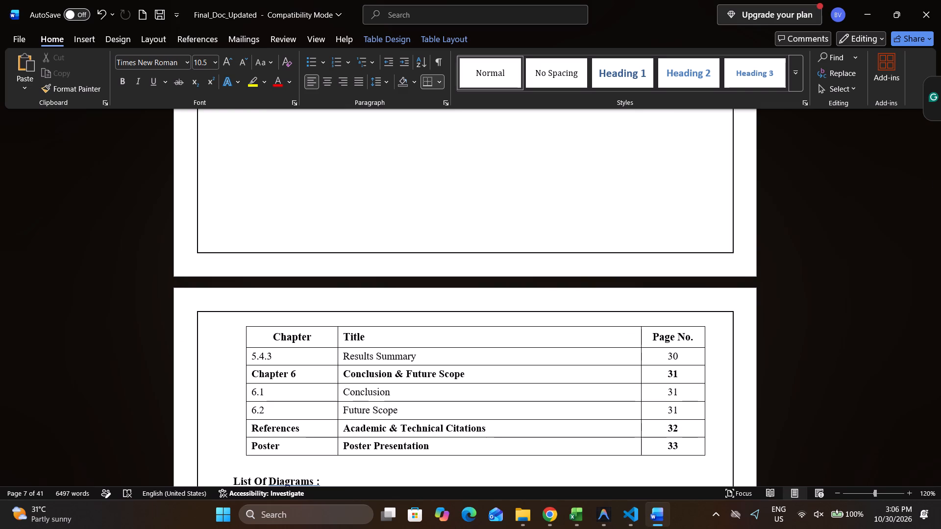
scroll(367, 274, "down", 2)
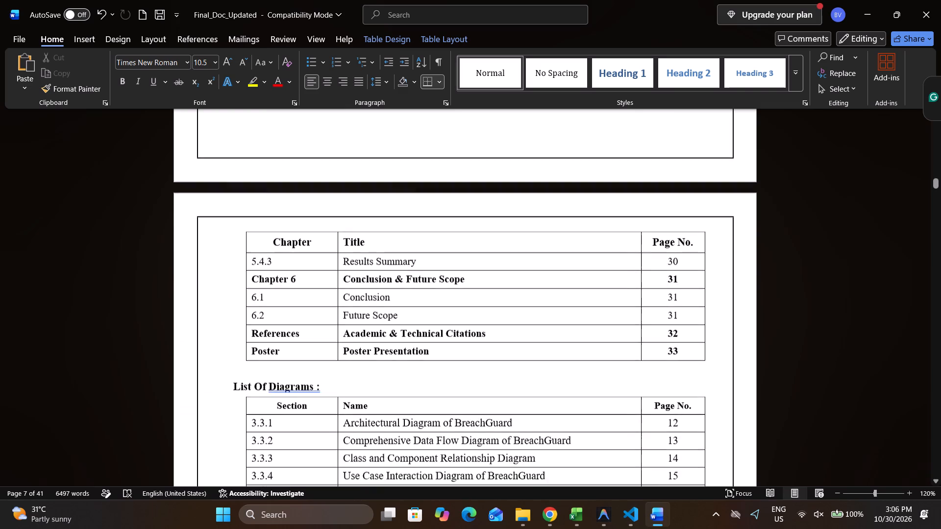
Review the List Of Diagrams, List Of Screen Shots and List Of Resultant Table entries with their page numbers.
scroll(367, 274, "down", 3)
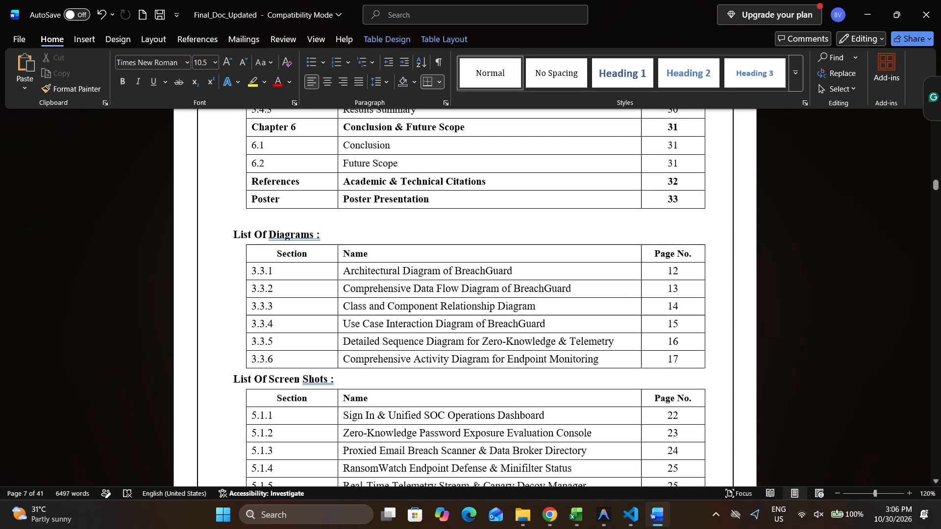
scroll(367, 274, "down", 1)
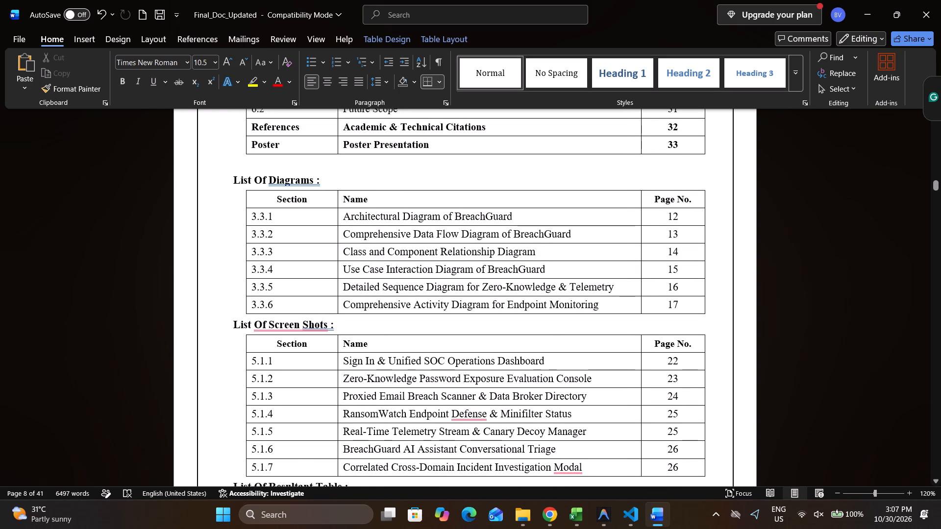
scroll(359, 282, "down", 4)
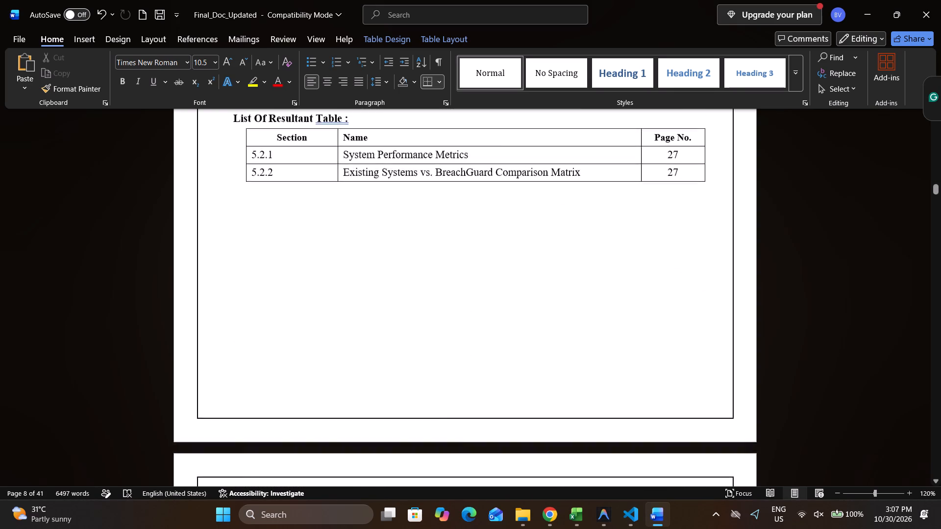
Go on to section 1.1, Problem Definition & Description, and save the document.
scroll(359, 282, "down", 2)
scroll(354, 361, "up", 1)
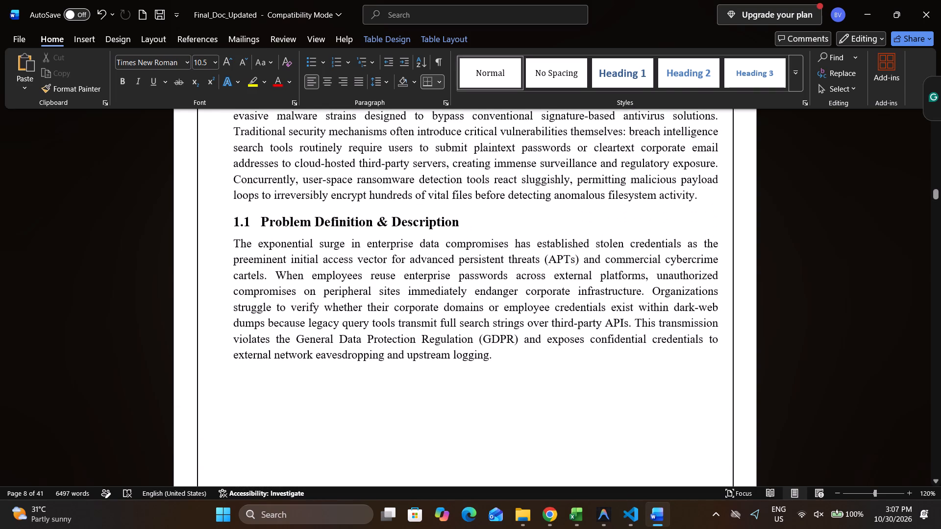
left_click(368, 336)
key("ctrl+s")
Look through the rest of section 1.1 and the project objectives in section 1.2.
scroll(368, 336, "down", 2)
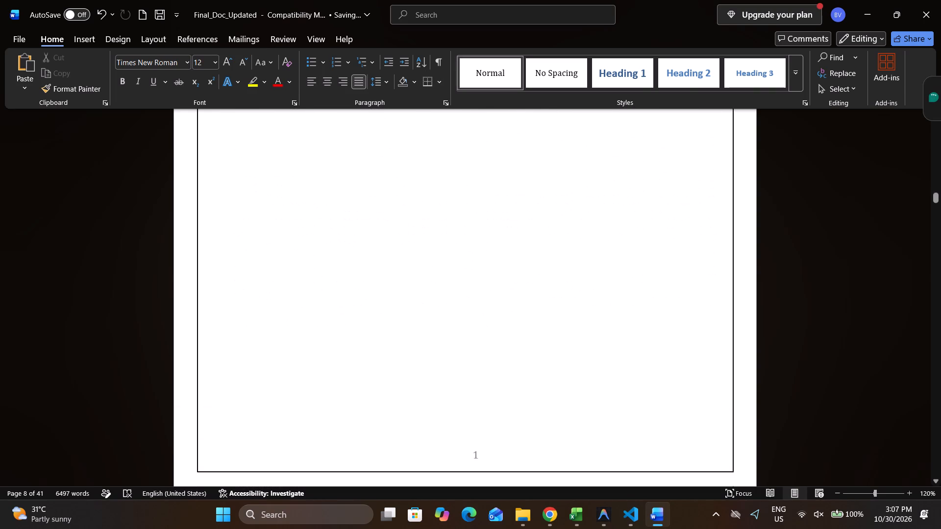
scroll(368, 336, "down", 1)
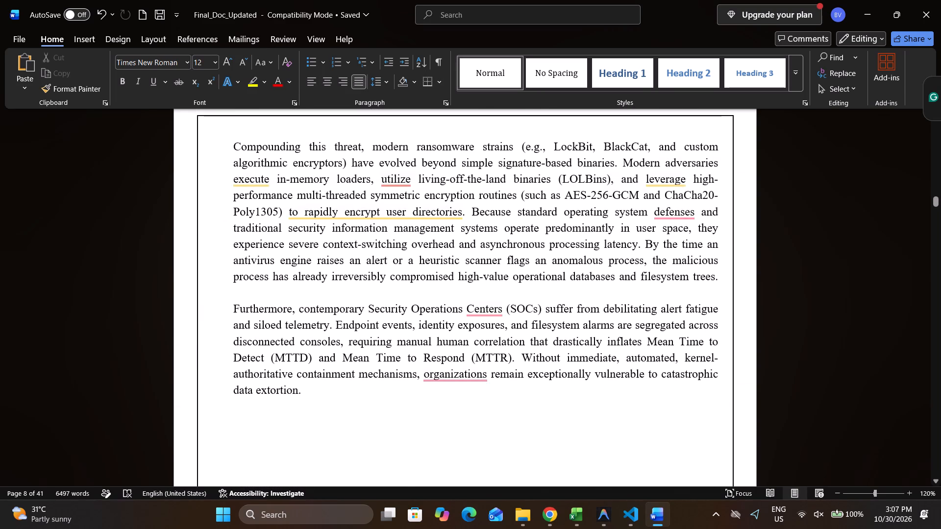
scroll(368, 336, "down", 3)
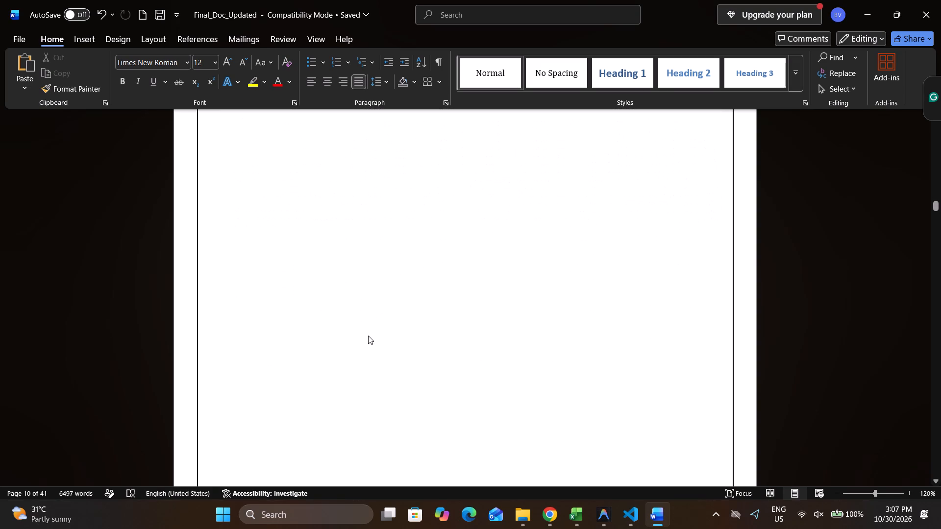
scroll(368, 336, "down", 2)
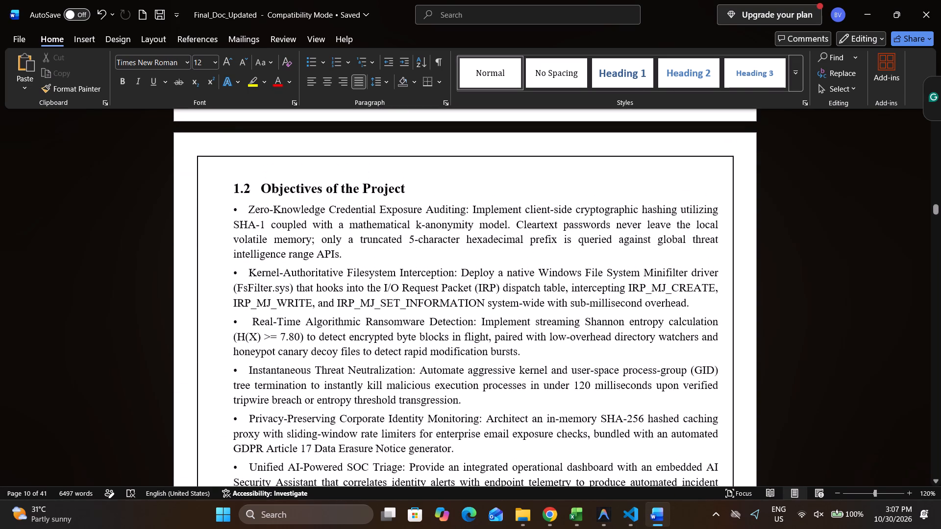
scroll(368, 336, "down", 1)
Save the document.
key("ctrl+s")
key("ctrl+s")
Look through the report from the project scope in section 1.3 to the feasibility study in section 2.4.
scroll(368, 336, "down", 1)
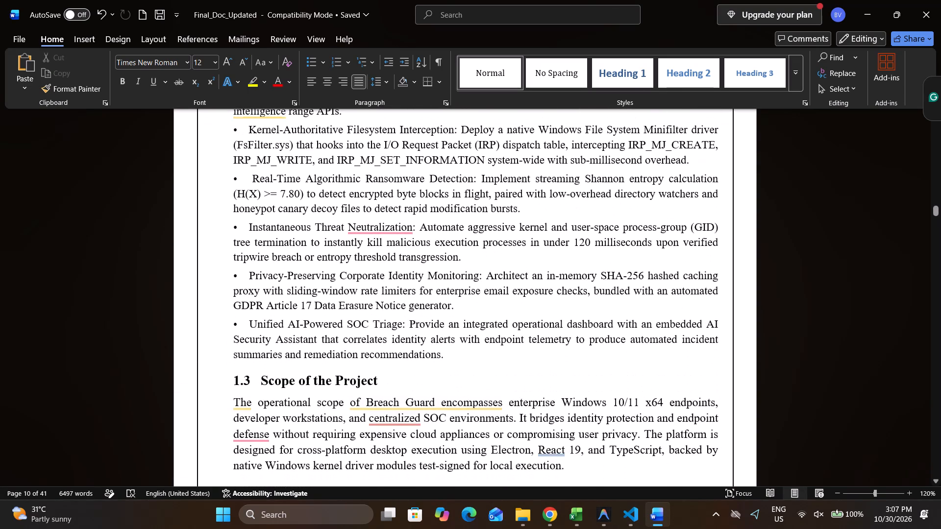
scroll(368, 336, "down", 3)
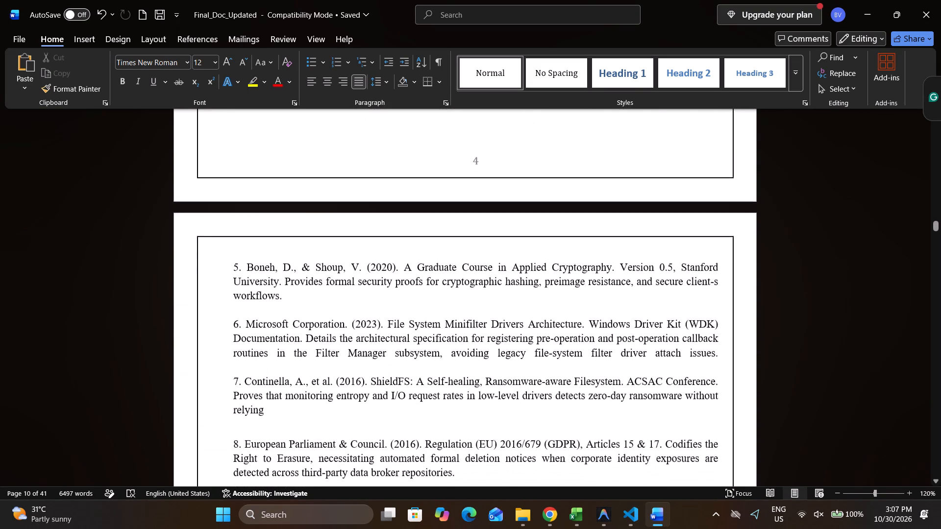
scroll(368, 336, "down", 1)
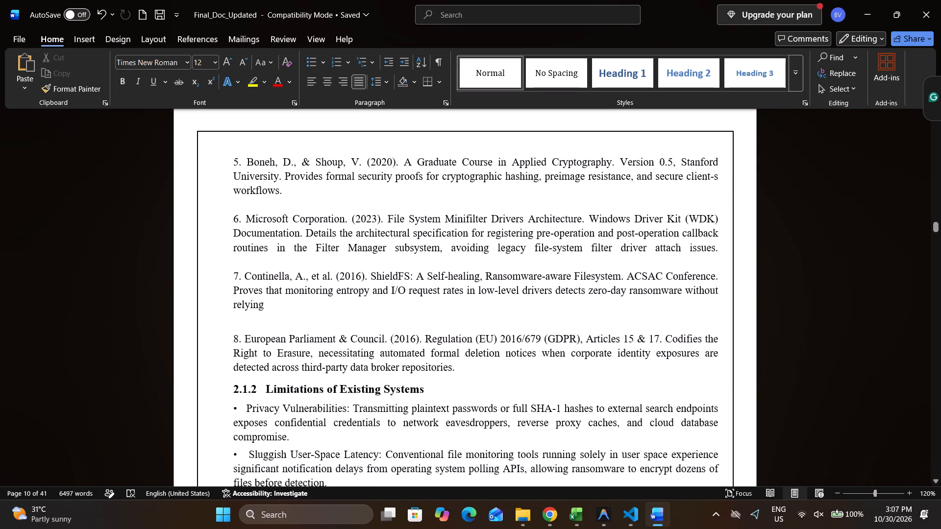
scroll(368, 336, "down", 2)
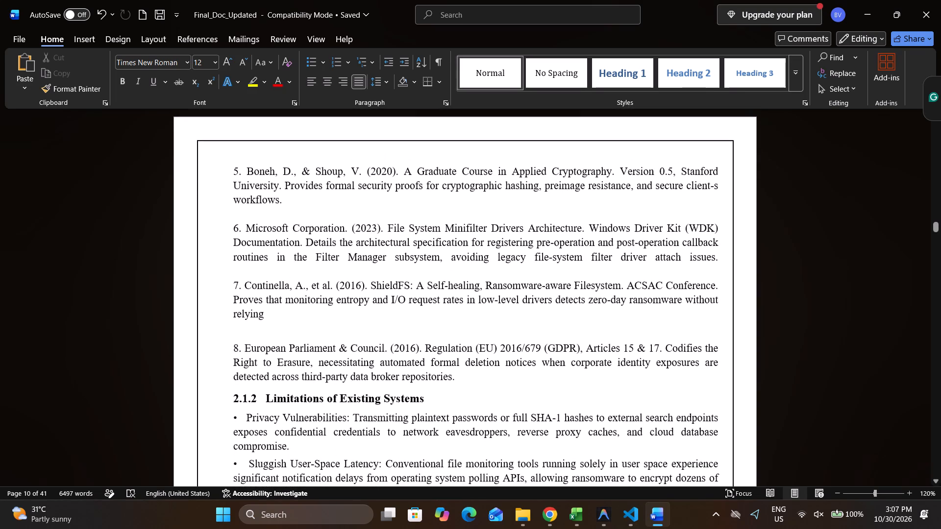
scroll(368, 336, "down", 3)
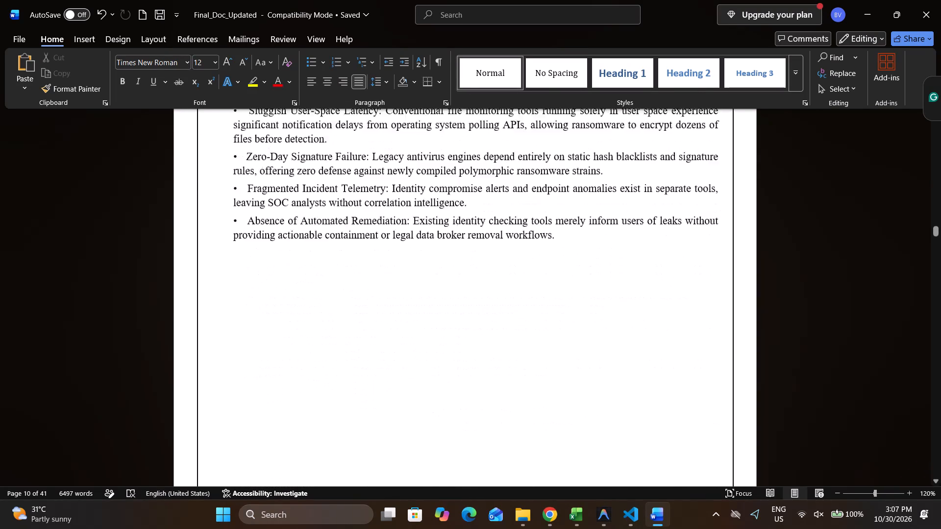
scroll(368, 336, "down", 3)
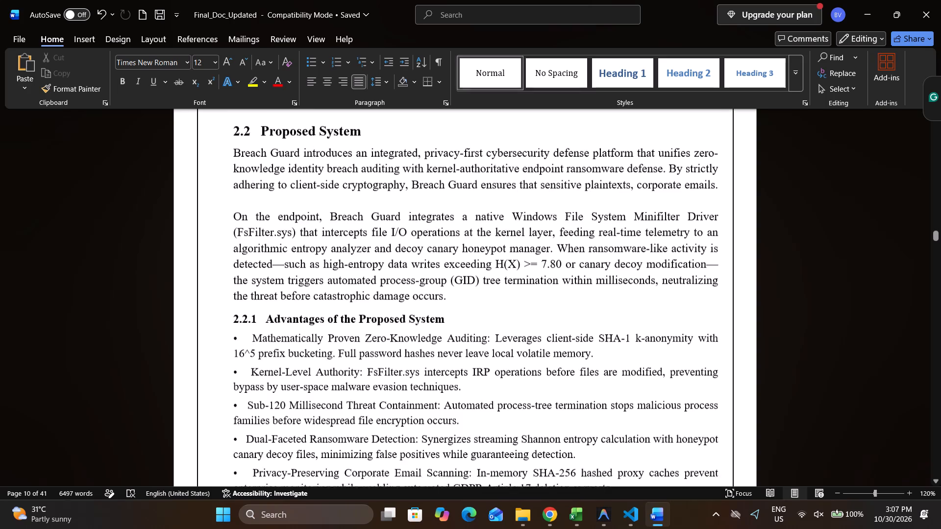
scroll(368, 336, "down", 3)
Go back from the feasibility study to section 2.2 and check the Proposed System text and its advantages.
scroll(368, 336, "up", 1)
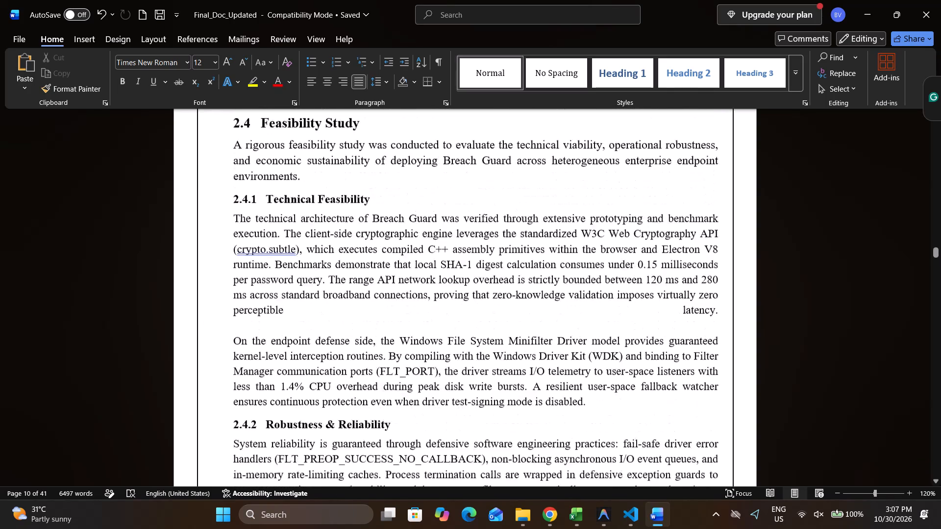
scroll(368, 336, "up", 4)
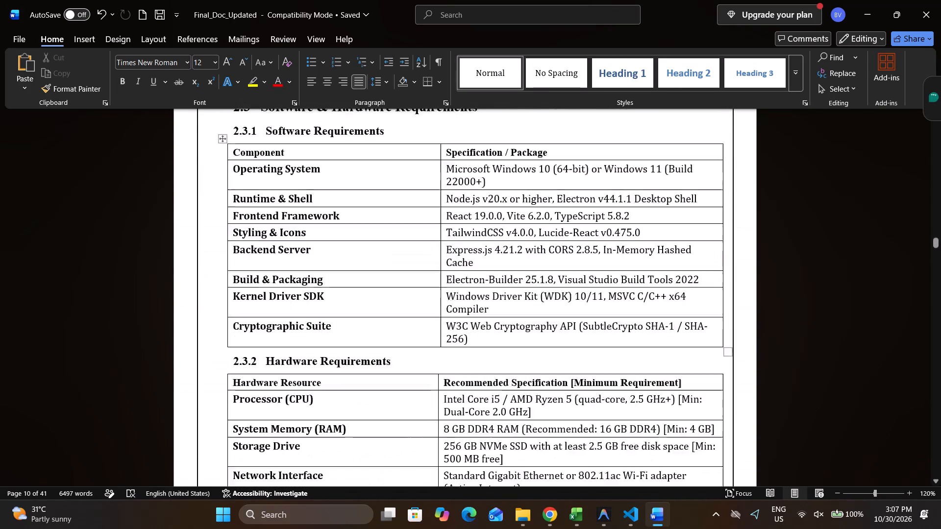
scroll(368, 336, "up", 2)
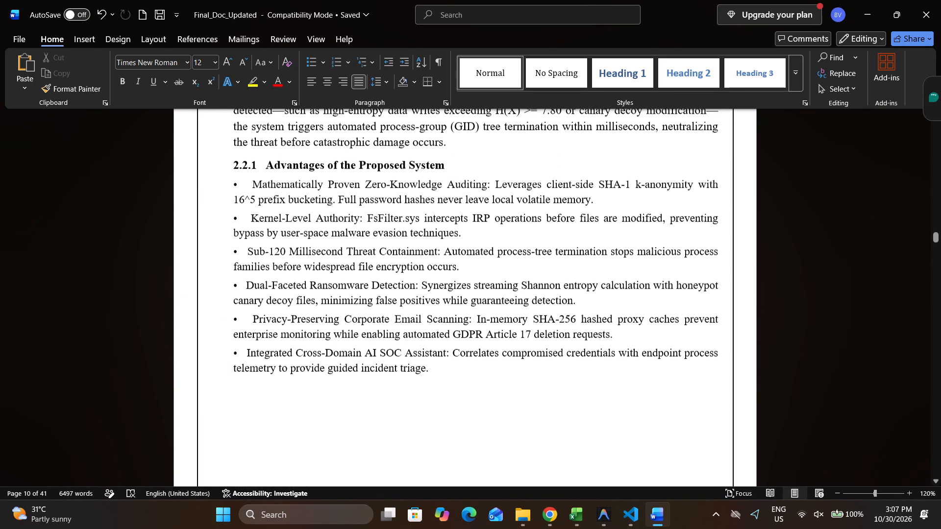
scroll(368, 336, "up", 2)
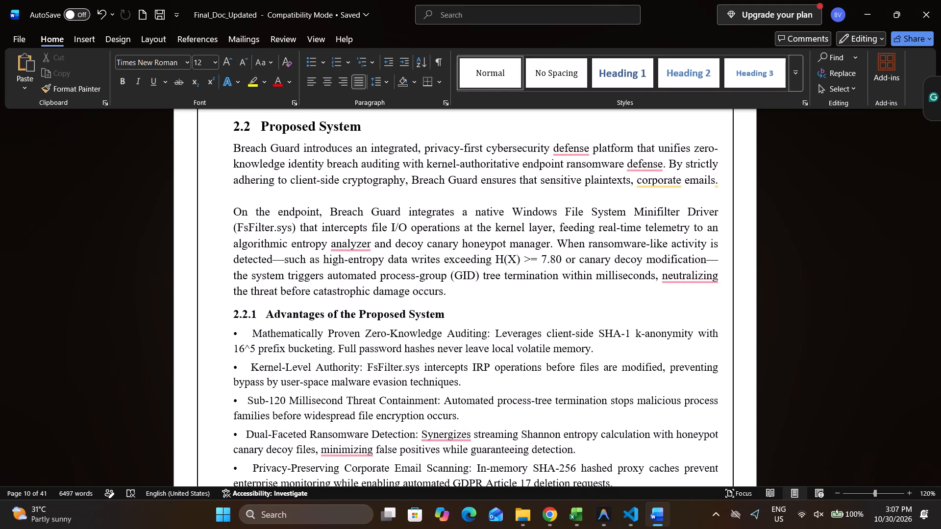
scroll(368, 336, "down", 1)
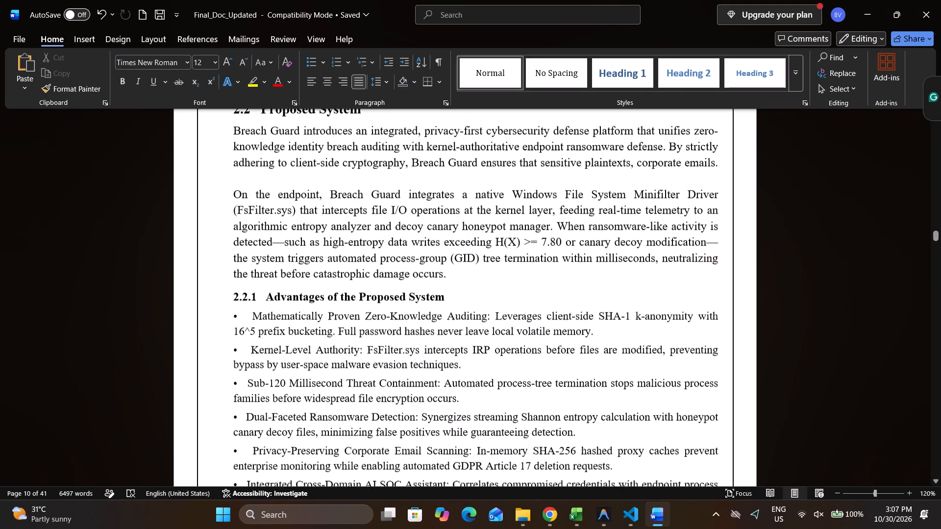
scroll(368, 336, "down", 1)
Place the cursor in the last bullet of section 2.2.1 and save the document.
left_click(404, 172)
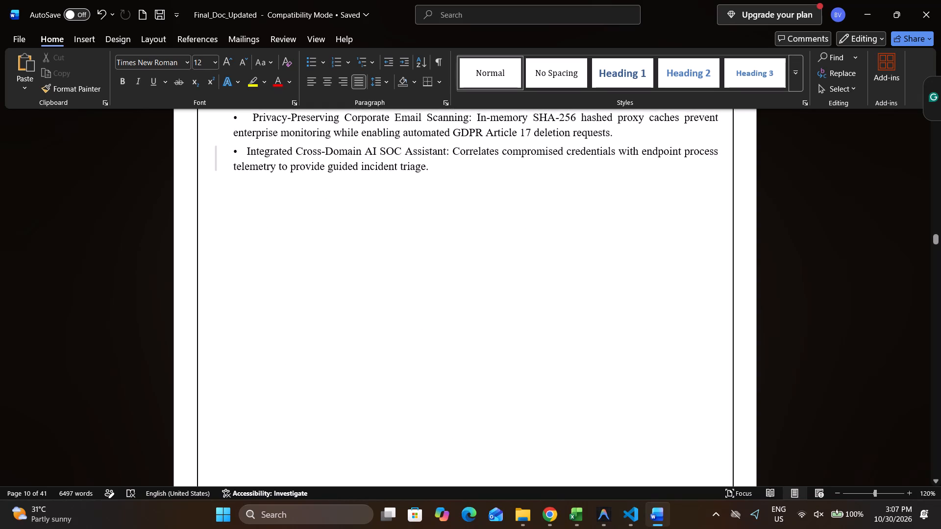
key("ctrl+s")
Check the software and hardware requirements tables in section 2.3, place the cursor in the "Component" header cell, and save the document.
scroll(404, 172, "down", 2)
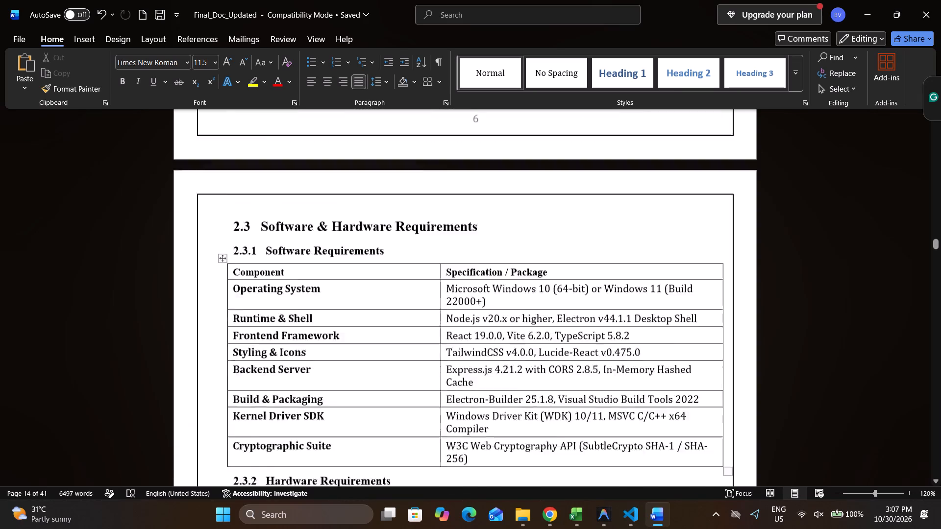
left_click(382, 164)
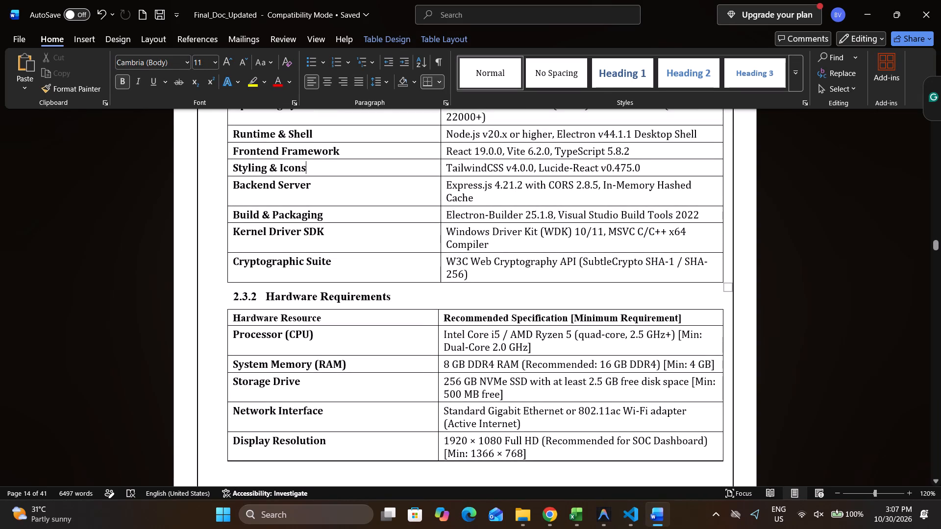
scroll(357, 177, "up", 1)
left_click(323, 262)
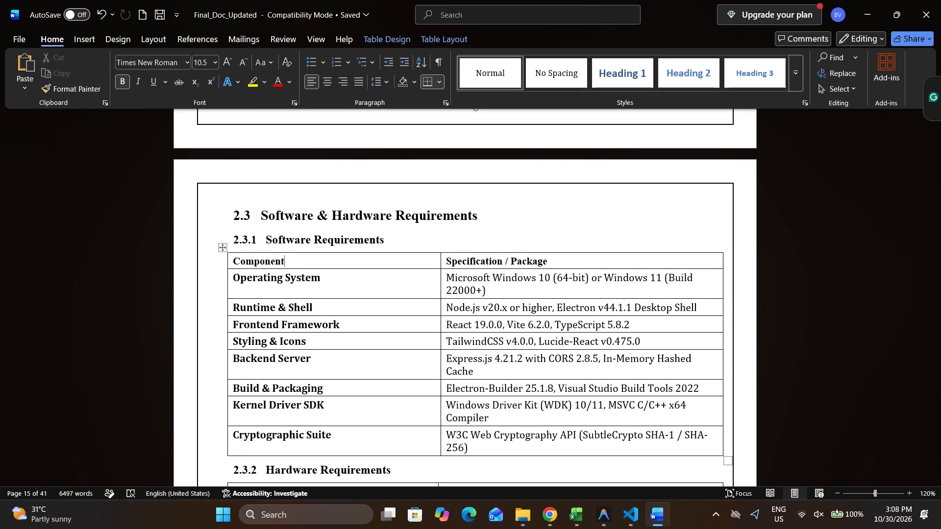
key("ctrl+s")
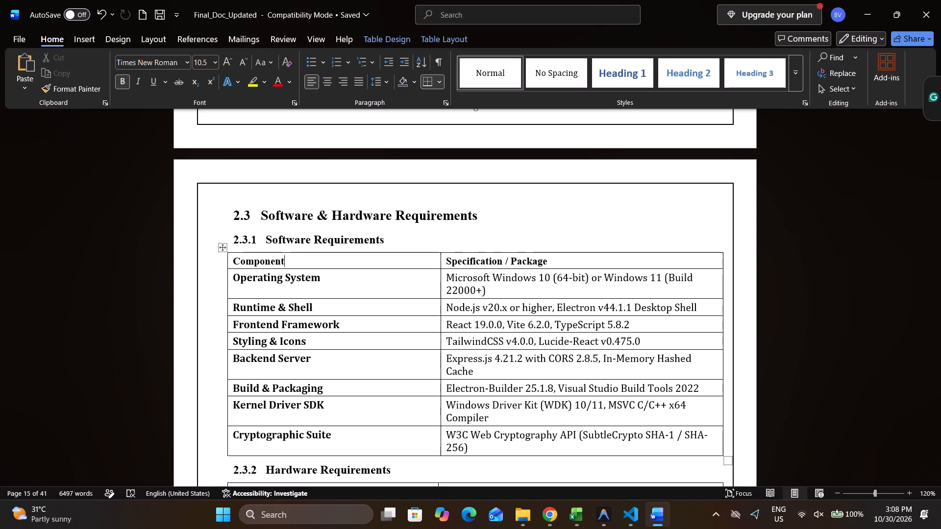
Read through the feasibility study in section 2.4, from technical feasibility to economic feasibility in 2.4.3.
scroll(323, 262, "down", 6)
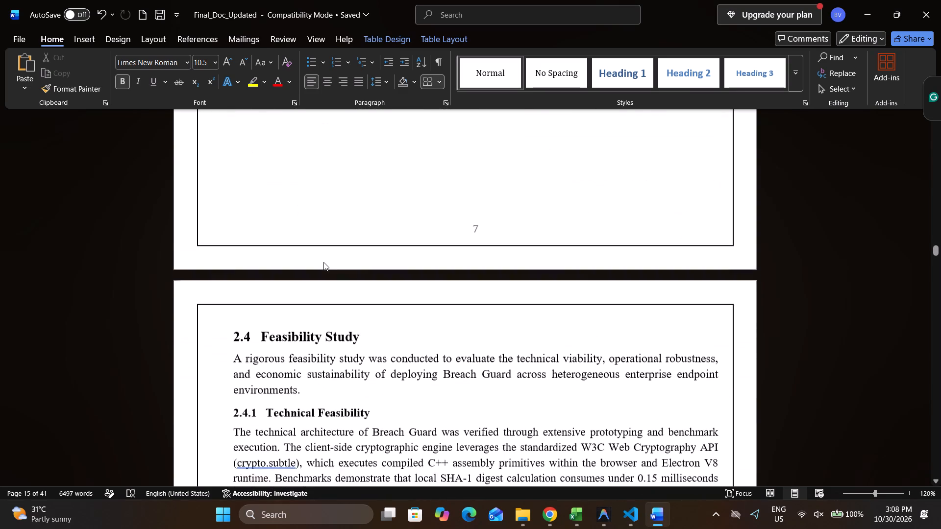
scroll(323, 262, "down", 3)
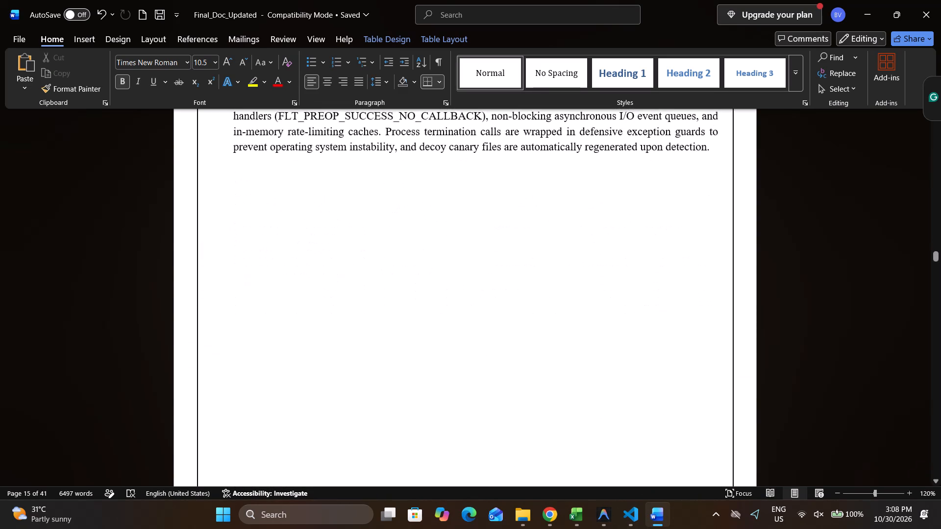
scroll(323, 262, "down", 1)
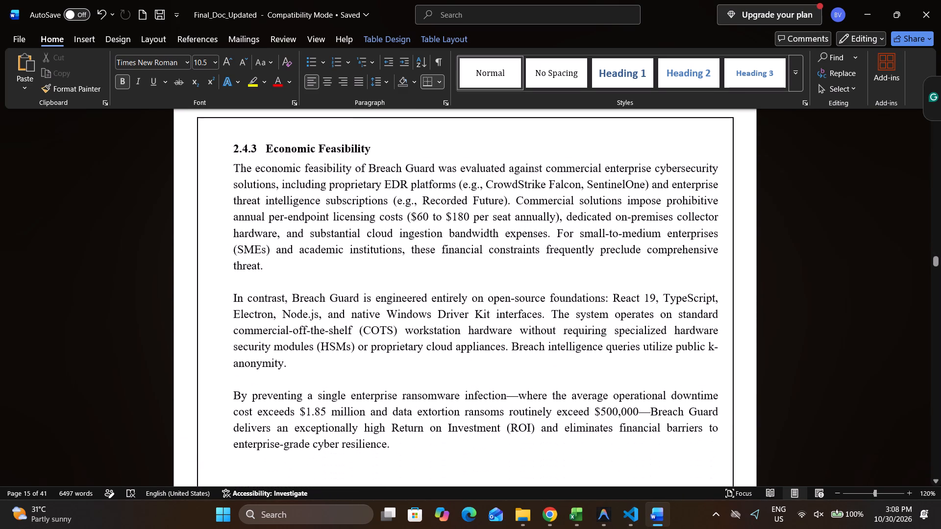
scroll(382, 302, "down", 3)
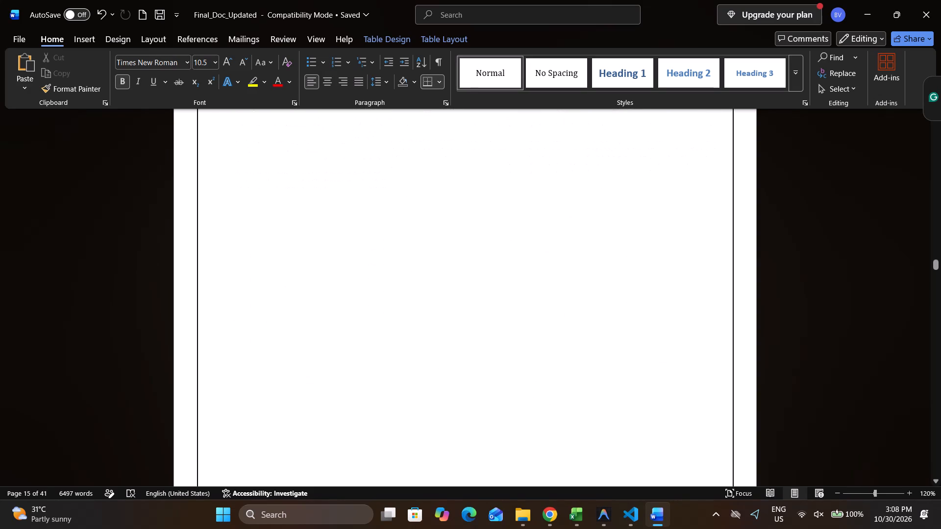
Look through Chapter 3, Architectural Design, from the modules design to the data flow diagram in Figure 2.
scroll(409, 326, "down", 1)
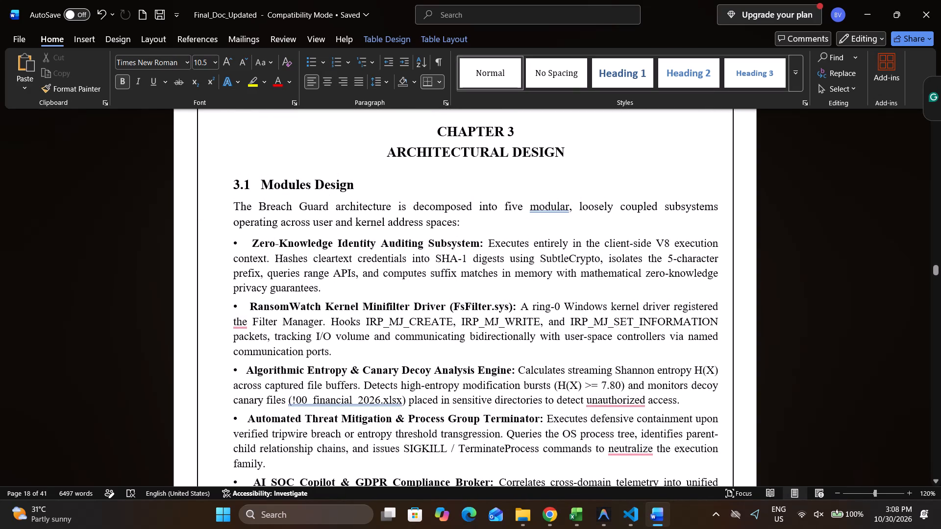
scroll(409, 326, "down", 7)
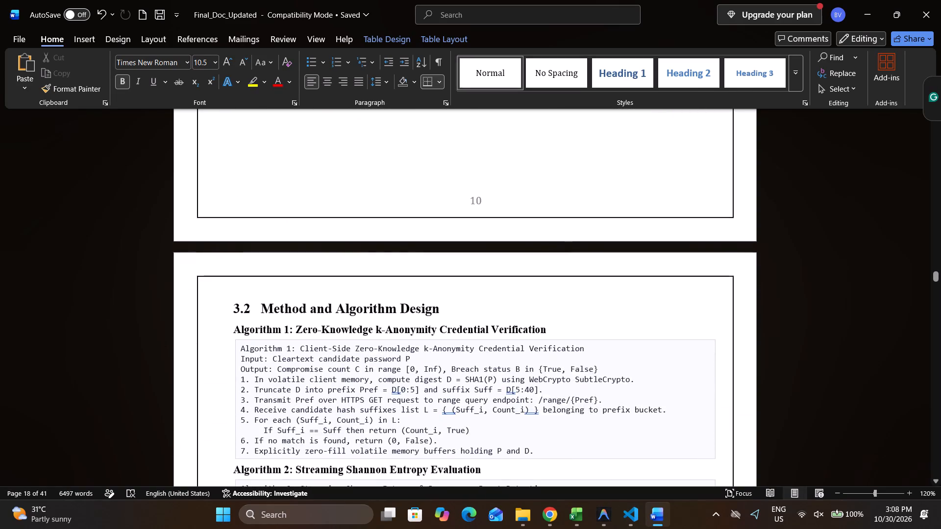
scroll(409, 326, "down", 6)
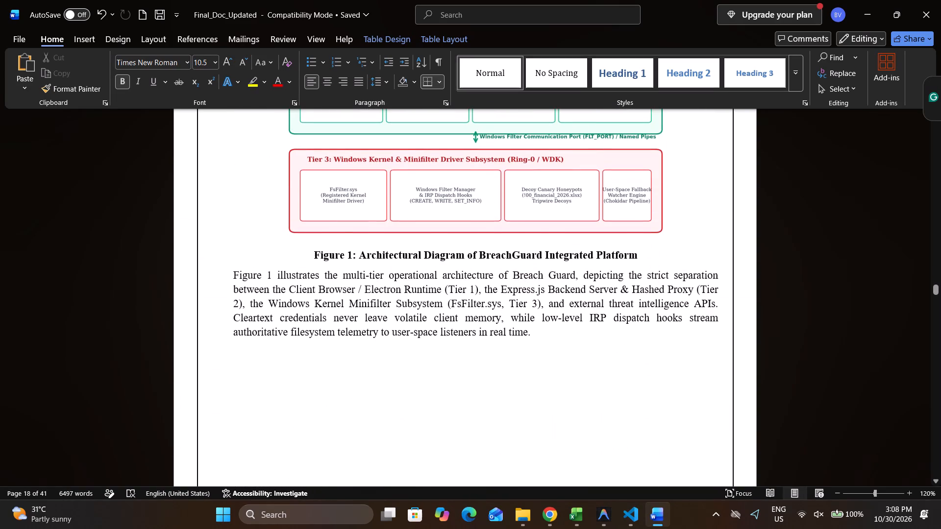
scroll(419, 318, "down", 1)
scroll(474, 249, "down", 4)
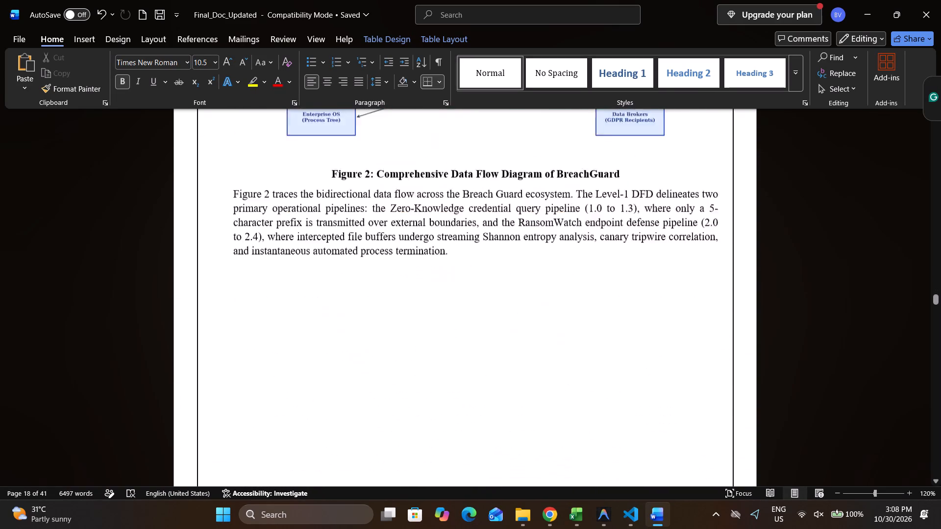
Return to the start of the report and review the title page details from the project title to the date.
scroll(474, 249, "up", 20)
scroll(474, 249, "up", 6)
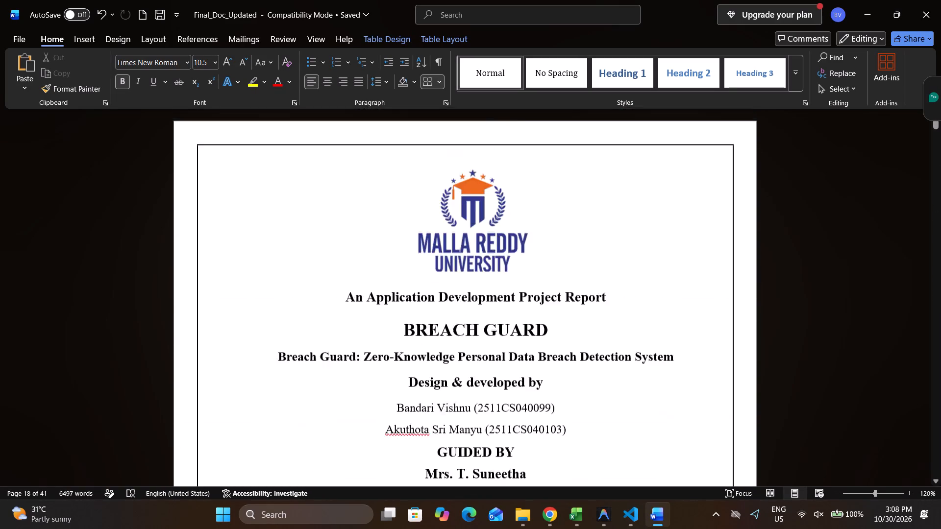
scroll(474, 249, "up", 6)
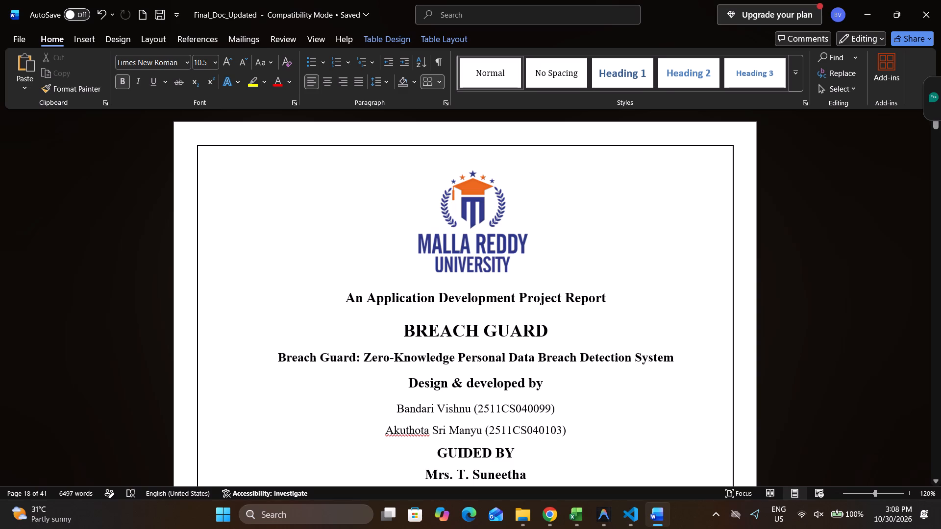
scroll(390, 377, "down", 2)
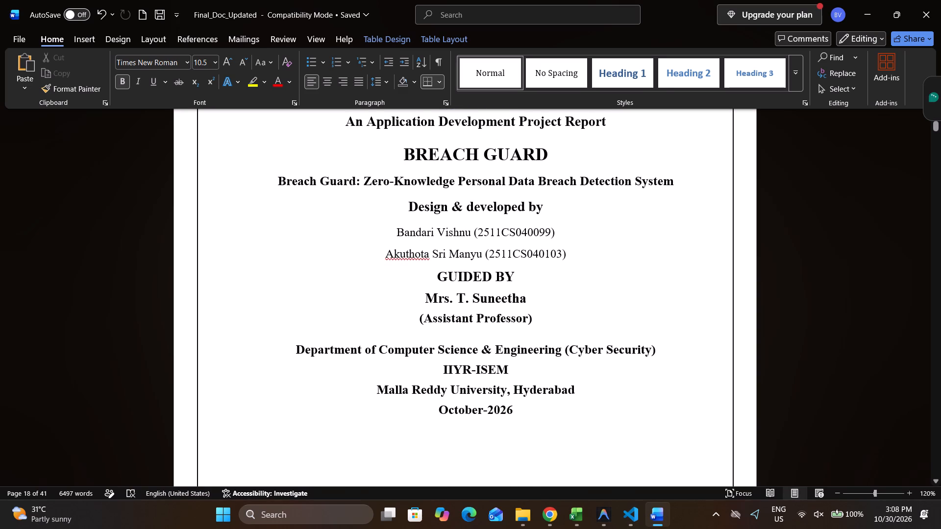
scroll(464, 367, "down", 3)
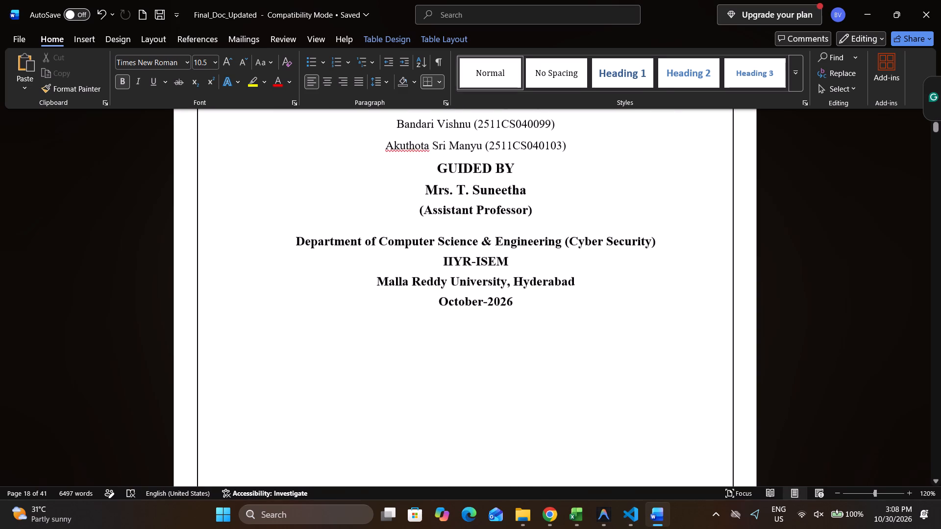
Review the certificate page, including its certification text, the signatory block and the External Examiner line.
scroll(495, 363, "down", 3)
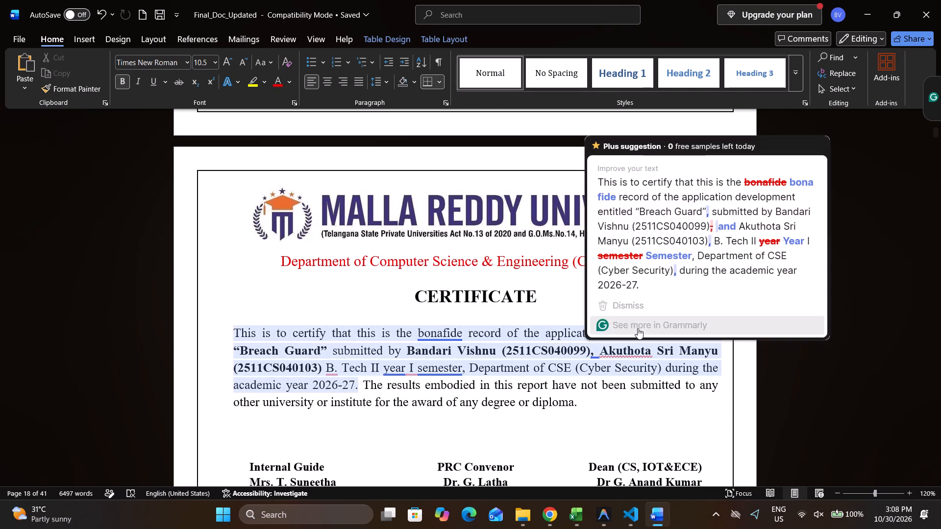
scroll(507, 317, "down", 1)
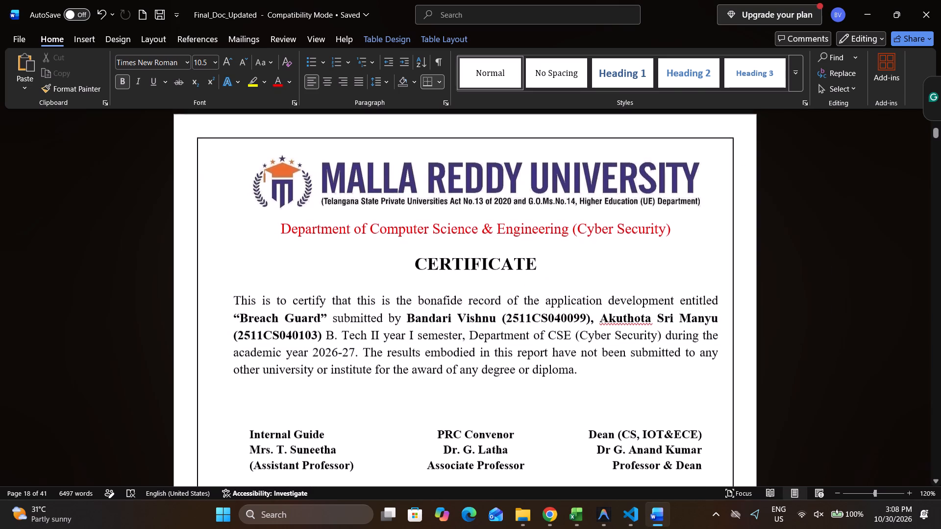
scroll(437, 386, "down", 1)
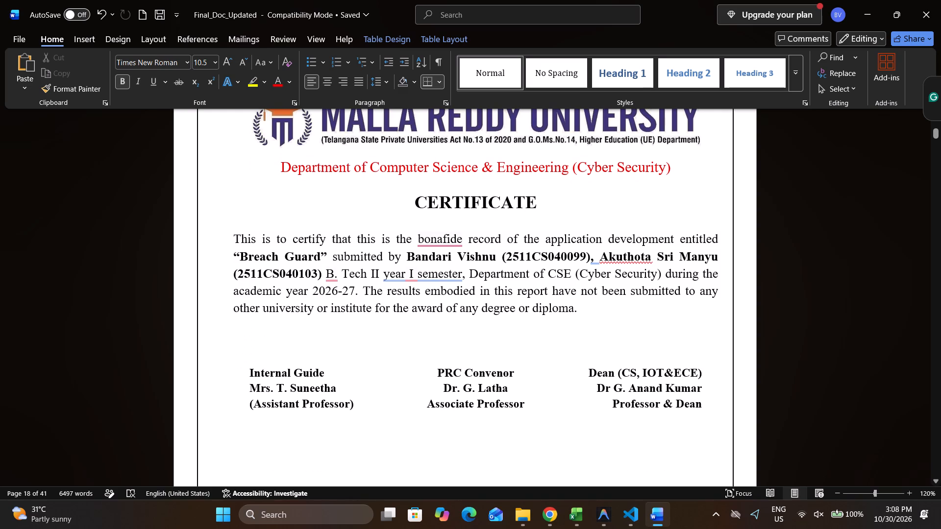
scroll(437, 386, "down", 1)
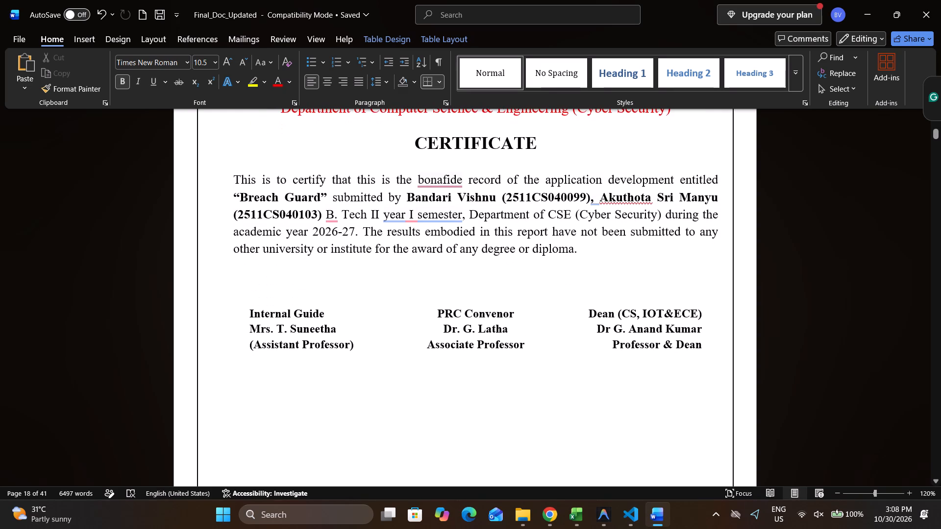
scroll(437, 386, "down", 2)
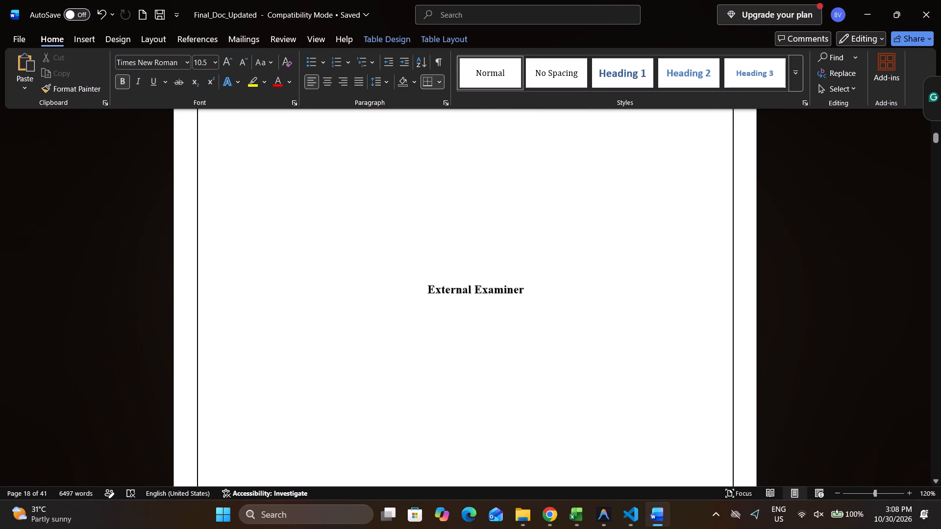
Proofread the Declaration and Acknowledgements pages, including the student names and roll numbers that close each page.
scroll(437, 386, "down", 1)
scroll(437, 386, "up", 1)
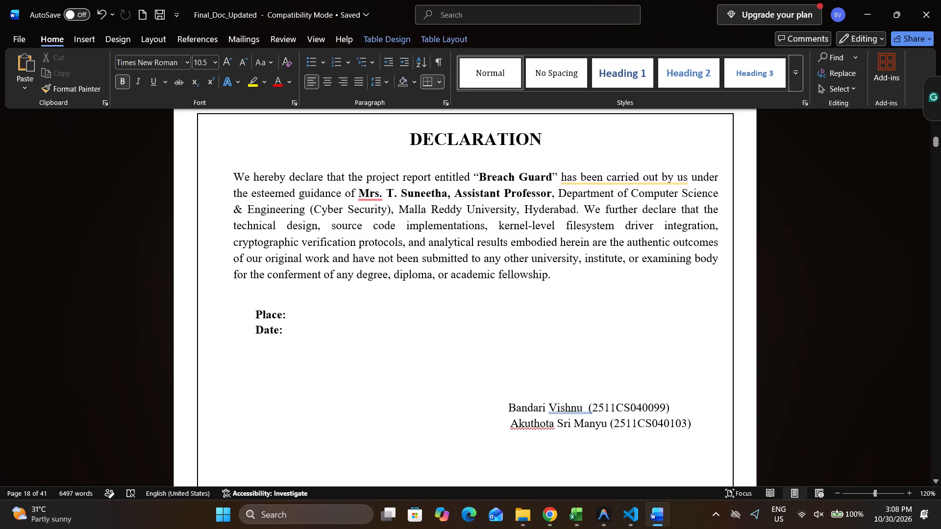
scroll(437, 386, "down", 2)
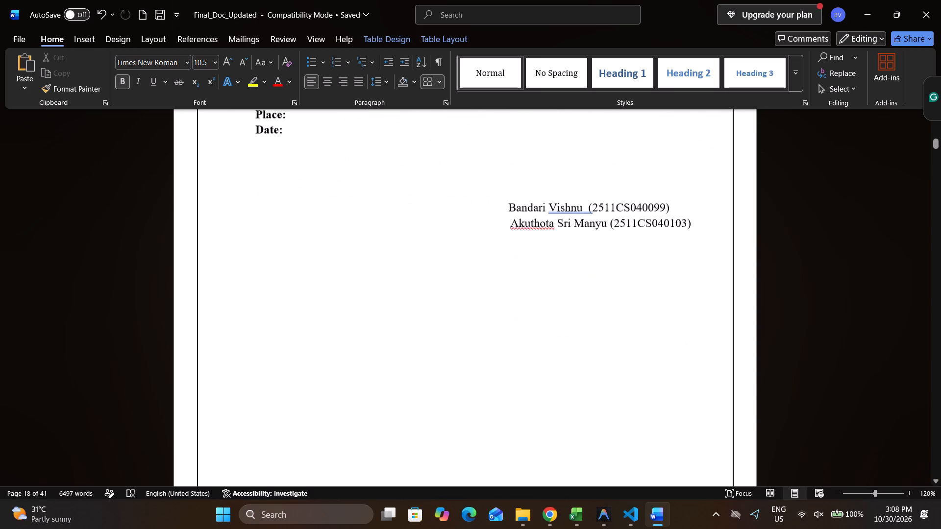
scroll(437, 386, "down", 3)
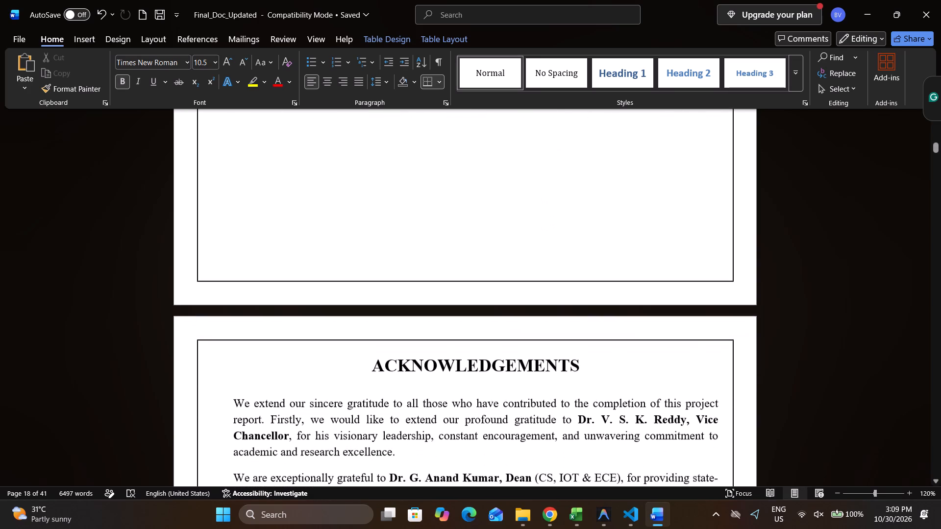
scroll(437, 386, "down", 4)
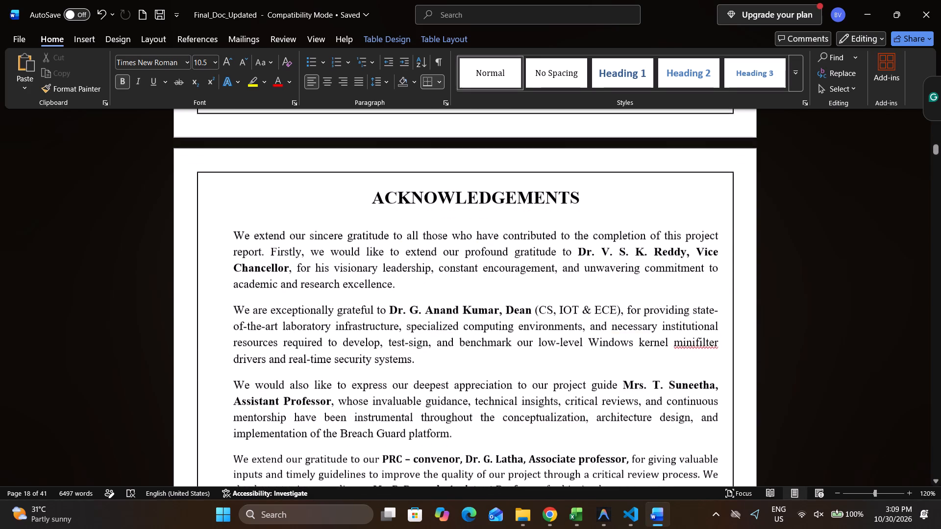
scroll(437, 386, "down", 1)
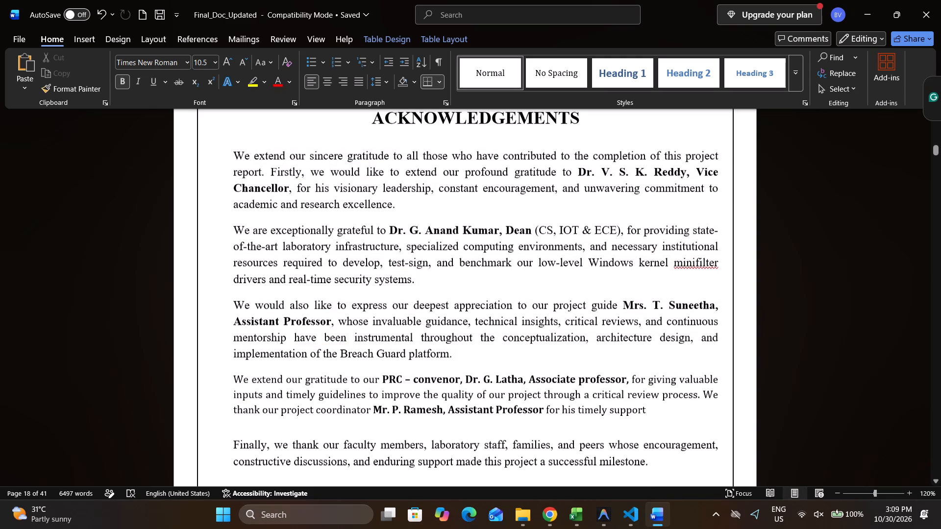
scroll(437, 386, "down", 3)
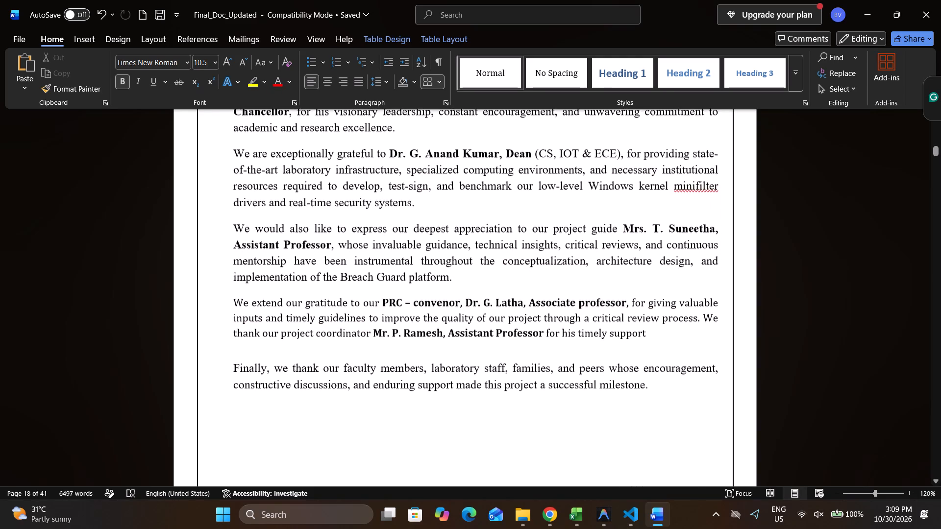
scroll(437, 386, "down", 4)
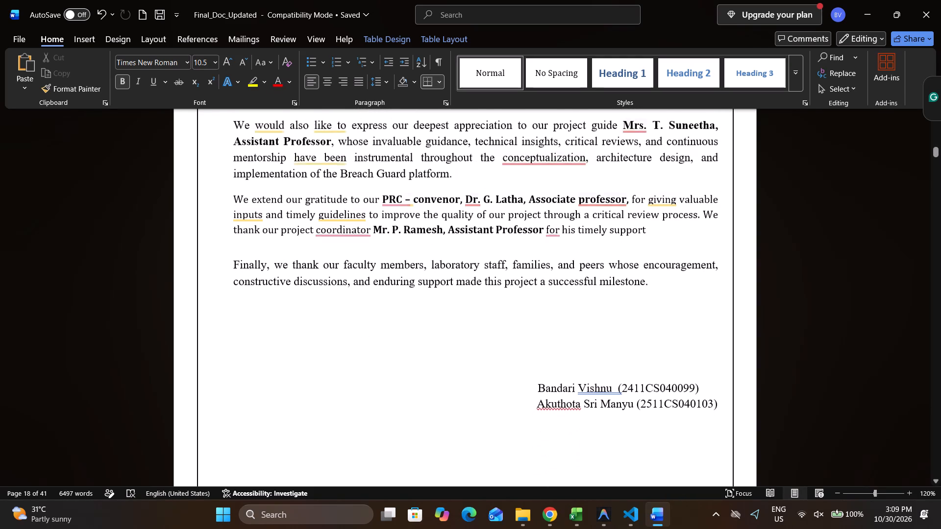
Read through the Abstract page down to its keywords.
scroll(437, 386, "down", 2)
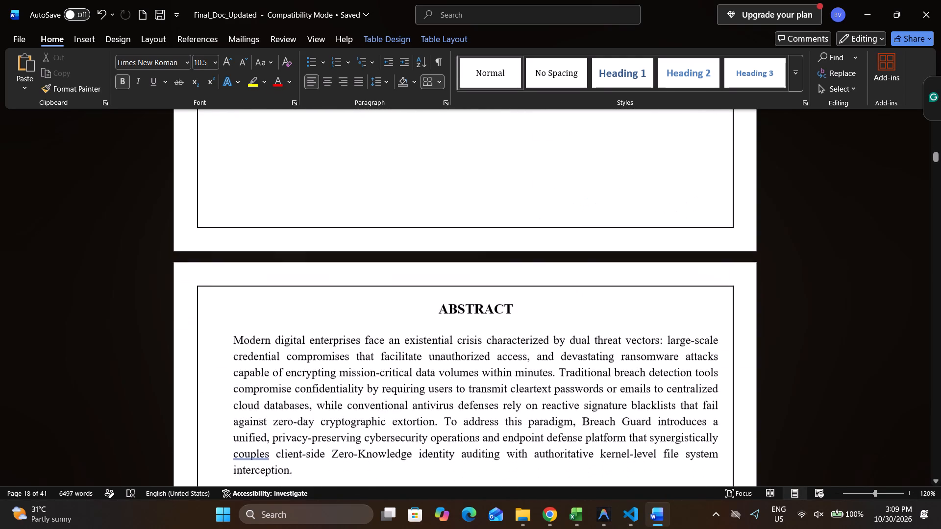
scroll(437, 386, "down", 3)
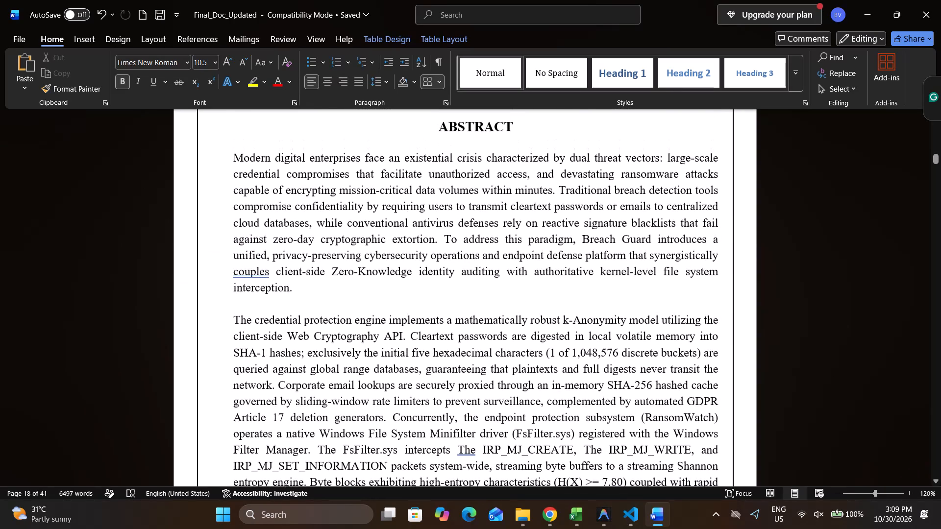
scroll(437, 386, "down", 1)
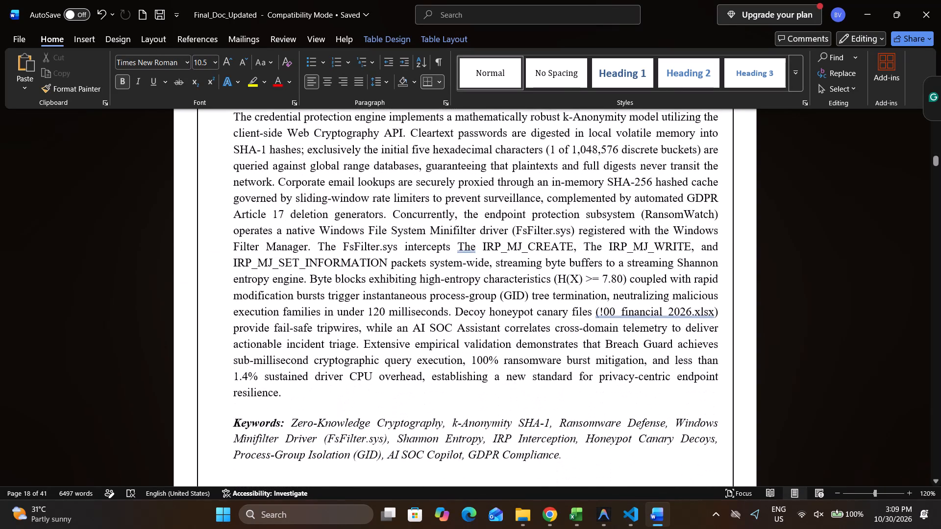
Review the table of contents and the lists of diagrams, resulting screens and resultant tables, including their section and page numbers.
scroll(437, 386, "down", 3)
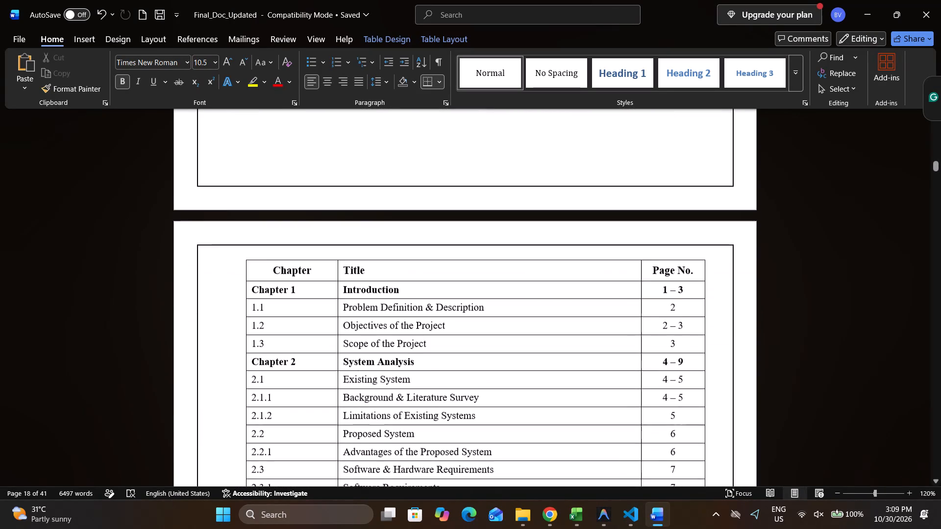
scroll(437, 386, "down", 2)
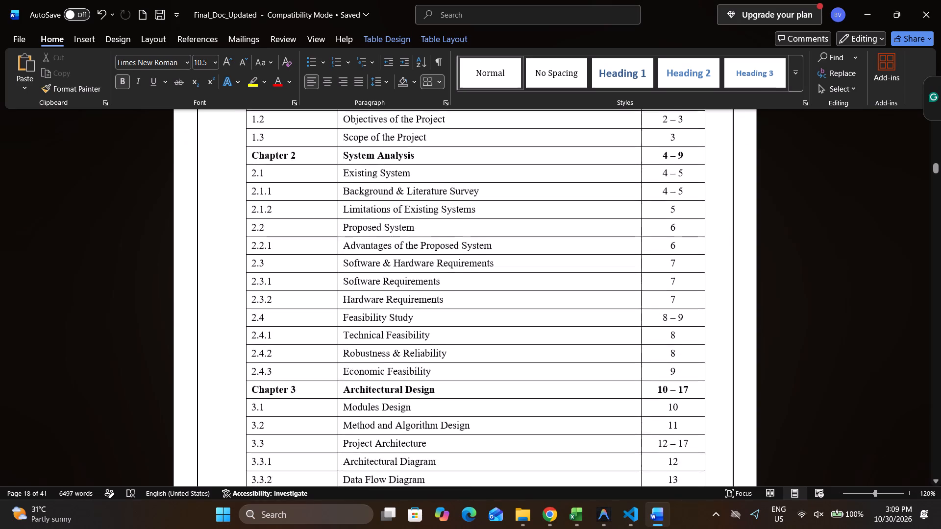
scroll(437, 386, "down", 2)
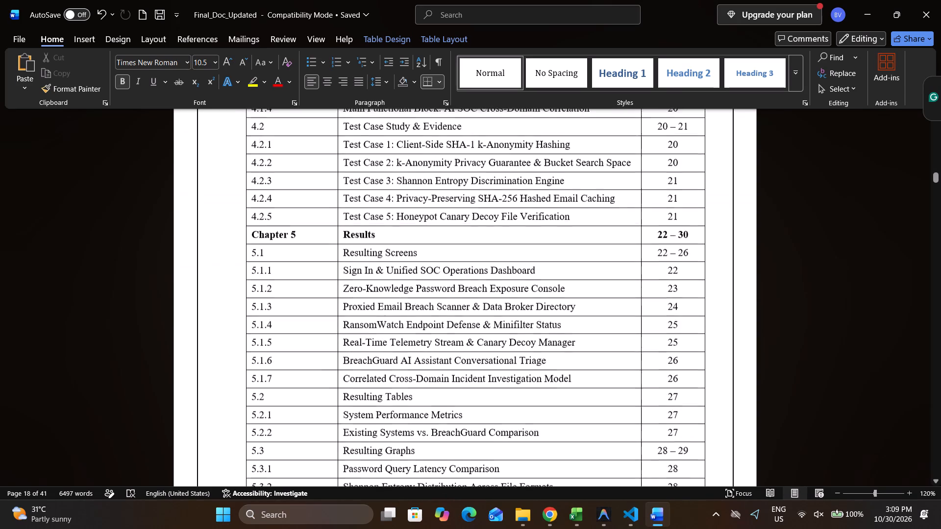
scroll(437, 386, "down", 2)
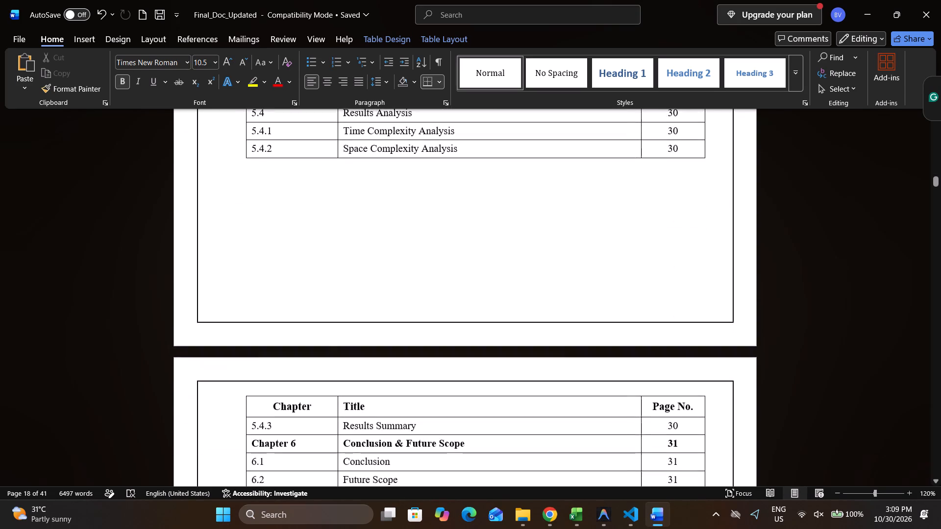
scroll(437, 386, "down", 1)
scroll(437, 386, "up", 1)
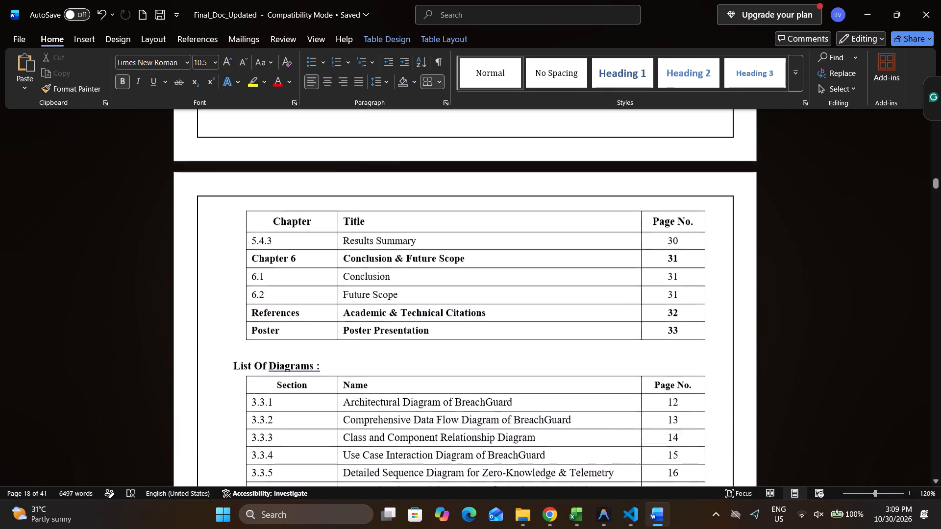
scroll(437, 386, "up", 1)
scroll(437, 386, "down", 2)
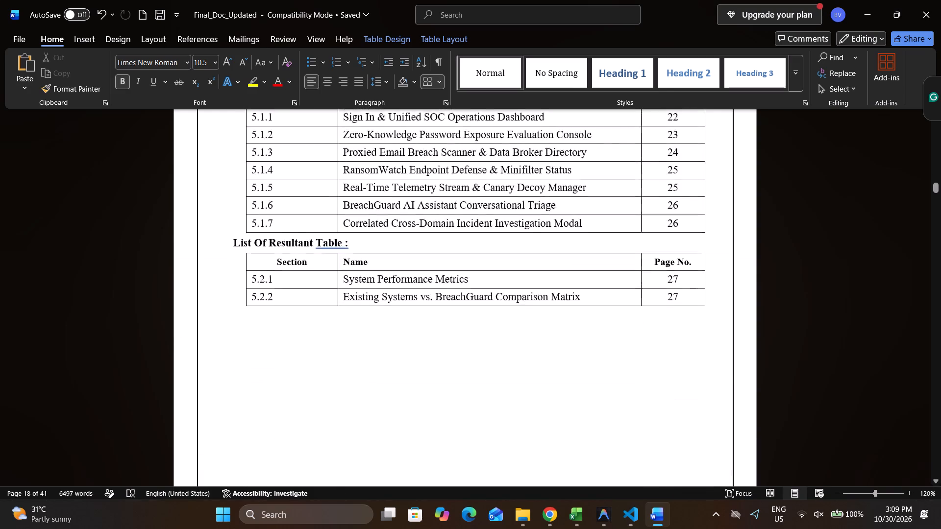
Skim Chapter 1 from the problem definition to the project scope, continuing into Chapter 2's literature survey and limitations of existing systems.
scroll(437, 386, "down", 1)
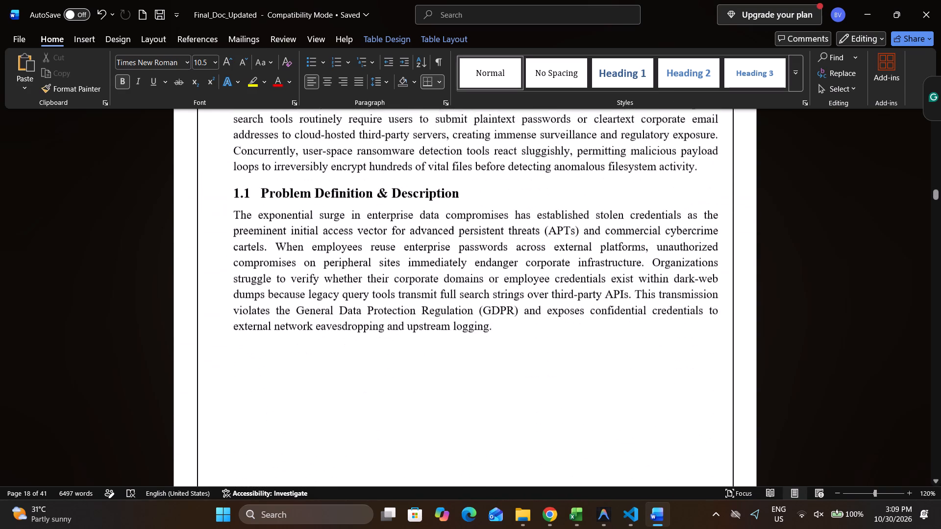
scroll(437, 386, "down", 3)
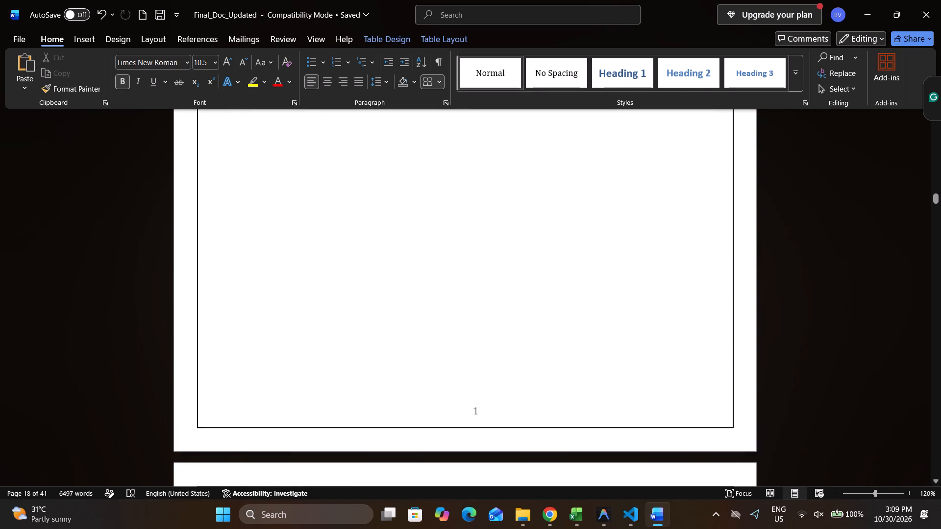
scroll(437, 386, "down", 4)
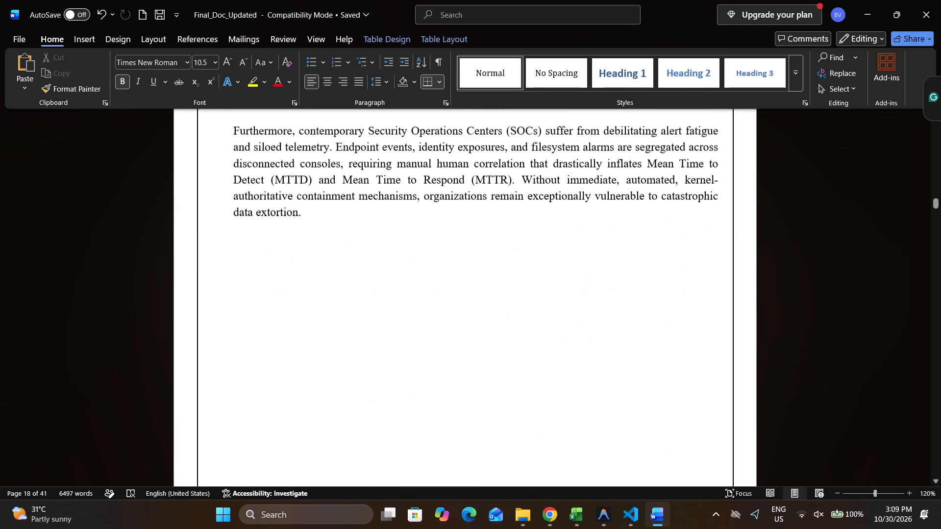
scroll(437, 386, "down", 4)
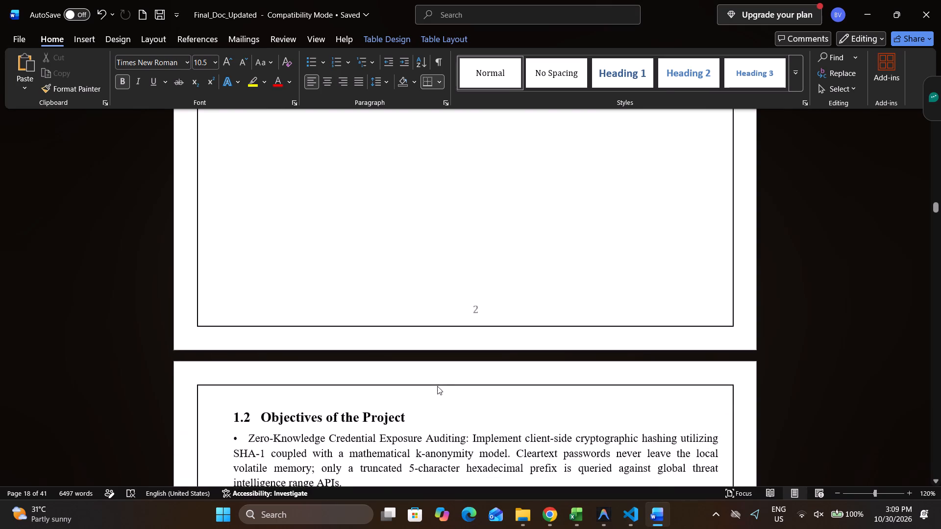
scroll(437, 386, "down", 4)
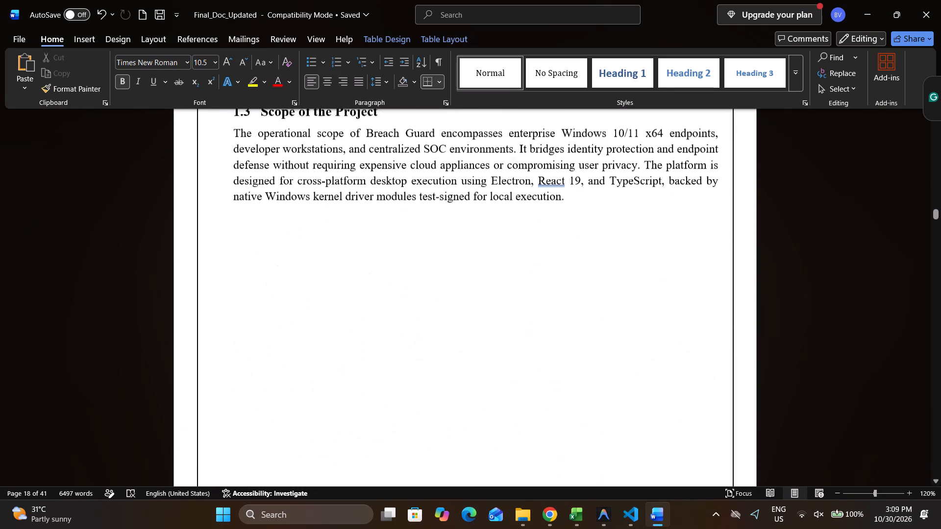
scroll(437, 386, "down", 17)
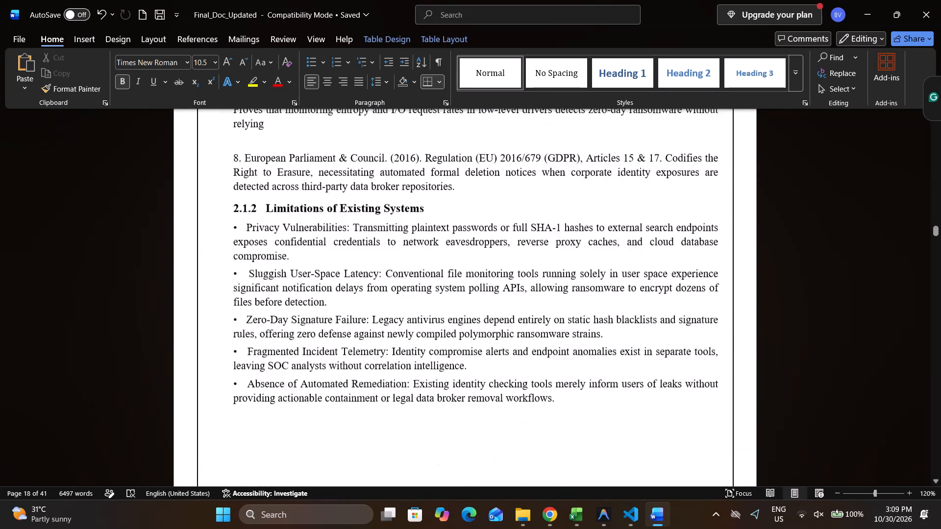
scroll(437, 386, "down", 3)
Return to the start of the report and go through the title page line by line down to the date.
scroll(437, 386, "up", 20)
scroll(437, 386, "up", 1)
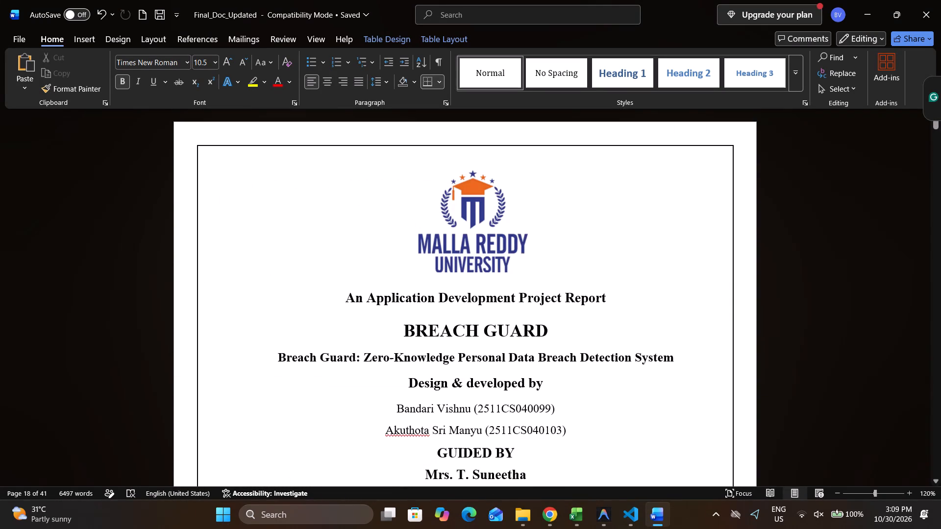
scroll(437, 386, "down", 1)
left_click(346, 274)
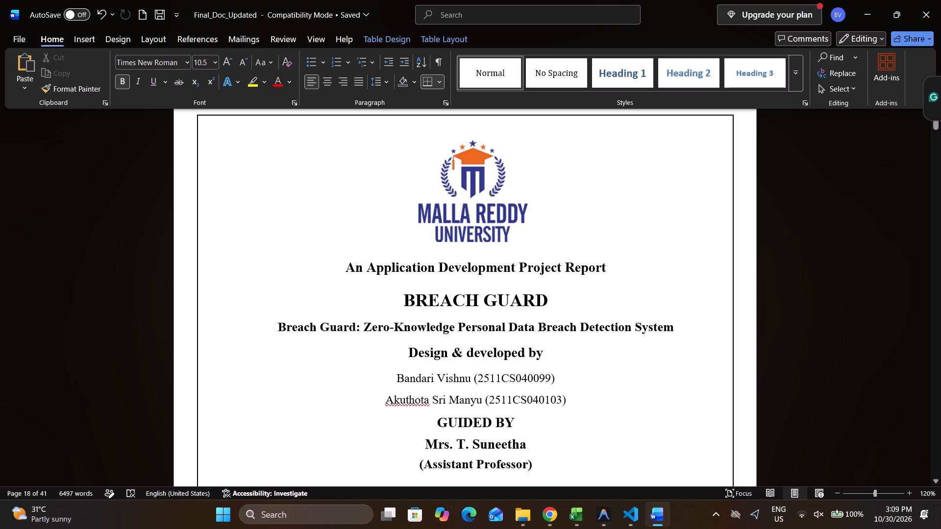
key("Down")
key("Down")
key("Down")
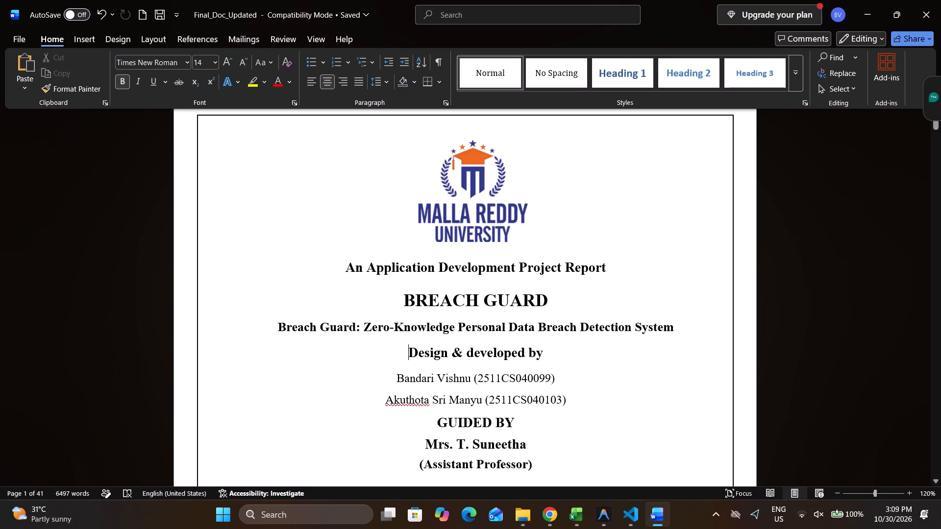
key("Down")
key("Down")
key("Down")
key("Down")
key("Down")
key("Down")
key("Down")
key("Down")
key("Down")
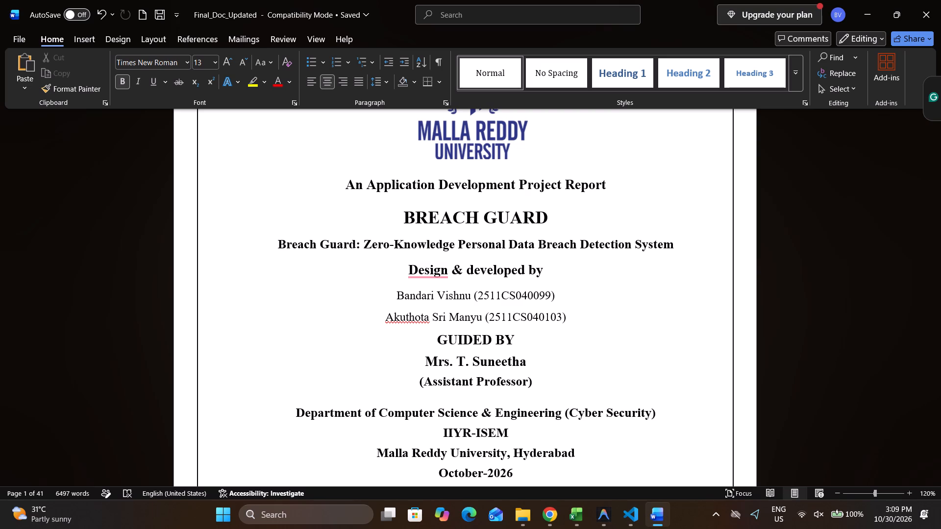
Recheck the upper title page lines, from the project report heading and Breach Guard title to the student names.
key("Up")
key("Up")
key("Up")
key("Up")
key("Up")
key("Up")
key("Up")
key("Up")
key("Up")
key("Up")
key("Up")
key("Up")
key("Up")
key("Down")
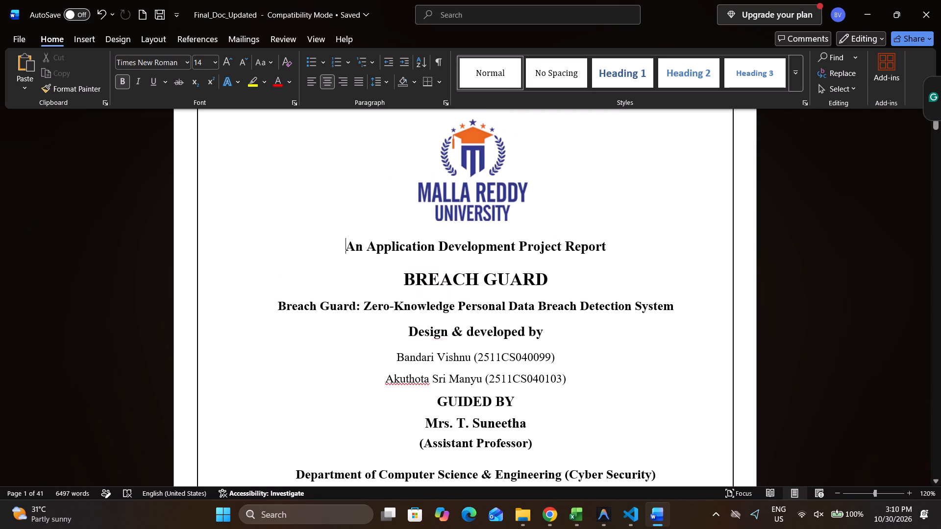
key("Down")
key("Down")
key("Down")
key("Down")
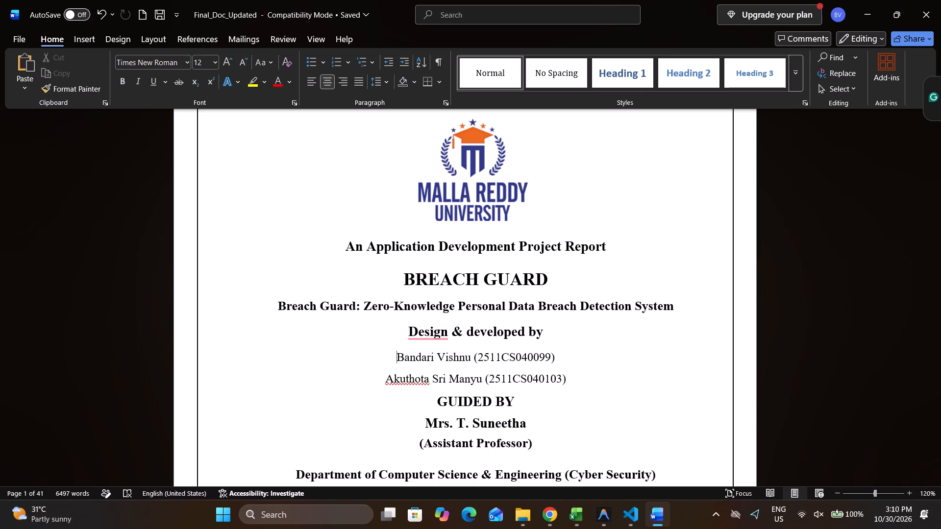
key("Up")
Recheck the title page's guide, department, university and date lines, including the blank space before the certificate page.
key("Down")
key("Down")
key("Down")
key("Down")
key("Down")
key("Down")
key("Down")
key("Down")
key("Down")
key("Down")
key("Down")
key("Down")
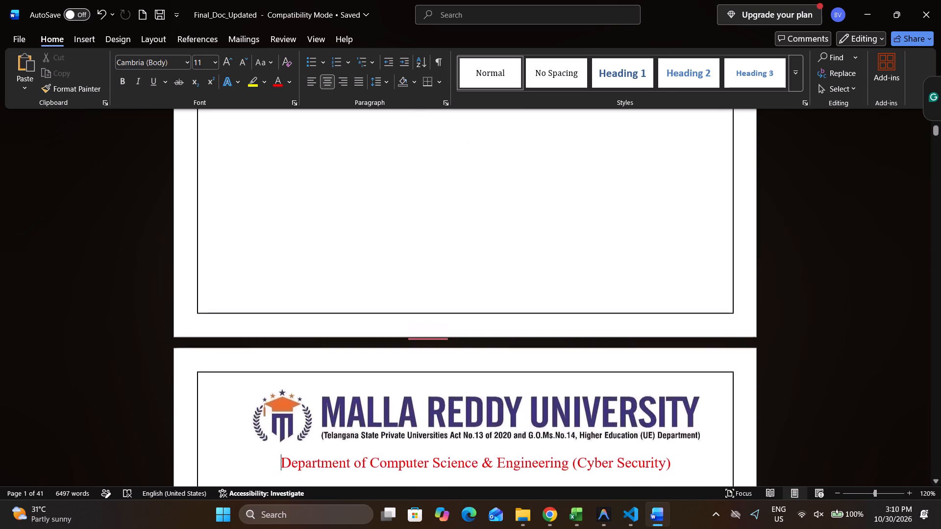
key("Up")
key("Up")
key("Up")
key("Up")
key("Up")
key("Up")
key("Up")
key("Up")
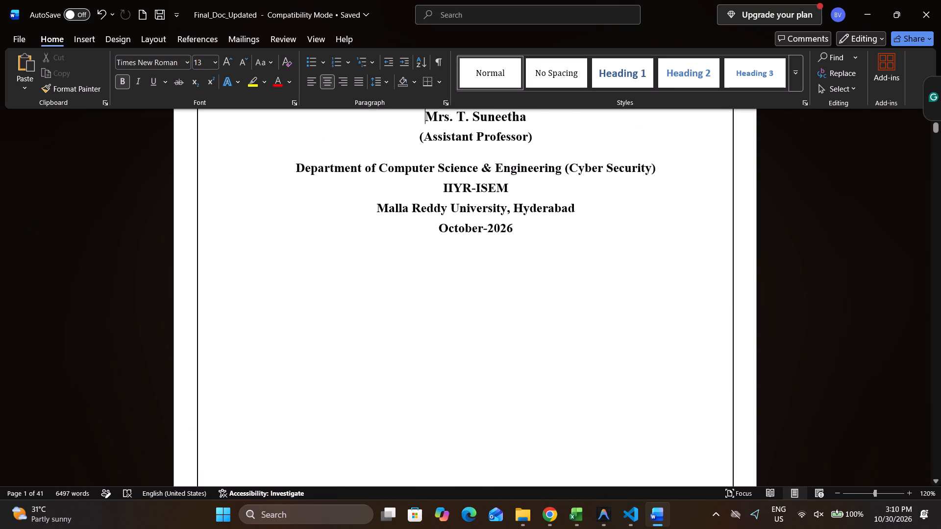
key("Up")
key("Up")
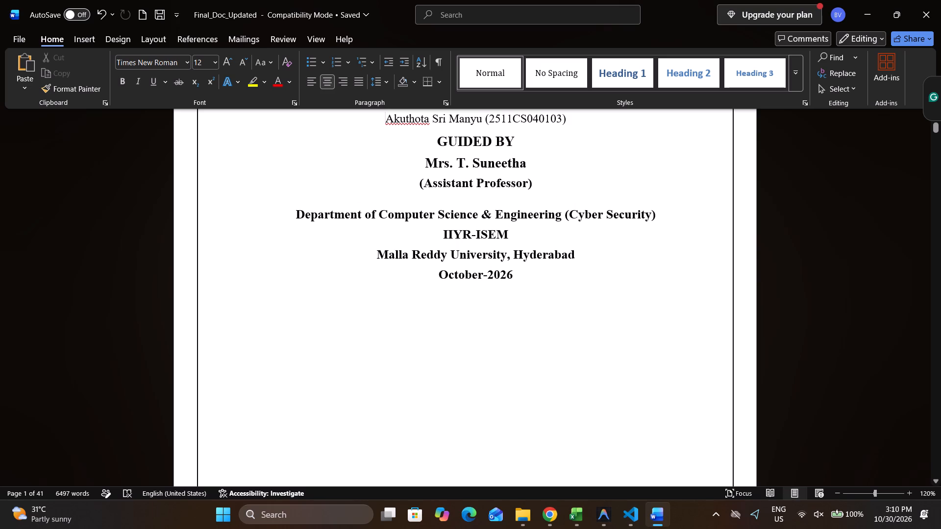
key("Down")
key("Down")
key("Down")
key("Down")
key("Down")
key("Down")
key("Down")
key("Down")
key("Down")
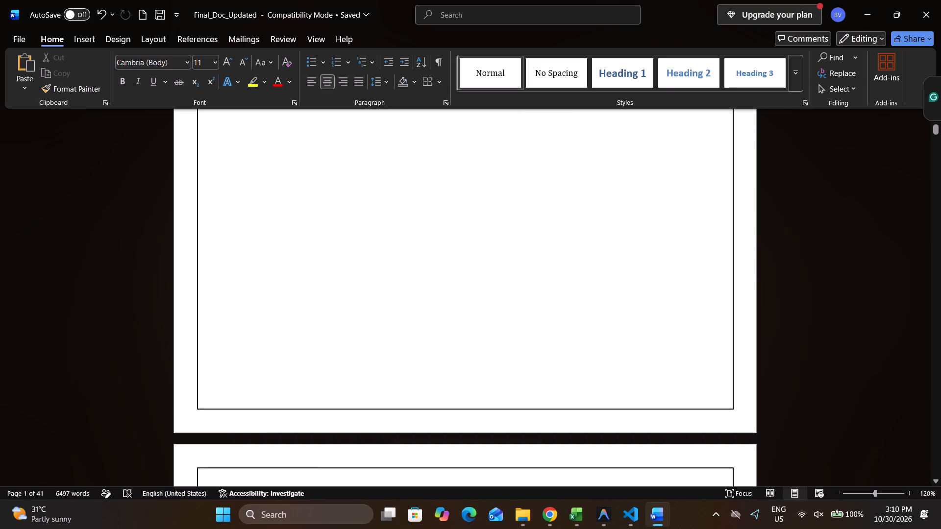
Review the certificate page again, from its certification text through the signatory block to the External Examiner line.
key("Down")
key("Down")
key("Down")
key("Down")
key("Down")
key("Down")
key("Down")
key("Down")
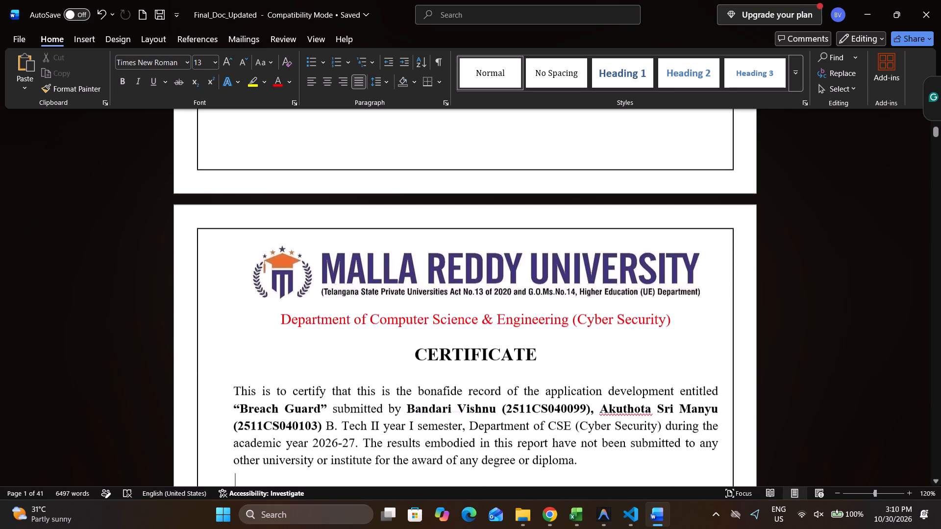
key("Down")
key("Down")
key("Down")
key("Down")
key("Down")
key("Down")
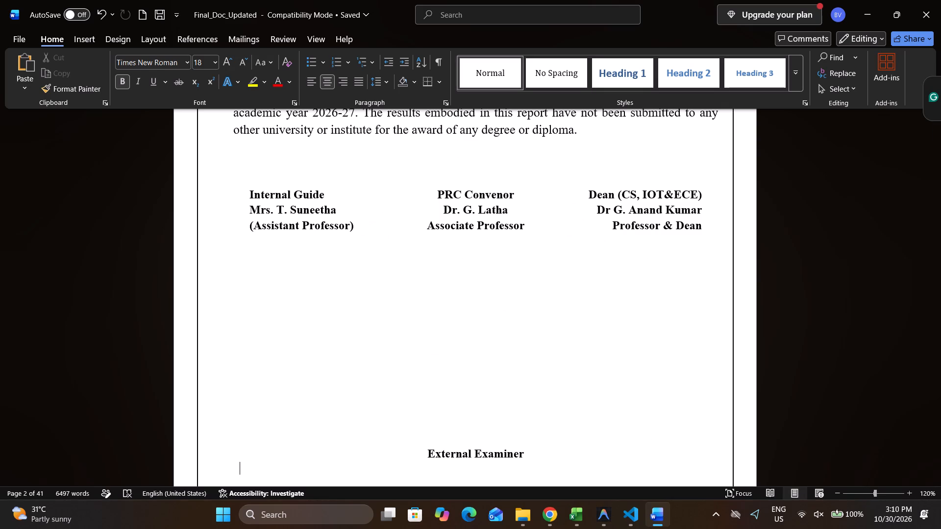
Review the Declaration page's text, the Place and Date lines, and the student names and roll numbers.
key("Down")
key("Down")
key("Down")
key("Down")
key("Down")
key("Down")
key("Down")
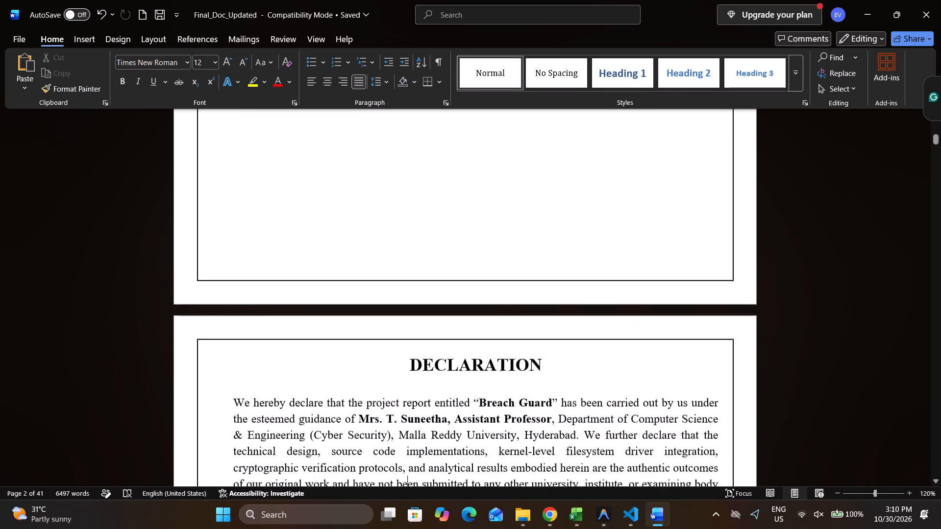
key("Down")
key("Down")
key("Down")
key("Down")
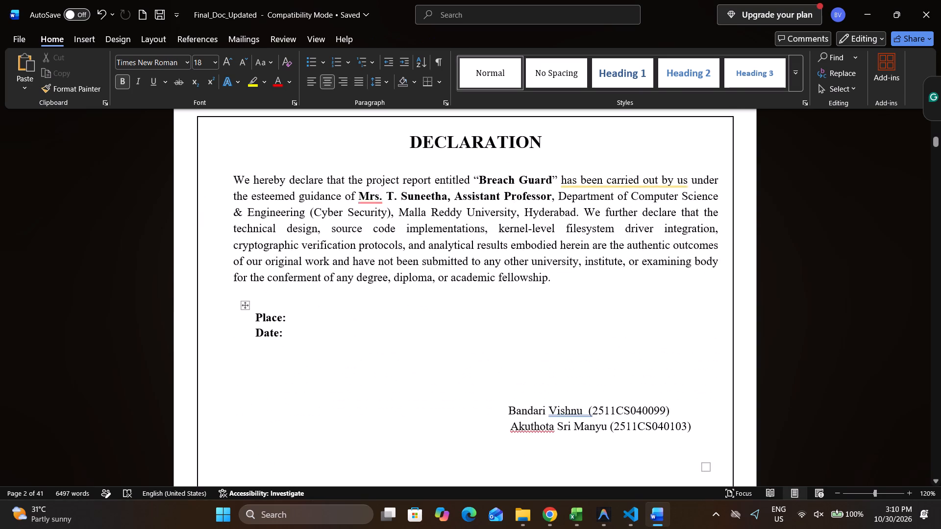
Review the Acknowledgements page, from the opening thanks to the Vice Chancellor through the closing paragraph, student names and roll numbers.
key("Down")
key("Down")
key("Down")
key("Down")
key("Down")
key("Down")
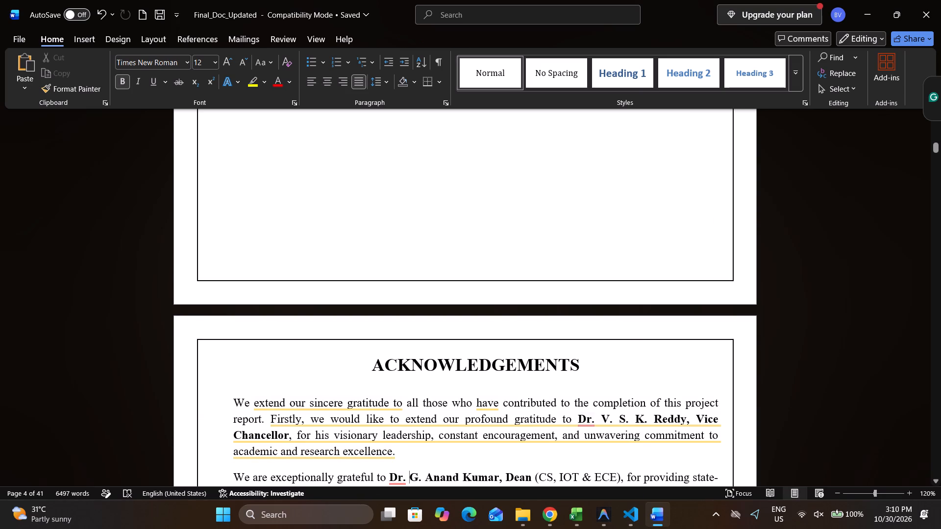
key("Down")
key("Down")
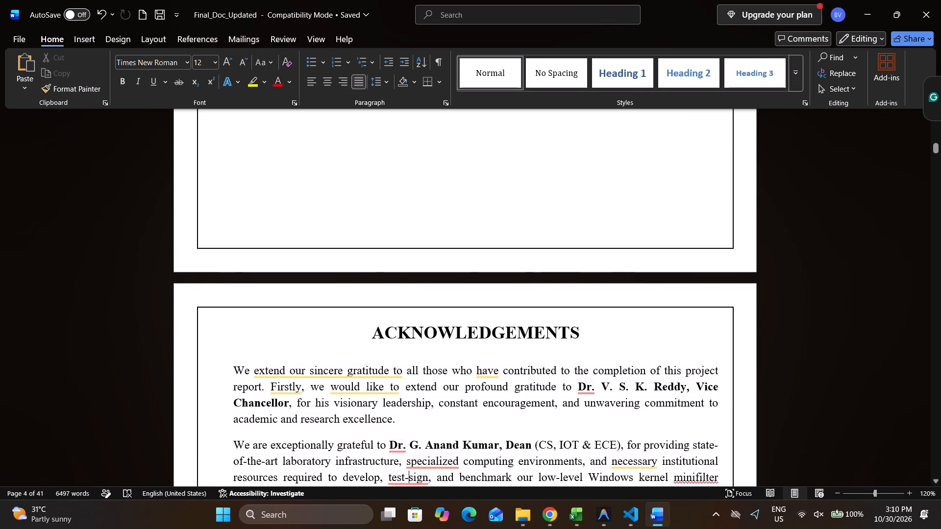
key("Down")
key("Down")
key("Down")
key("Down")
key("Down")
key("Down")
key("Down")
key("Down")
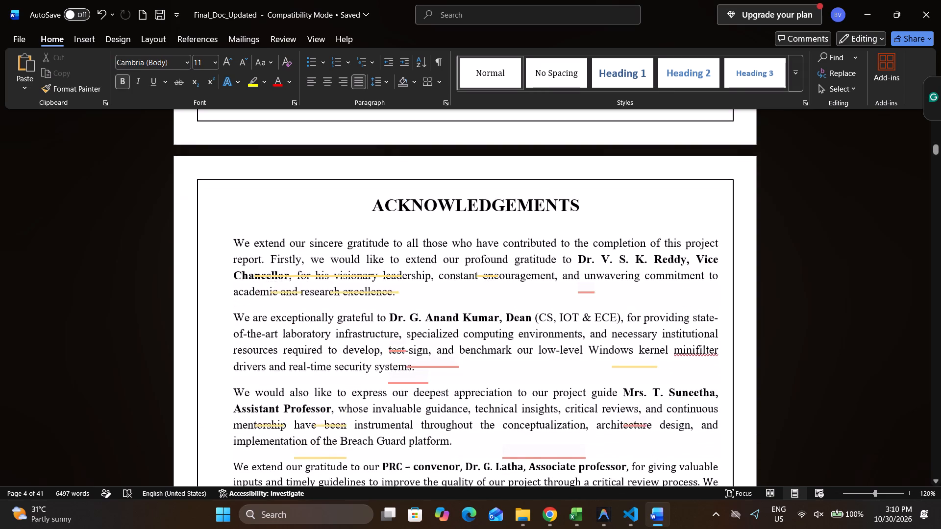
key("Down")
key("Down")
key("Down")
key("Down")
key("Down")
key("Down")
key("Down")
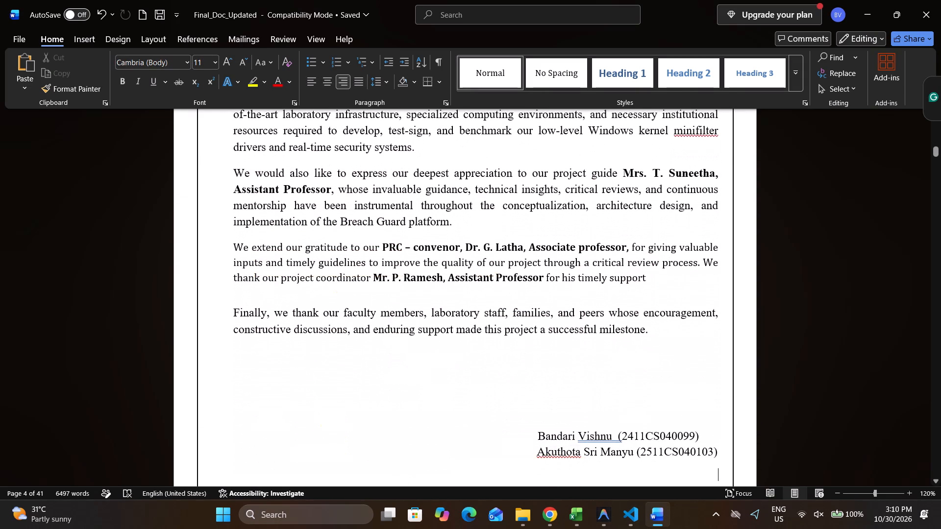
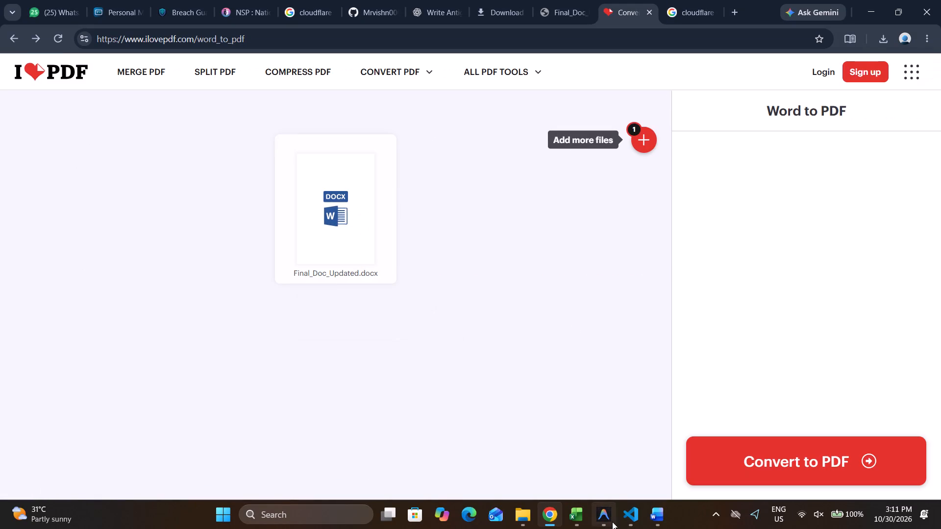
Switch to the iLovePDF page in Chrome and convert Final_Doc_Updated.docx from Word to PDF.
left_click(768, 464)
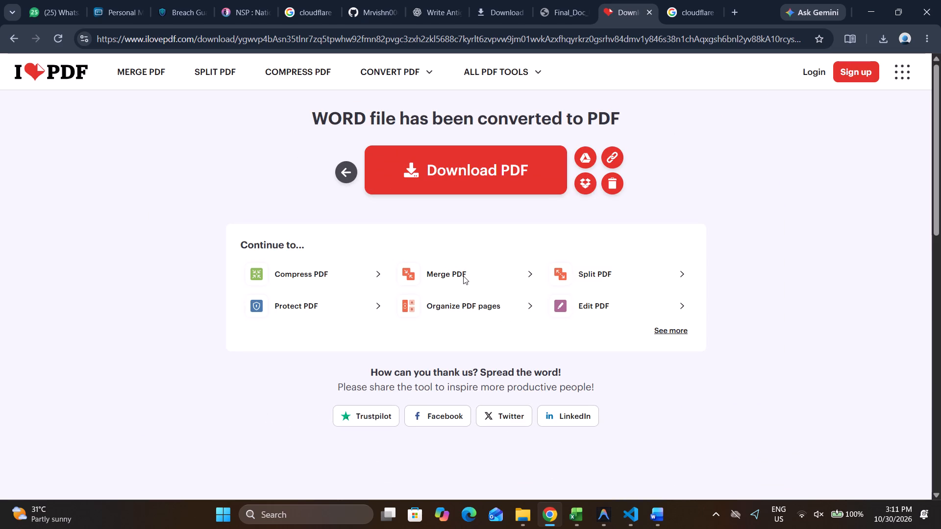
Download the PDF converted from the Word report.
left_click(491, 167)
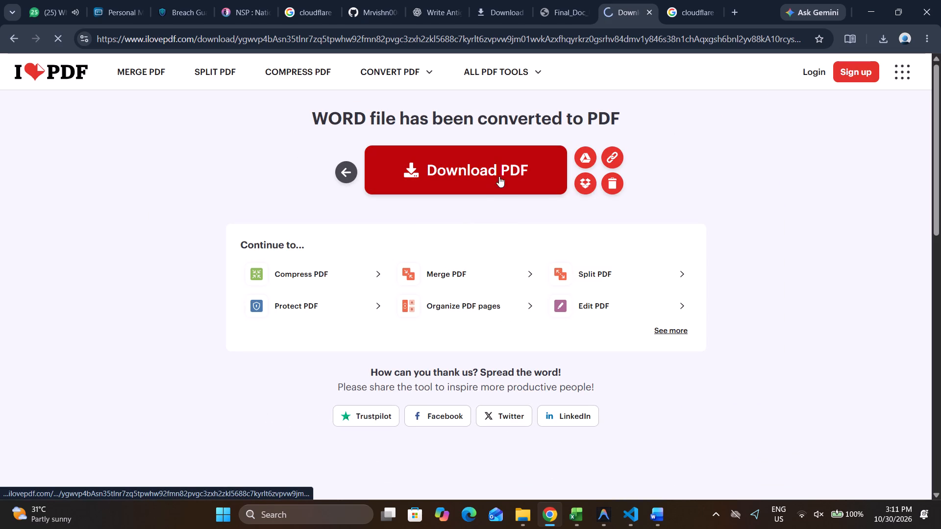
scroll(508, 183, "up", 1)
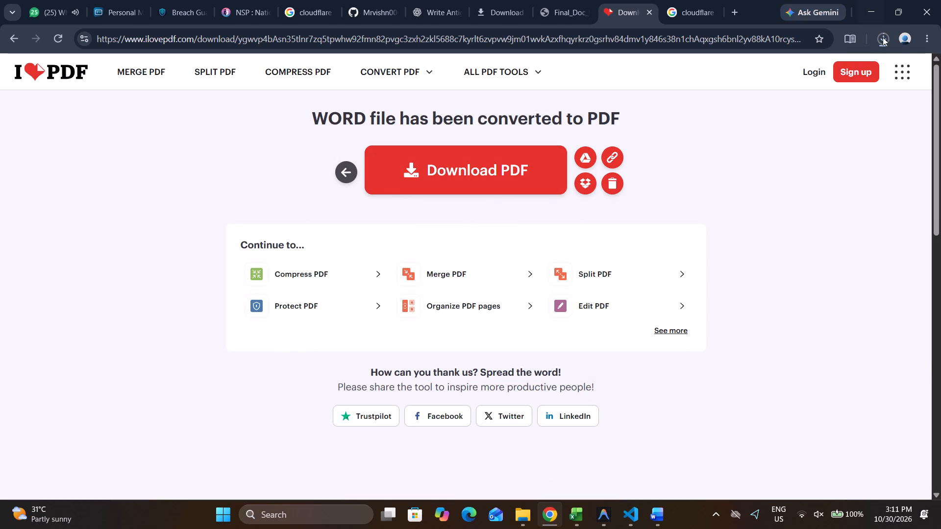
Show the downloaded Final_Doc_Updated (4).pdf in the Downloads folder, copy the file, and return to Chrome.
left_click(884, 39)
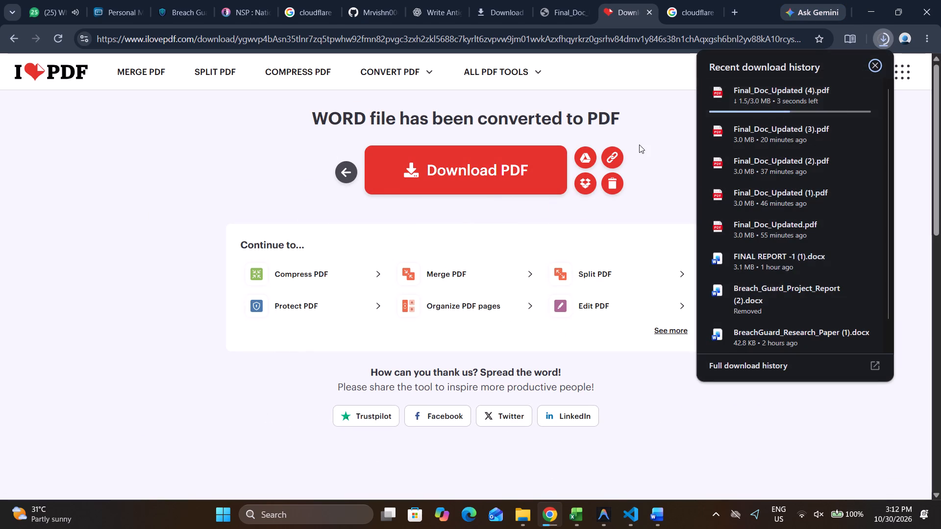
scroll(792, 129, "up", 1)
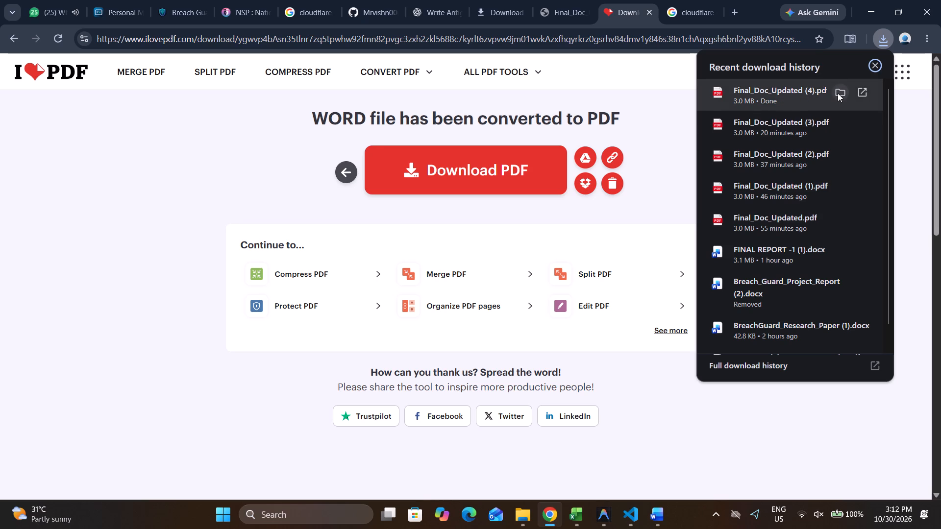
left_click(838, 93)
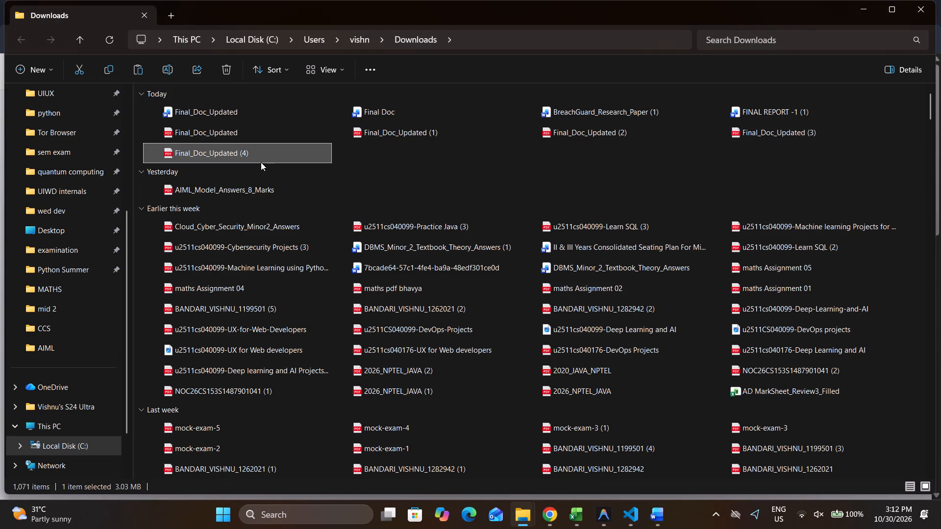
key("ctrl+c")
key("ctrl+c")
left_click(268, 156)
key("ctrl+c")
key("ctrl+c")
key("alt+Tab")
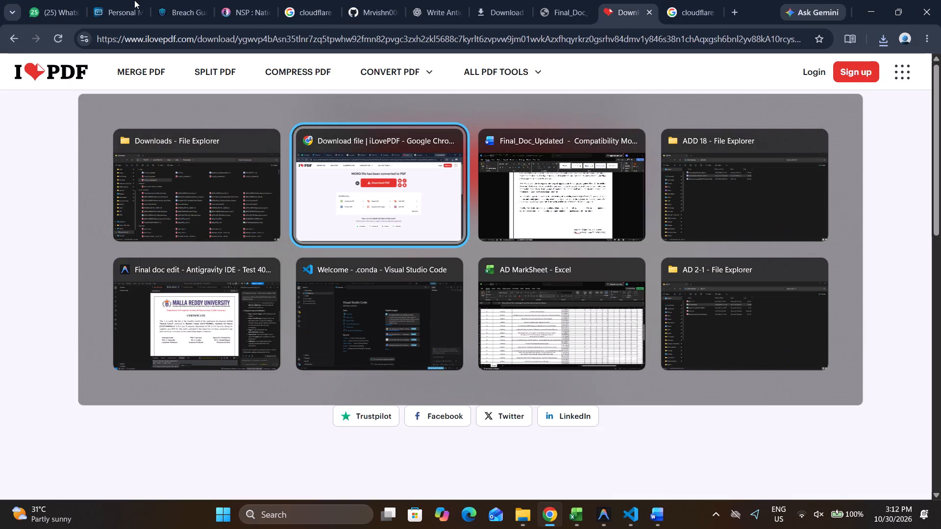
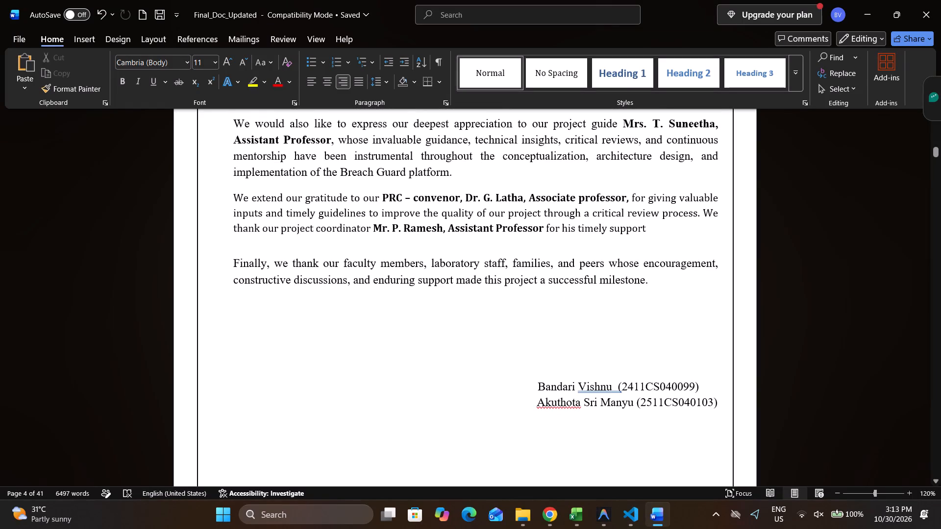
Correct the first student's roll number in the acknowledgement sign-off so that its year prefix reads 25, and save the report.
left_click(632, 387)
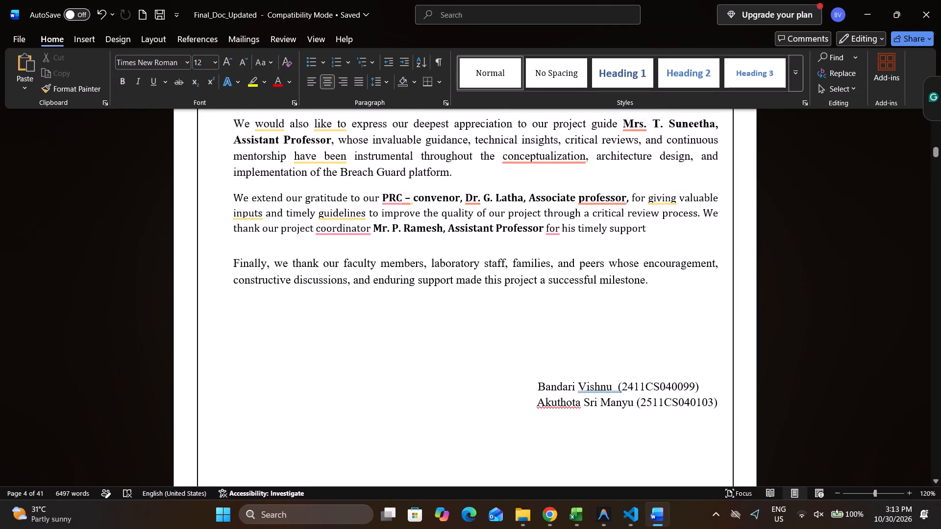
key("BackSpace")
key("5")
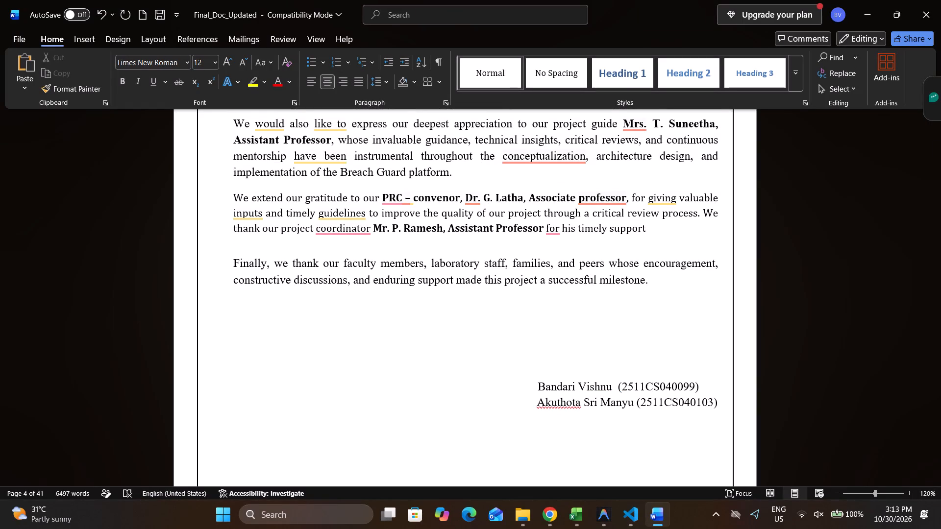
key("ctrl+s")
key("ctrl+s")
left_click(585, 273)
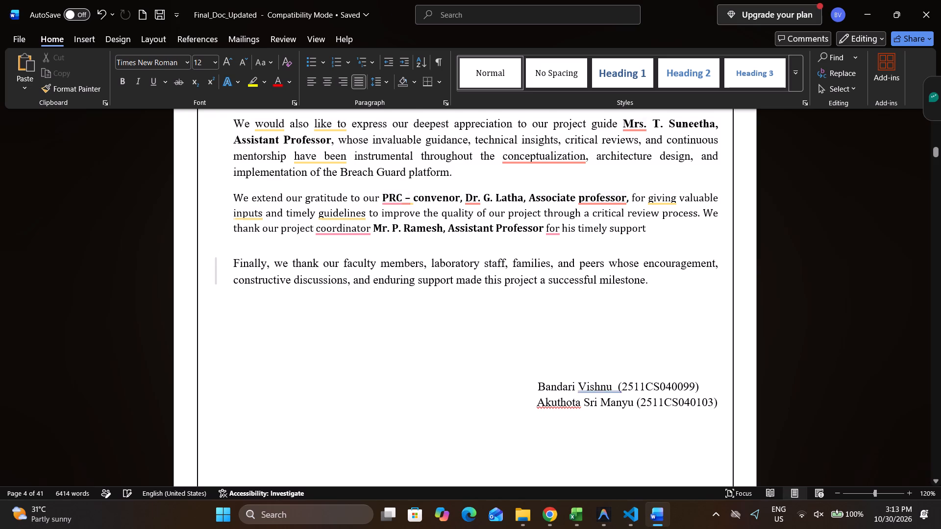
Review the report pages from the acknowledgement through the abstract, table of contents and lists of results, saving along the way.
scroll(585, 273, "up", 1)
scroll(593, 314, "down", 1)
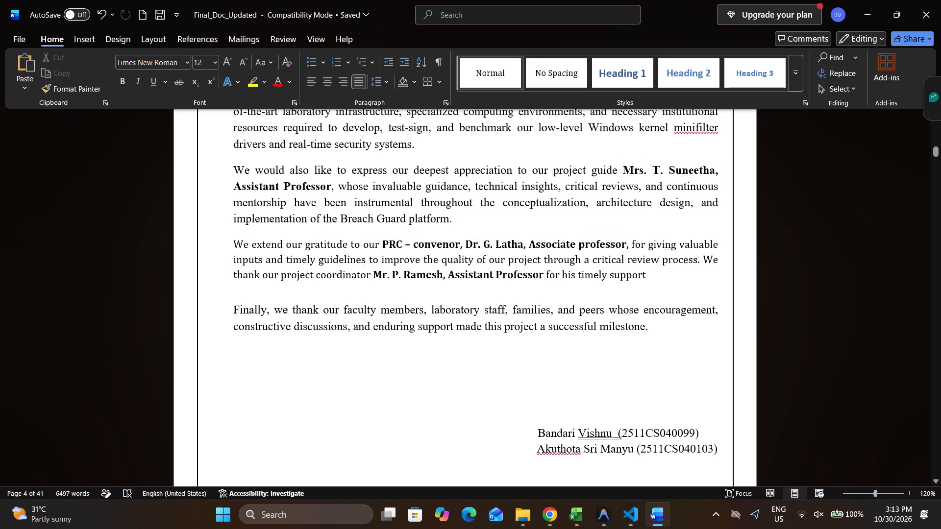
scroll(593, 314, "down", 3)
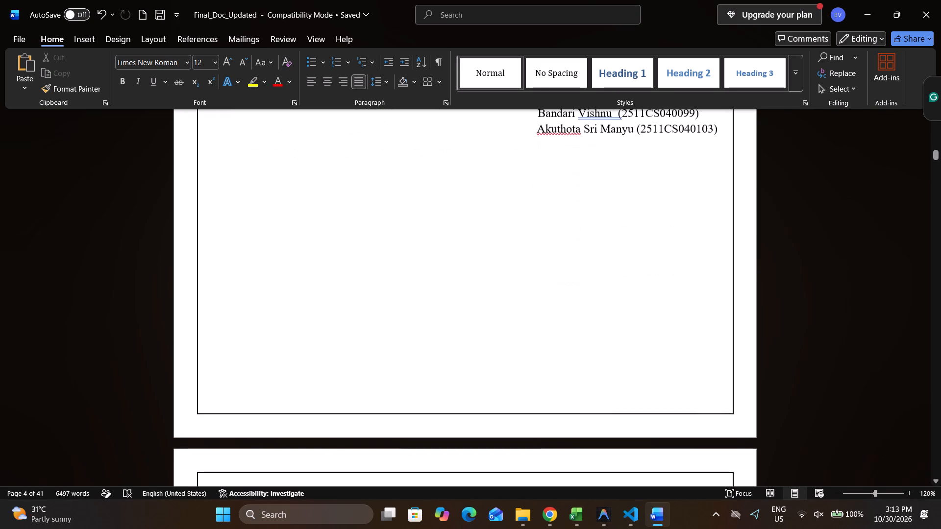
key("ctrl+s")
key("ctrl+s")
key("ctrl+s")
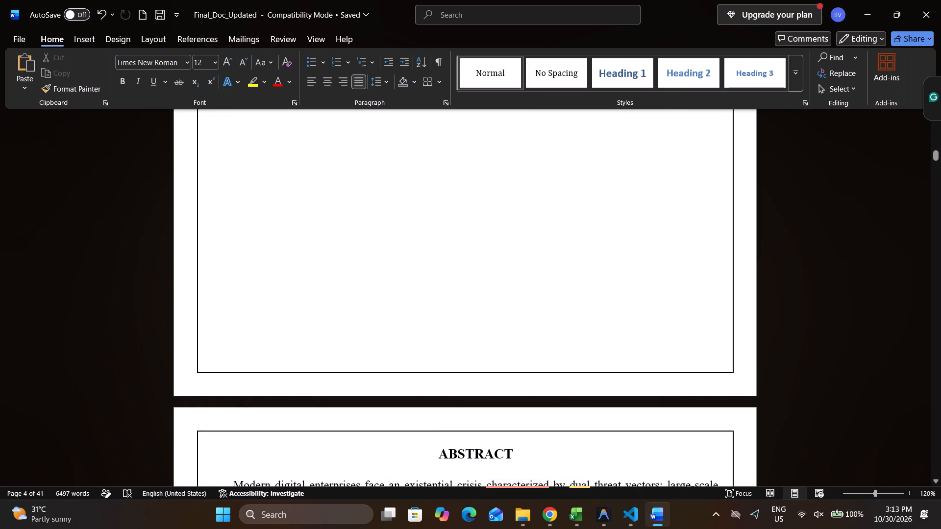
scroll(578, 346, "down", 4)
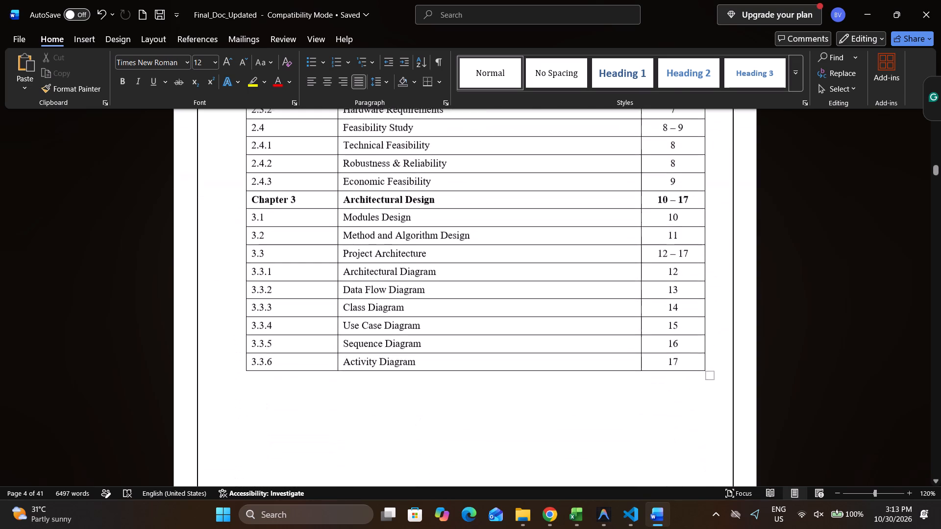
scroll(578, 346, "down", 2)
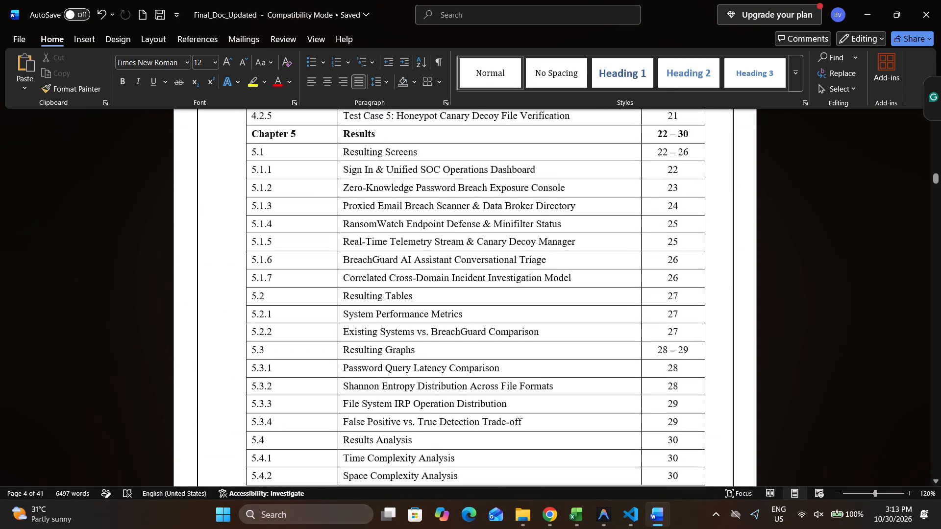
scroll(578, 346, "down", 3)
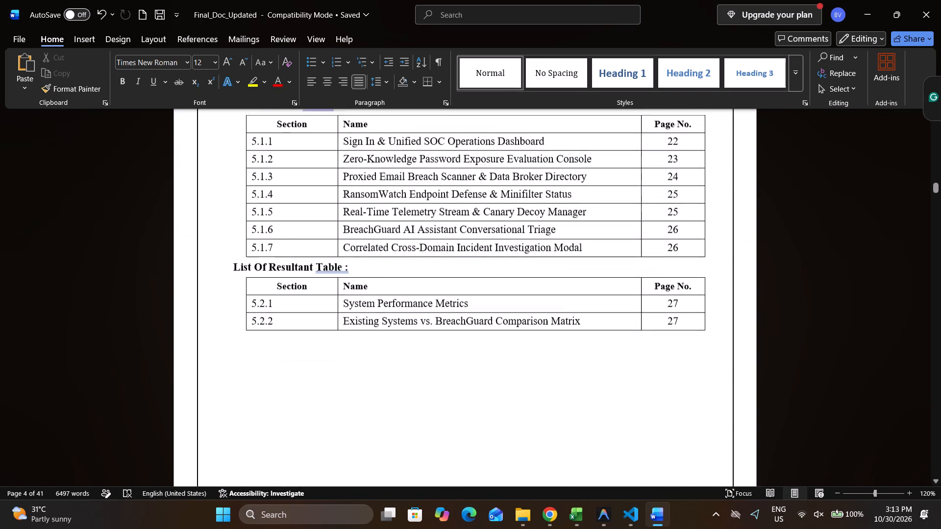
scroll(578, 346, "down", 5)
scroll(578, 346, "up", 1)
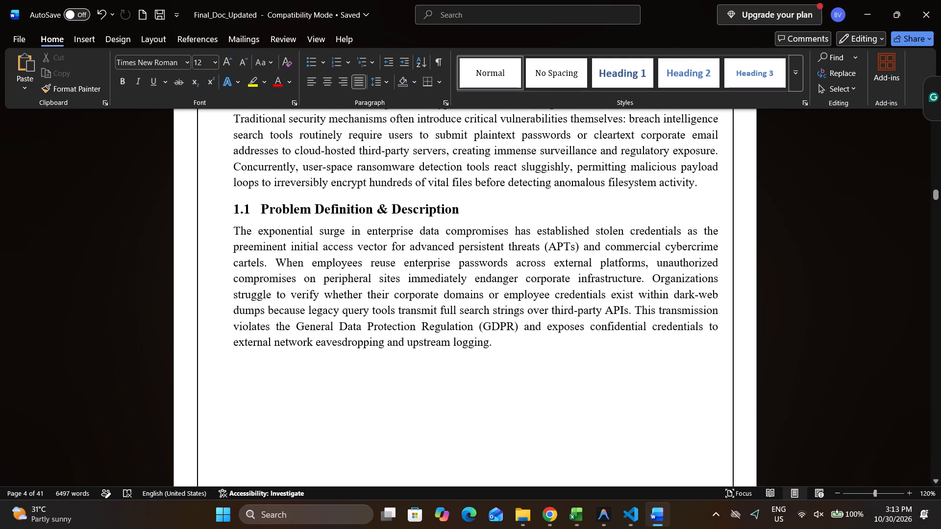
Save the report and look through Chapter 1, from Problem Definition & Description and the project objectives to Chapter 2, System Analysis.
left_click(564, 305)
key("ctrl+s")
key("ctrl+s")
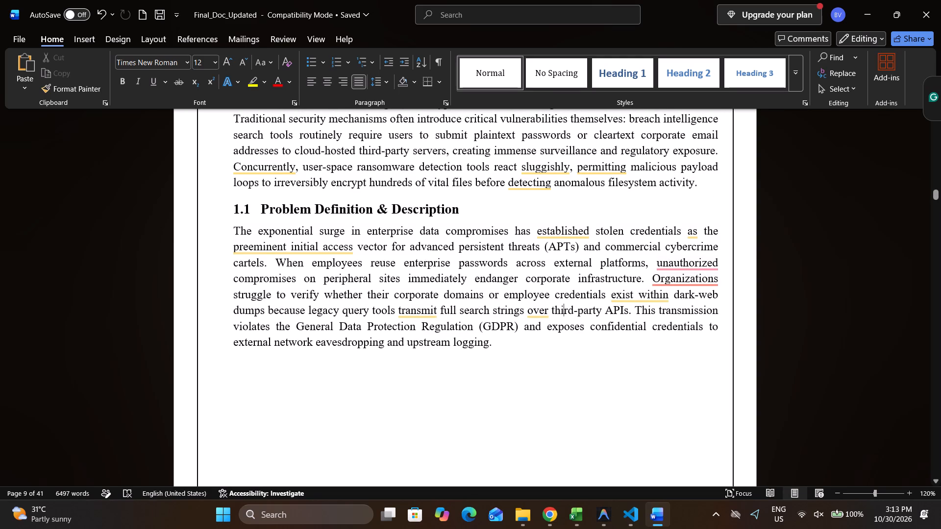
scroll(564, 305, "down", 8)
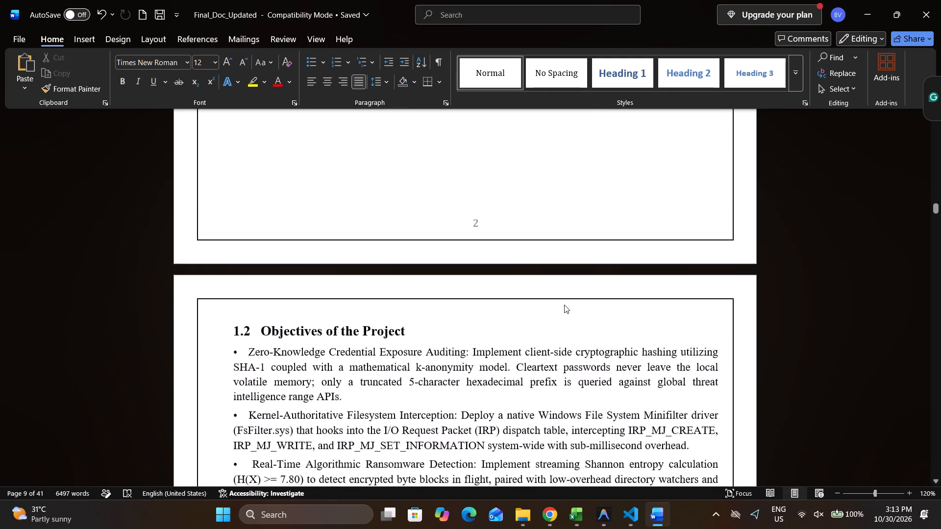
scroll(564, 305, "down", 2)
scroll(564, 305, "up", 10)
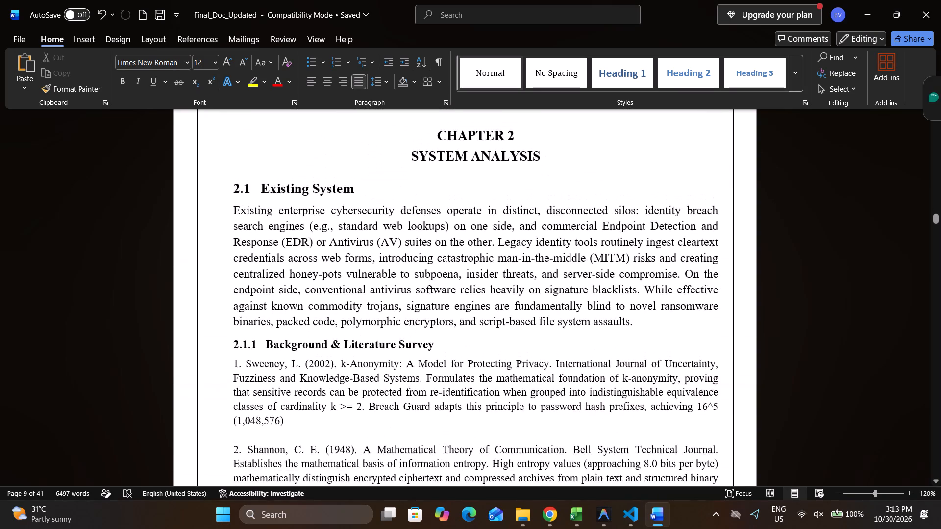
Go back to the front matter and check the certificate, declaration and acknowledgement pages, including the students' roll numbers.
scroll(564, 305, "up", 18)
scroll(564, 305, "down", 3)
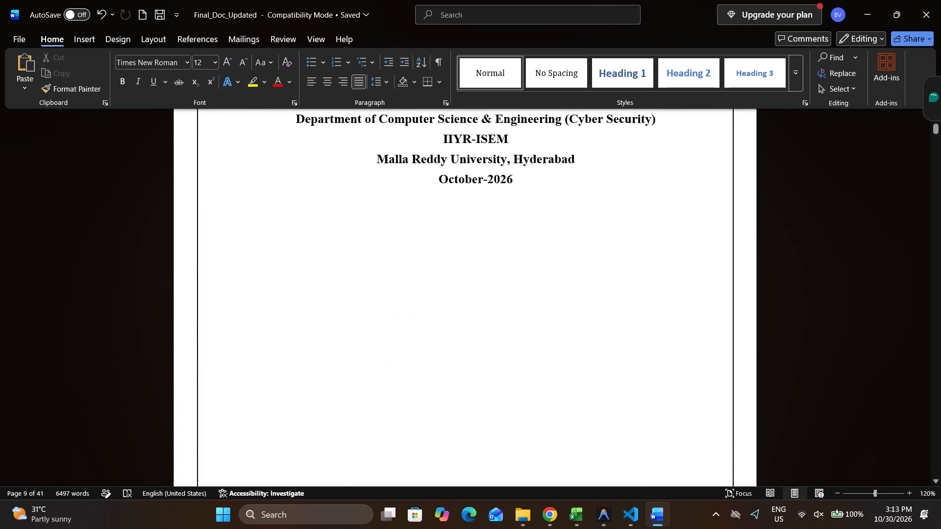
scroll(564, 305, "down", 2)
scroll(564, 305, "up", 1)
scroll(564, 305, "down", 1)
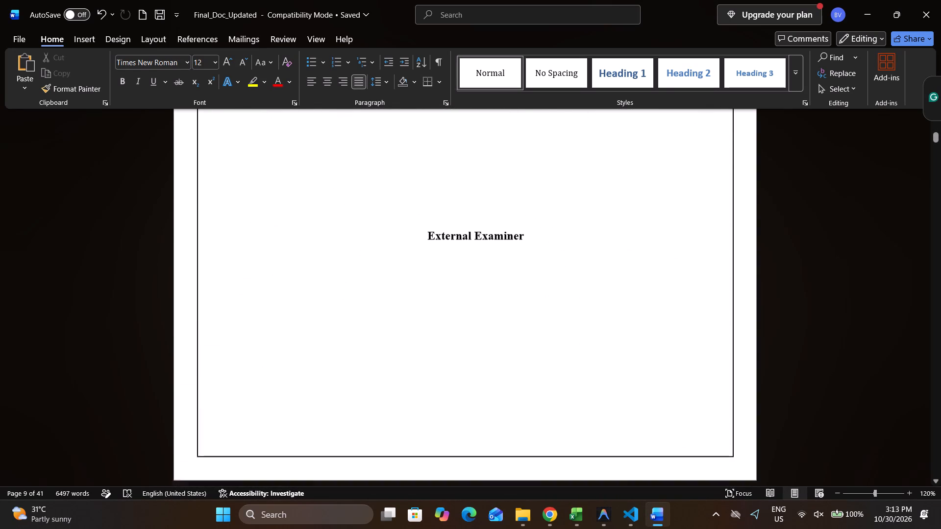
scroll(564, 305, "down", 1)
scroll(564, 305, "up", 1)
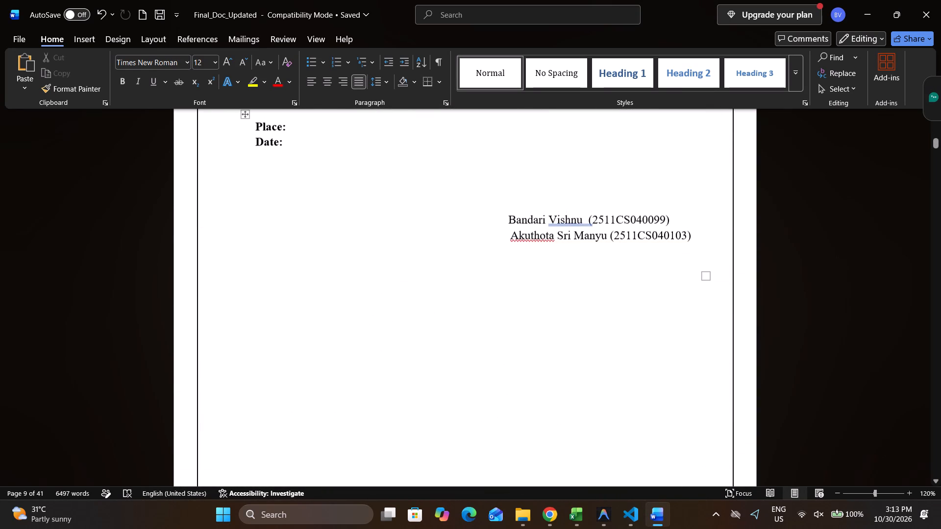
scroll(576, 279, "down", 2)
scroll(576, 279, "up", 1)
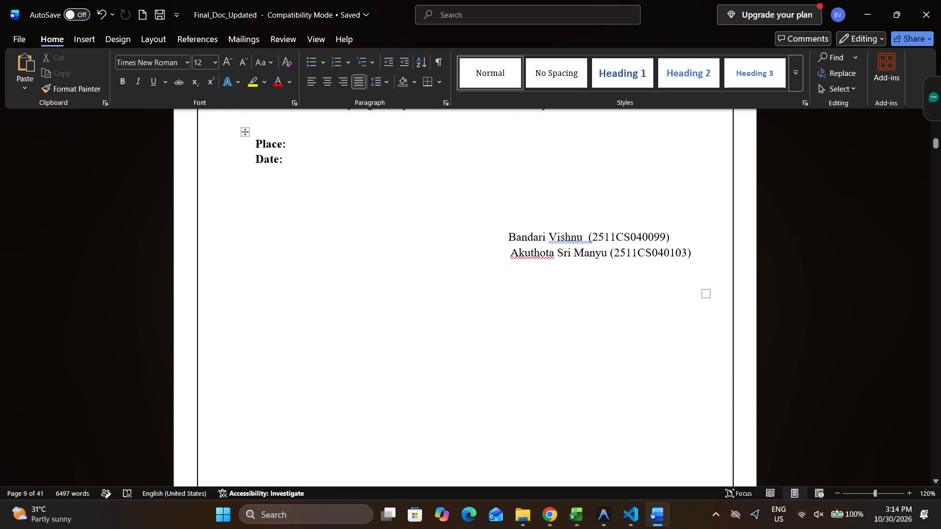
scroll(576, 279, "down", 1)
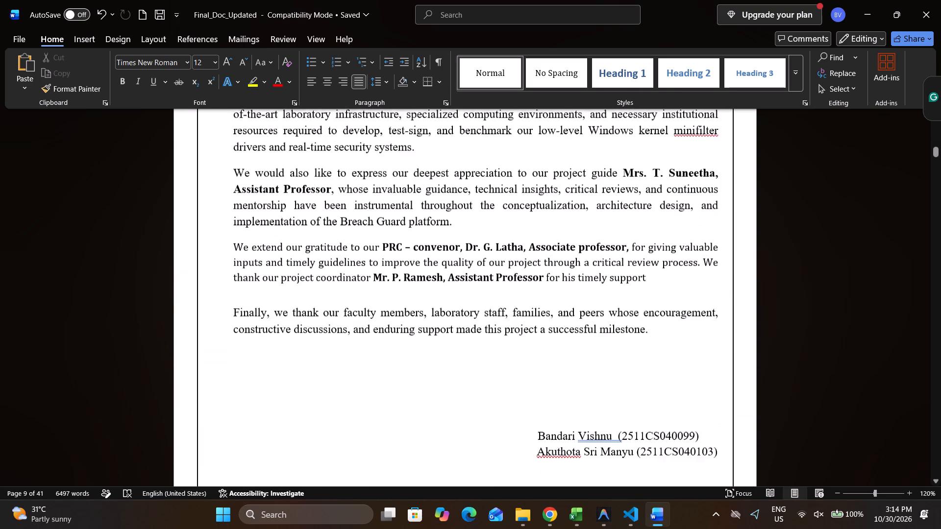
scroll(576, 279, "down", 1)
scroll(568, 338, "down", 2)
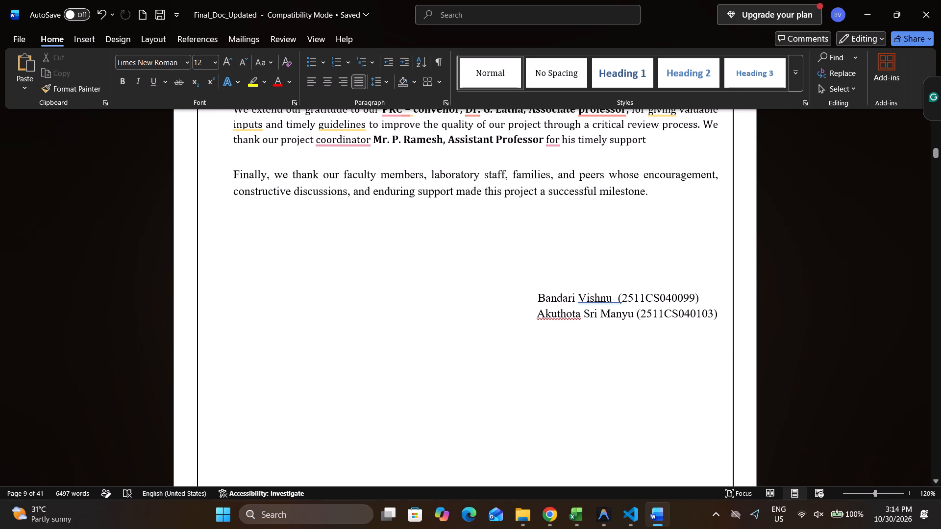
Save the corrected report.
left_click(605, 129)
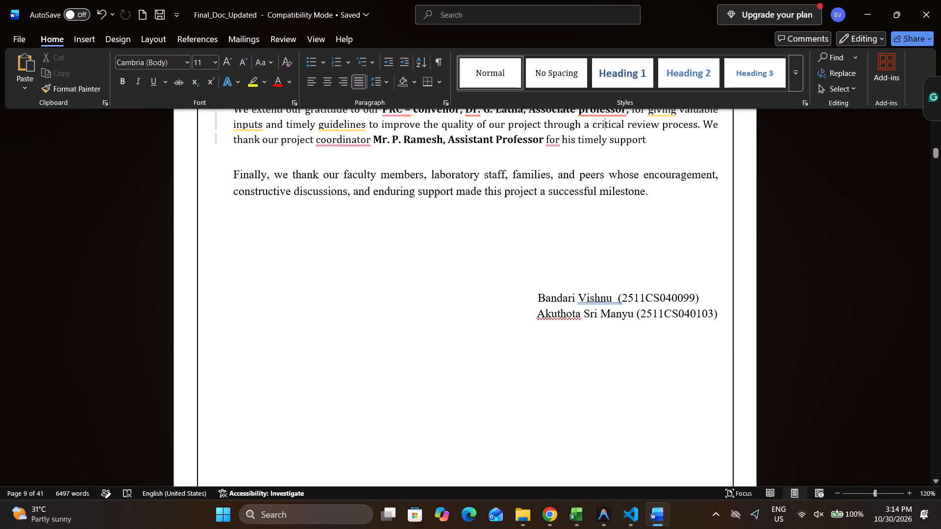
key("ctrl+s")
Switch to the Downloads folder in File Explorer and copy the Final_Doc_Updated Word document.
key("alt+Tab")
key("alt+Tab")
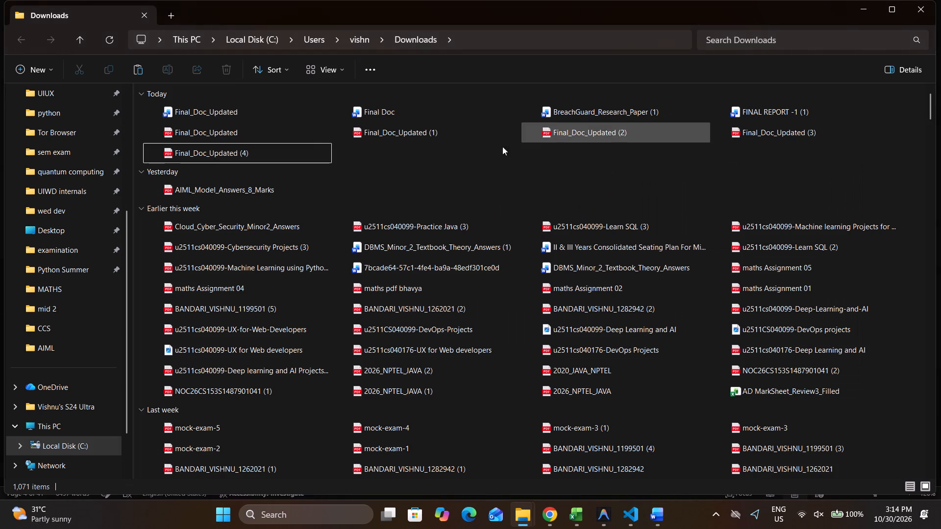
left_click(301, 112)
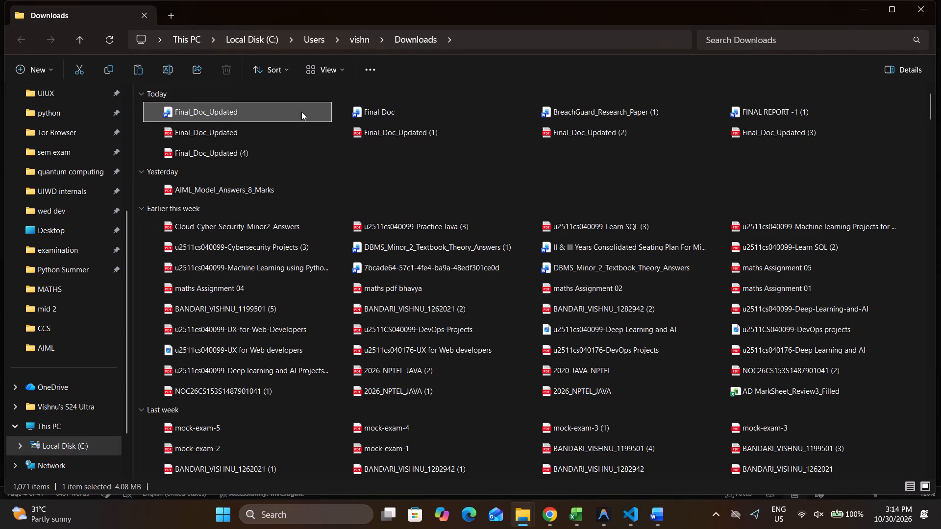
key("ctrl+c")
key("ctrl+c")
key("ctrl+c")
key("ctrl+c")
key("ctrl+c")
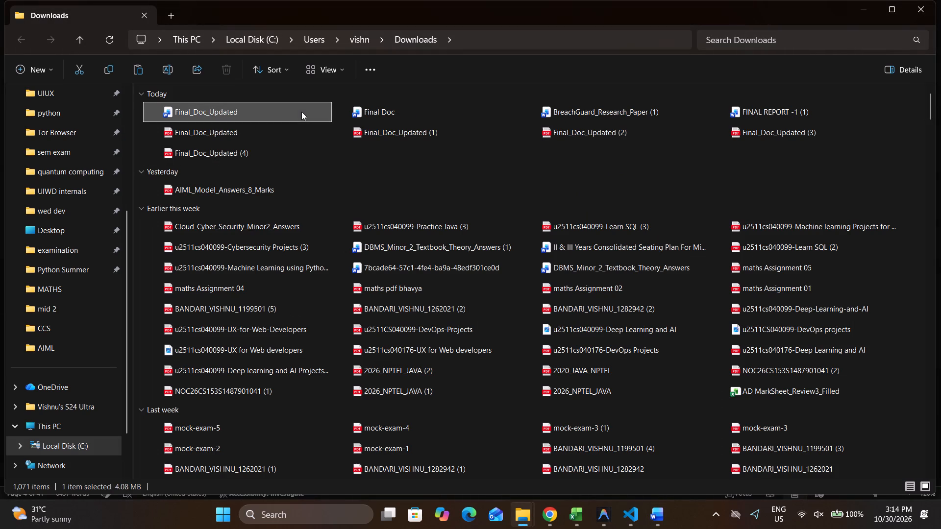
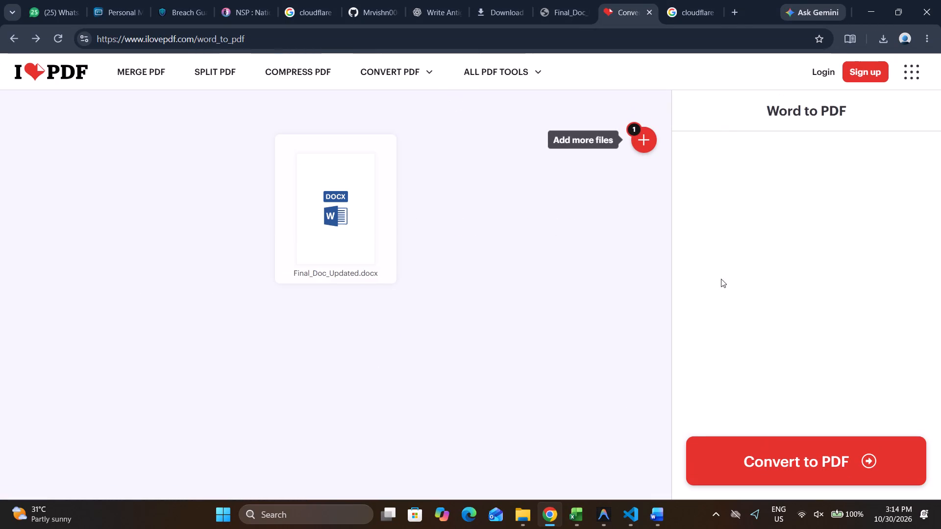
left_click(765, 463)
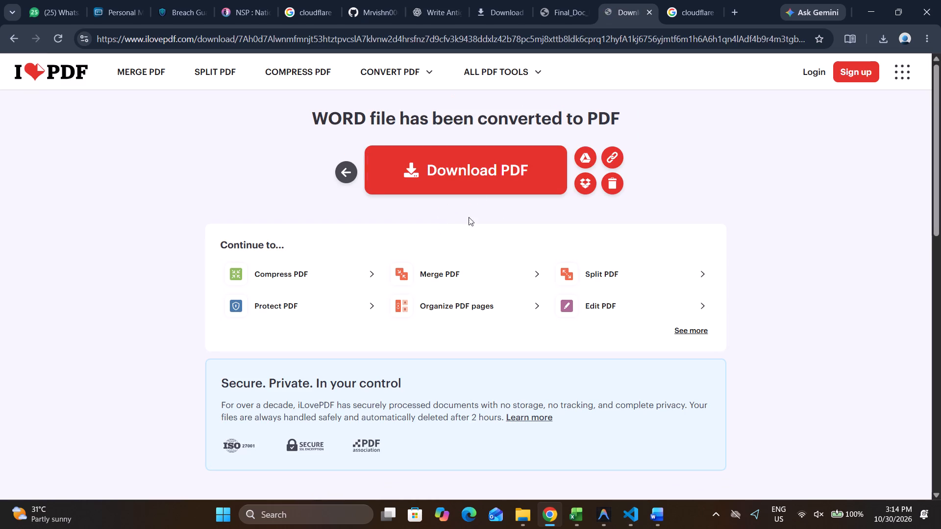
left_click(494, 164)
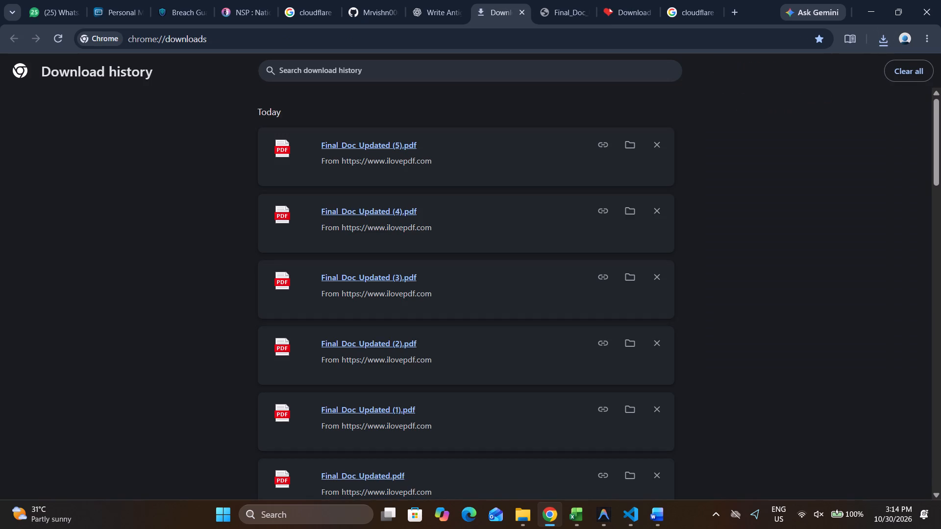
left_click(396, 141)
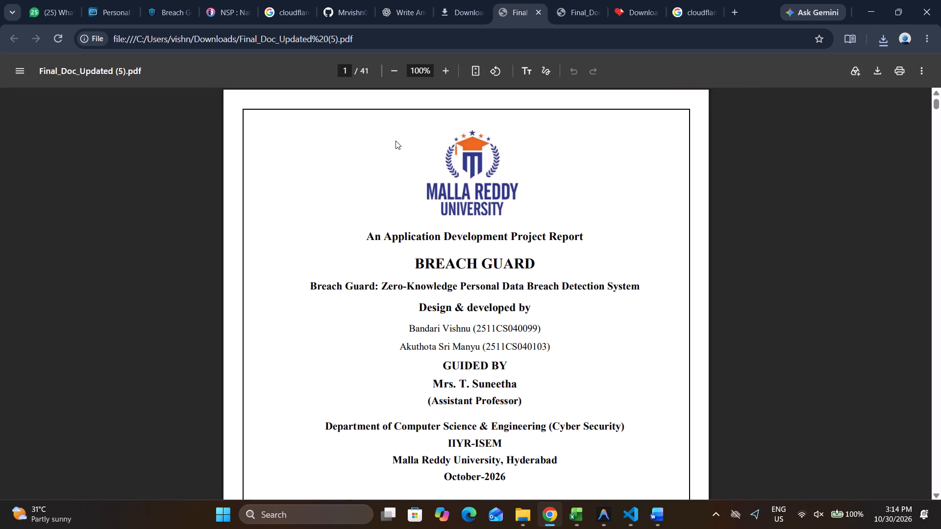
Enlarge the PDF's cover page and check its title, student roll numbers, guide, department and date lines.
scroll(515, 213, "down", 1)
scroll(515, 213, "up", 1)
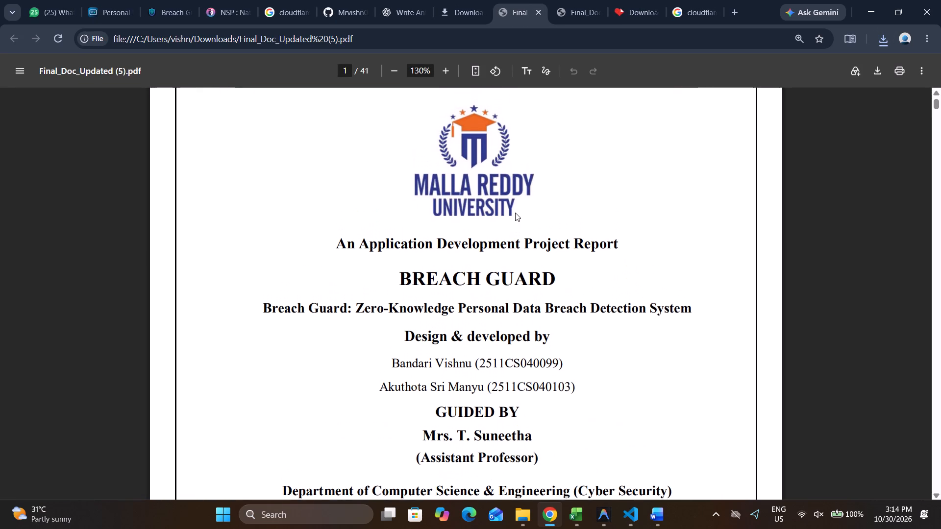
scroll(515, 213, "up", 2)
scroll(515, 213, "down", 1)
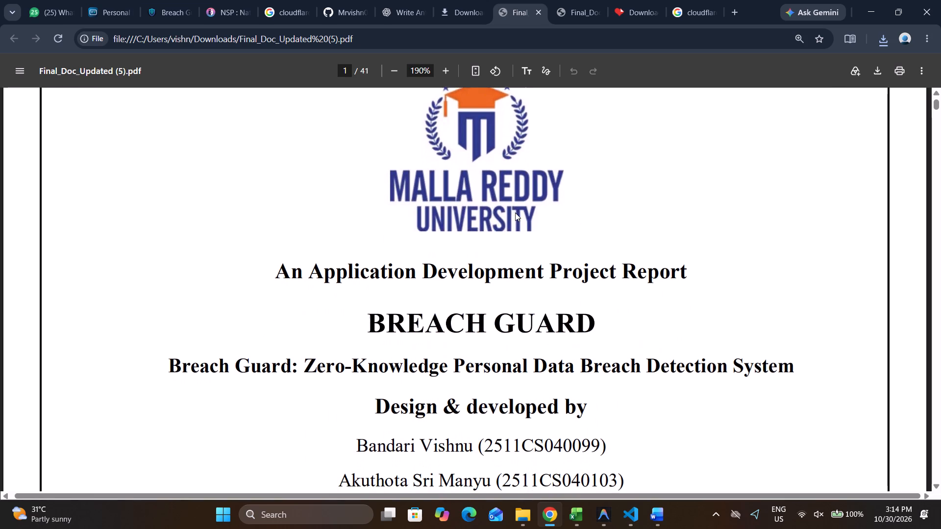
scroll(515, 213, "down", 1)
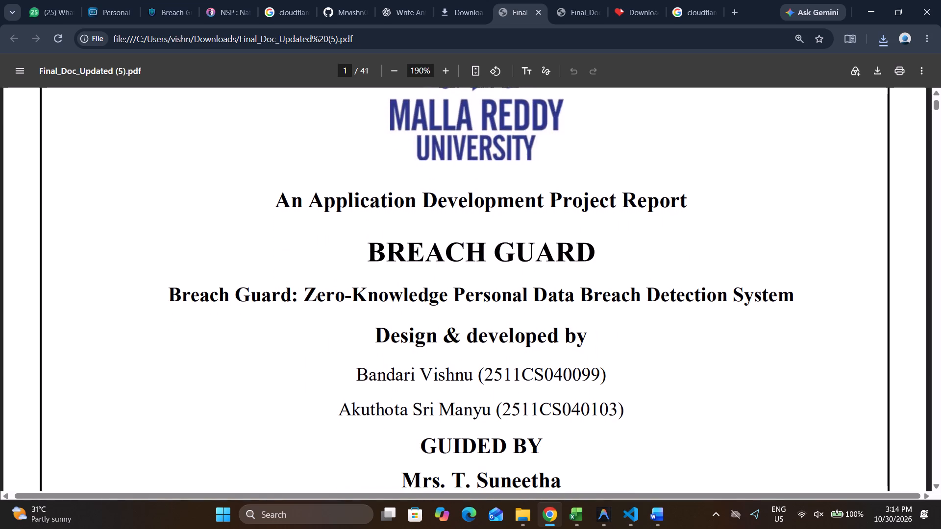
scroll(485, 234, "down", 2)
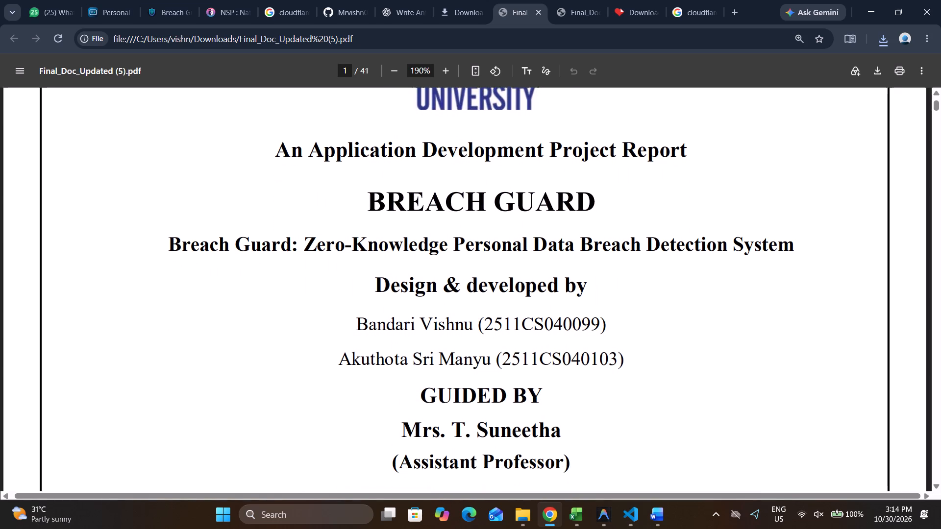
scroll(485, 234, "down", 2)
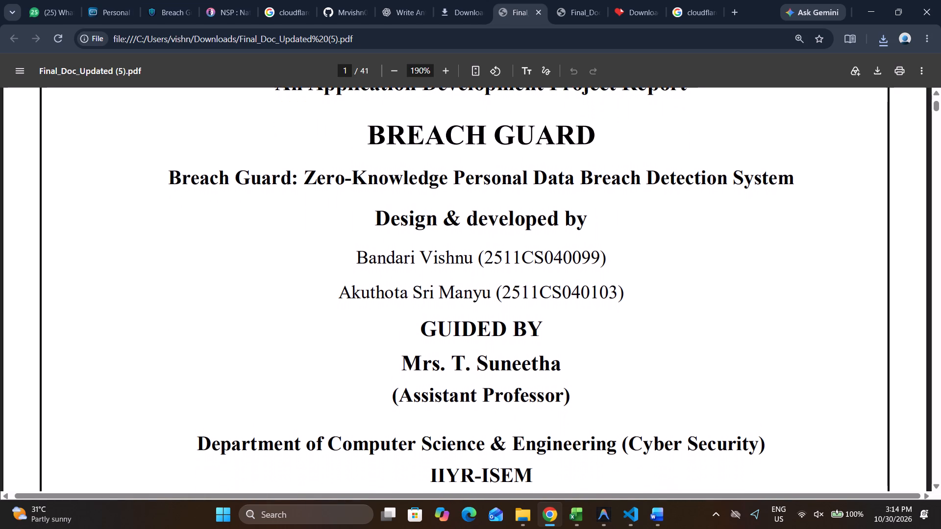
scroll(485, 234, "down", 3)
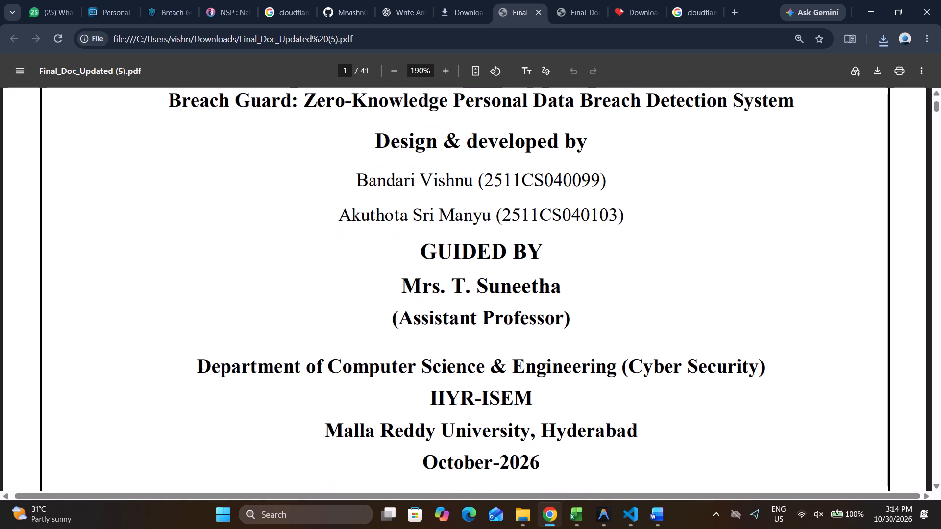
scroll(485, 234, "down", 1)
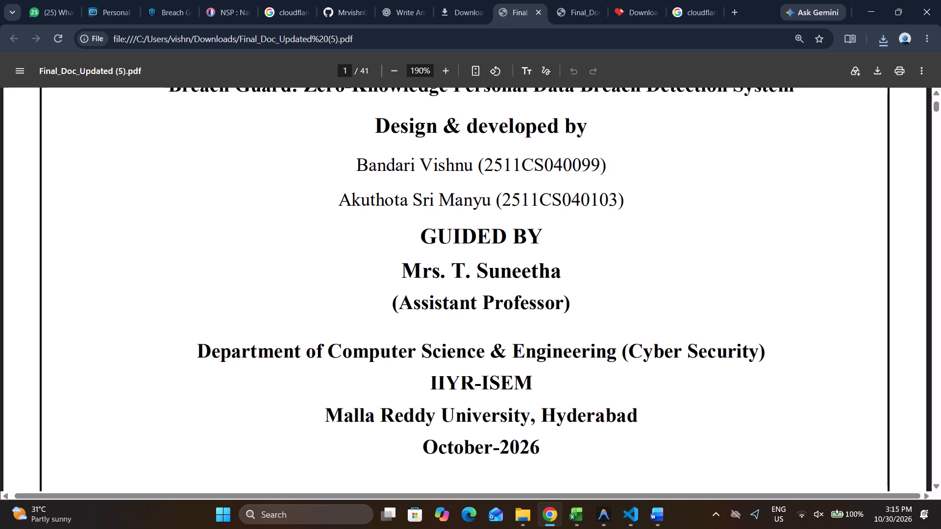
scroll(485, 234, "down", 1)
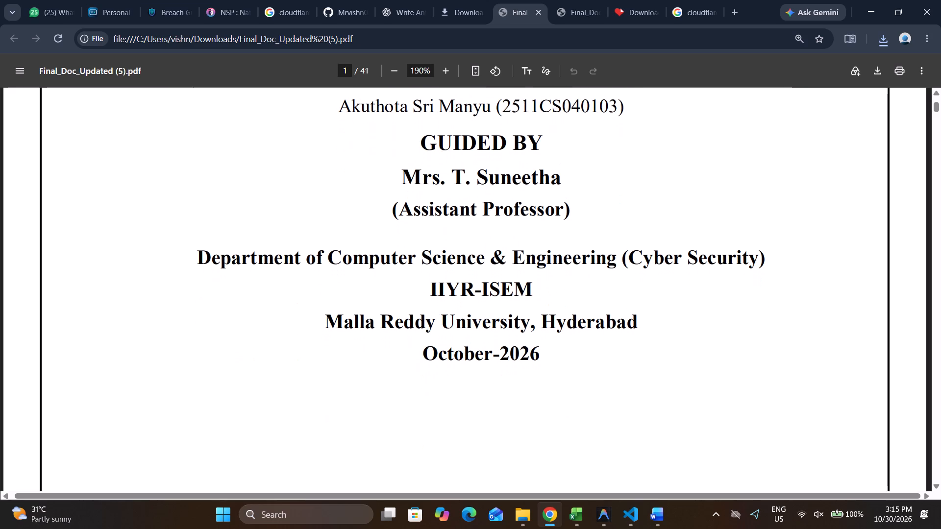
scroll(485, 234, "down", 2)
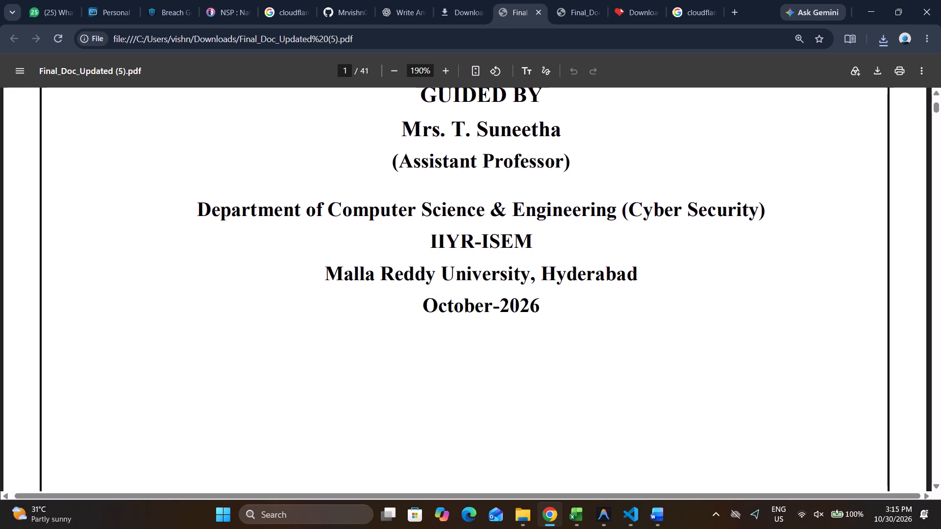
scroll(485, 234, "down", 1)
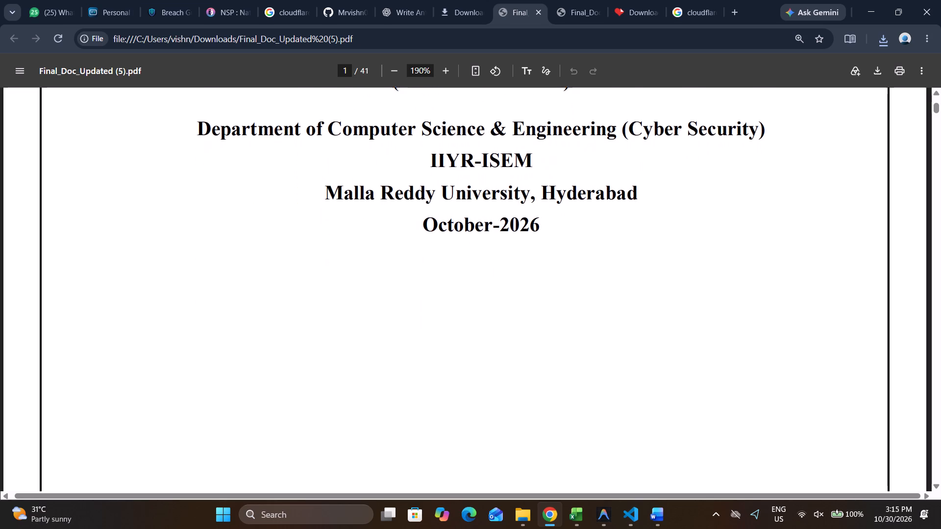
scroll(485, 234, "down", 4)
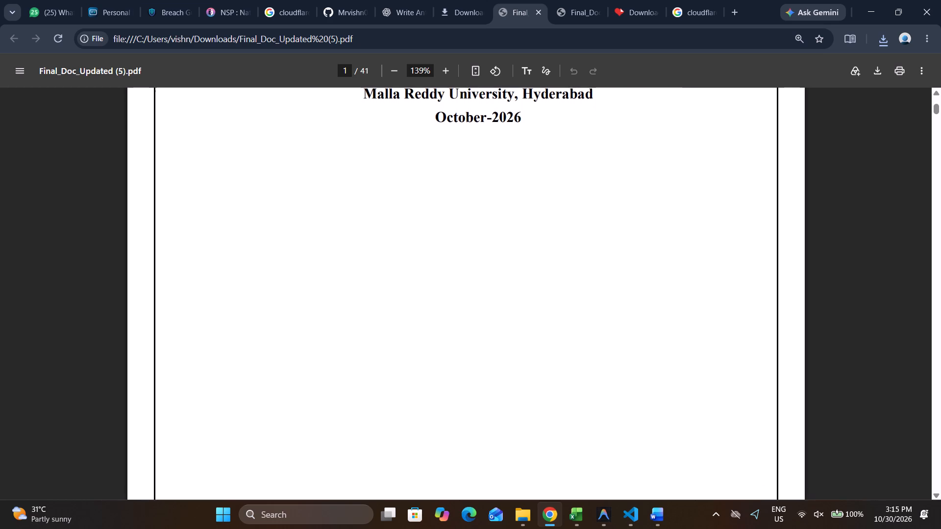
Check the certificate page, including the students' roll numbers, academic year and signatory block.
scroll(485, 234, "down", 4)
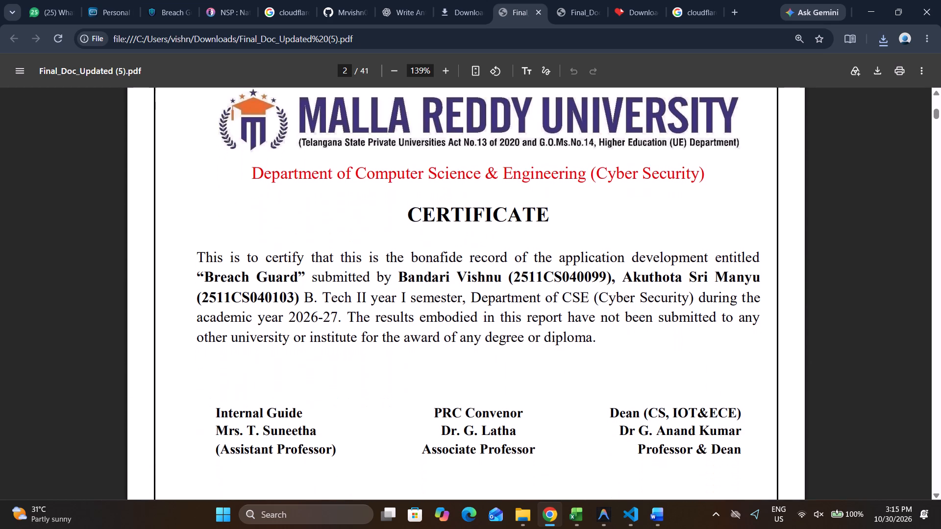
scroll(485, 234, "down", 1)
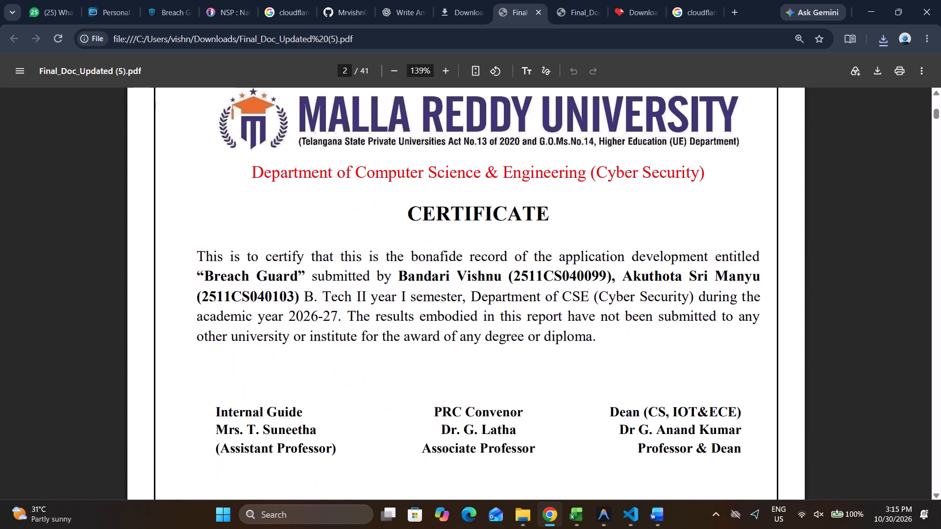
scroll(485, 234, "down", 1)
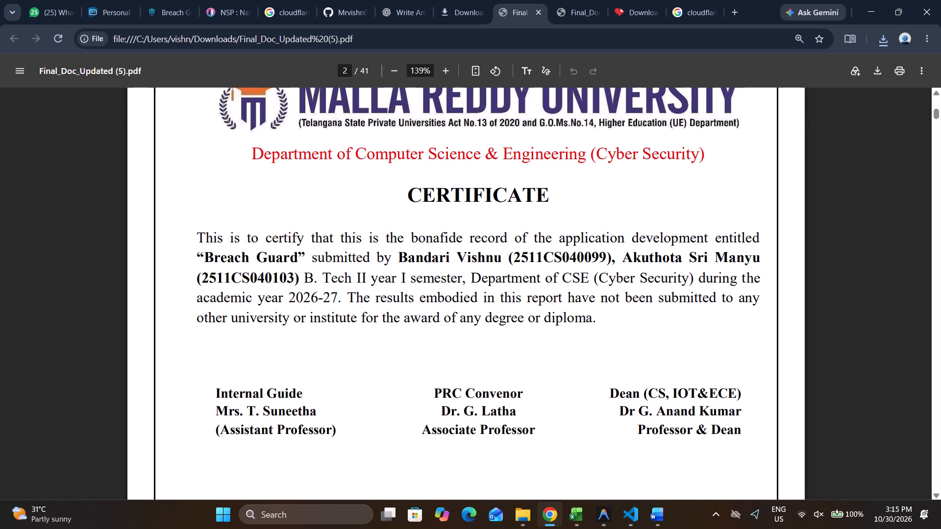
scroll(485, 234, "down", 3)
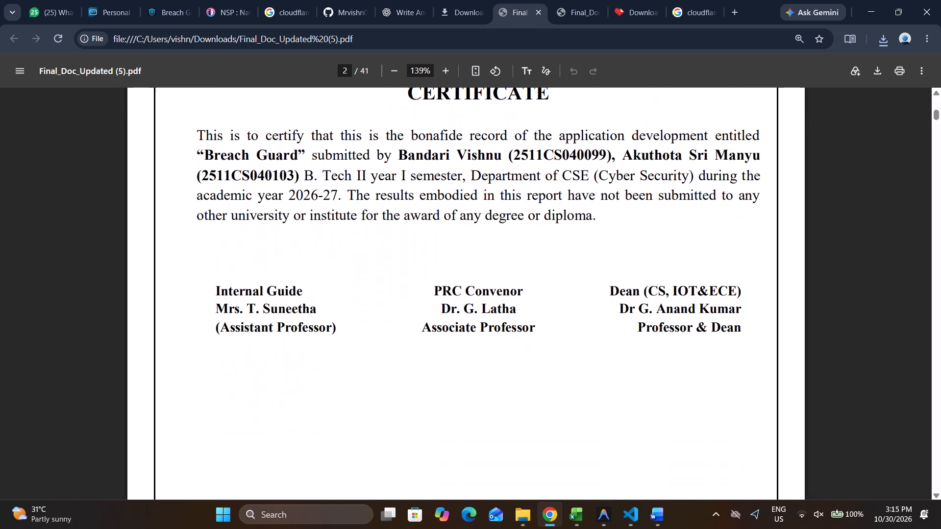
scroll(485, 234, "down", 4)
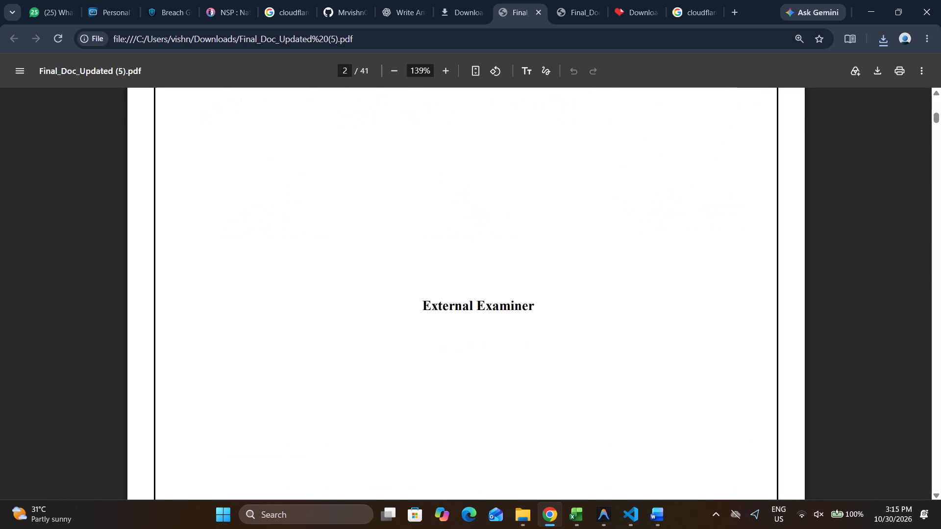
Check the declaration and acknowledgements pages, including the students' names and roll numbers at the end of each.
scroll(485, 234, "down", 4)
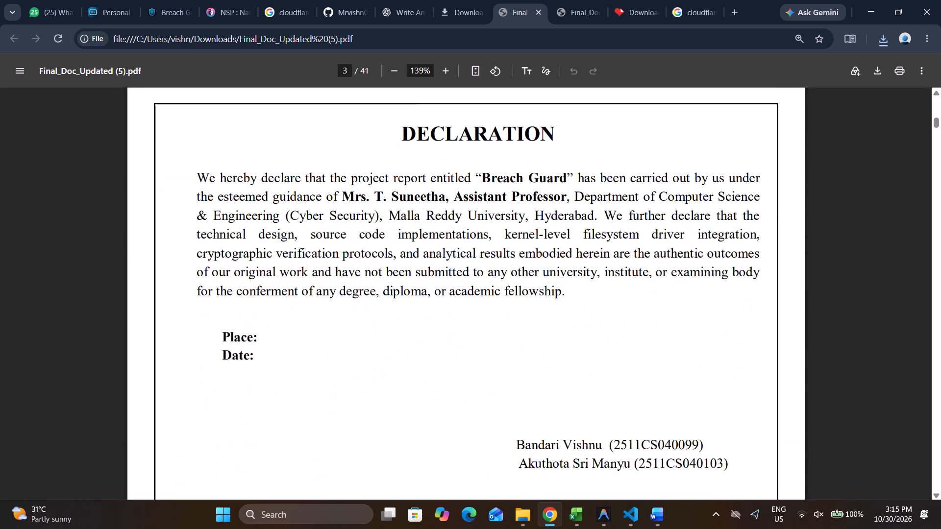
scroll(485, 234, "down", 4)
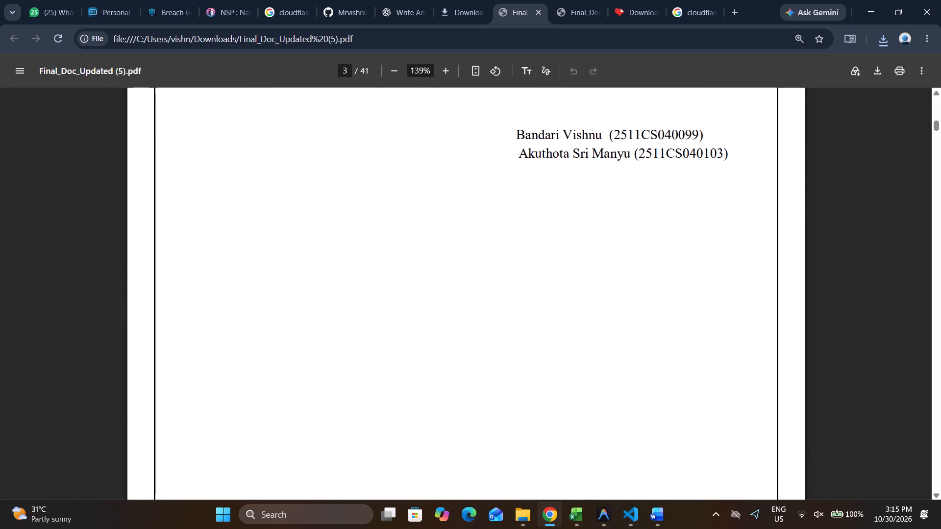
scroll(485, 234, "down", 4)
scroll(485, 234, "up", 1)
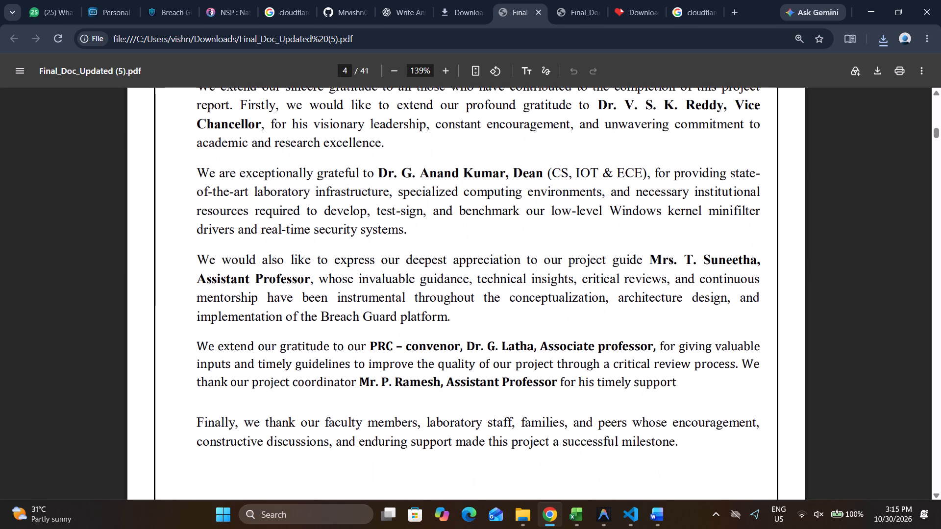
scroll(485, 234, "up", 1)
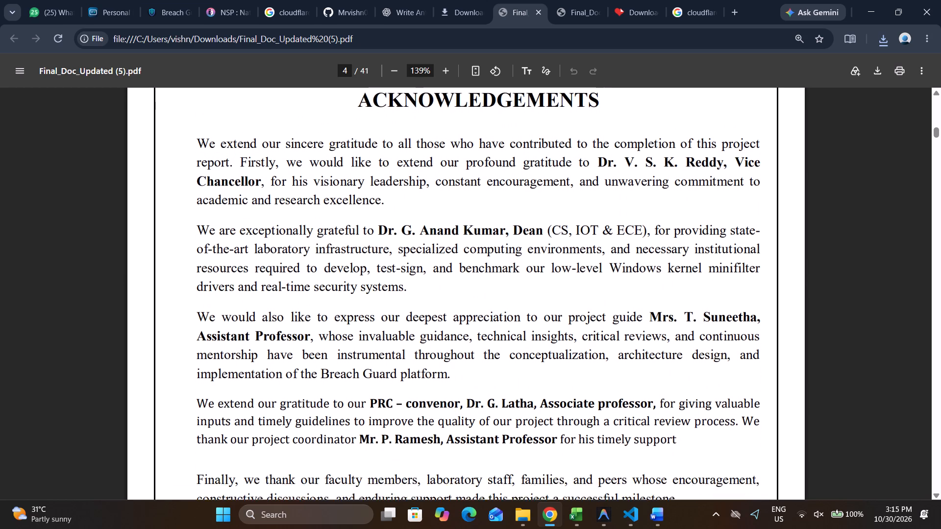
scroll(485, 234, "down", 3)
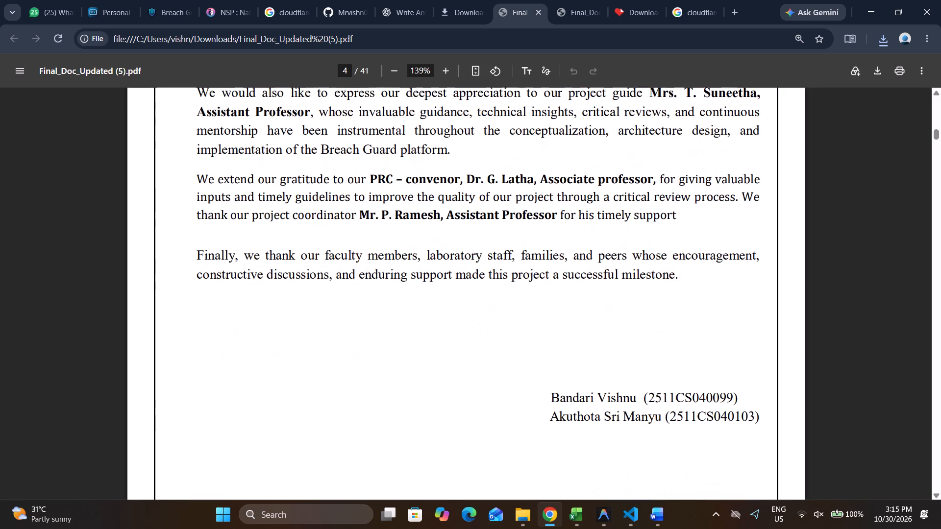
scroll(485, 234, "down", 4)
scroll(485, 234, "up", 1)
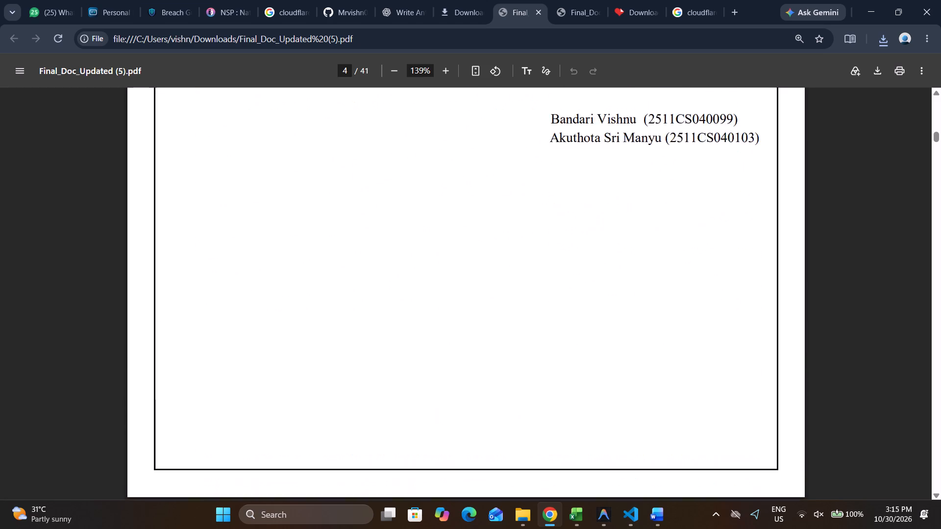
scroll(485, 234, "up", 1)
scroll(485, 234, "down", 2)
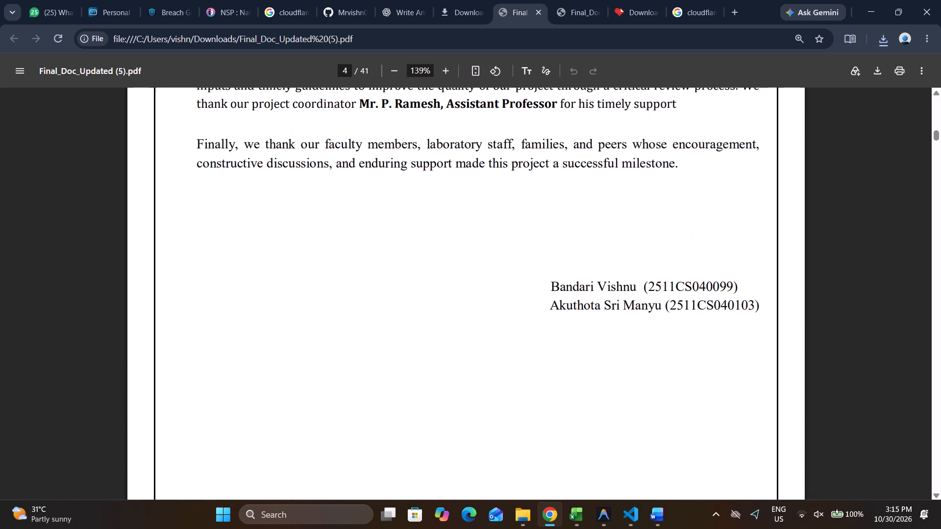
Check the abstract and the contents pages, including the chapter page numbers and the lists of diagrams and screenshots.
scroll(485, 234, "down", 3)
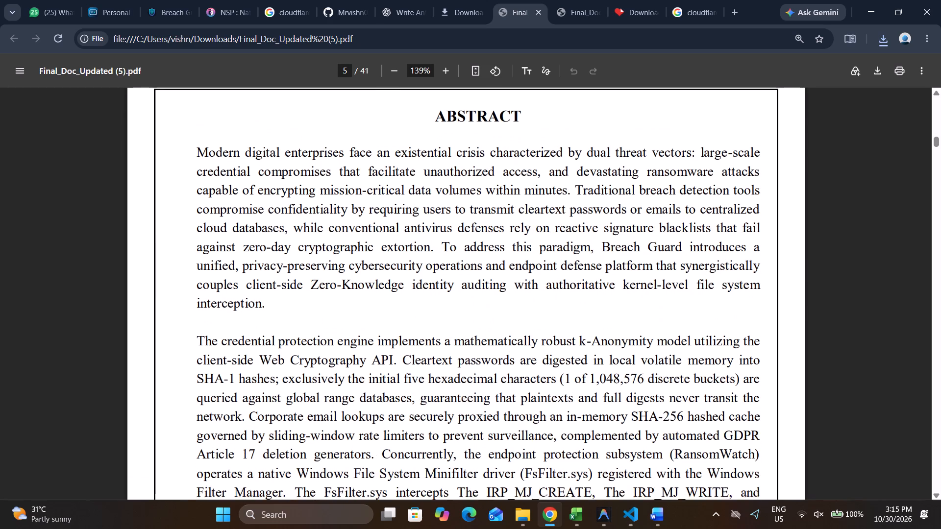
scroll(485, 234, "down", 3)
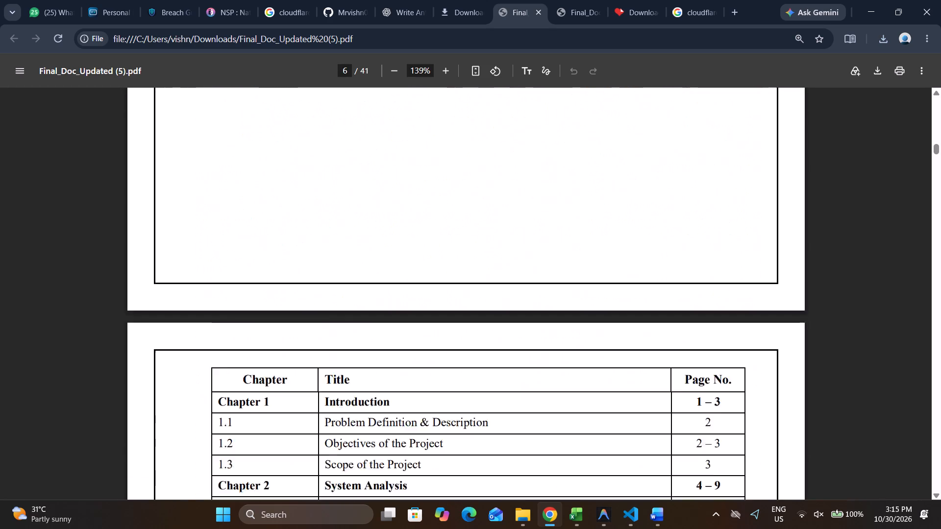
scroll(485, 234, "down", 2)
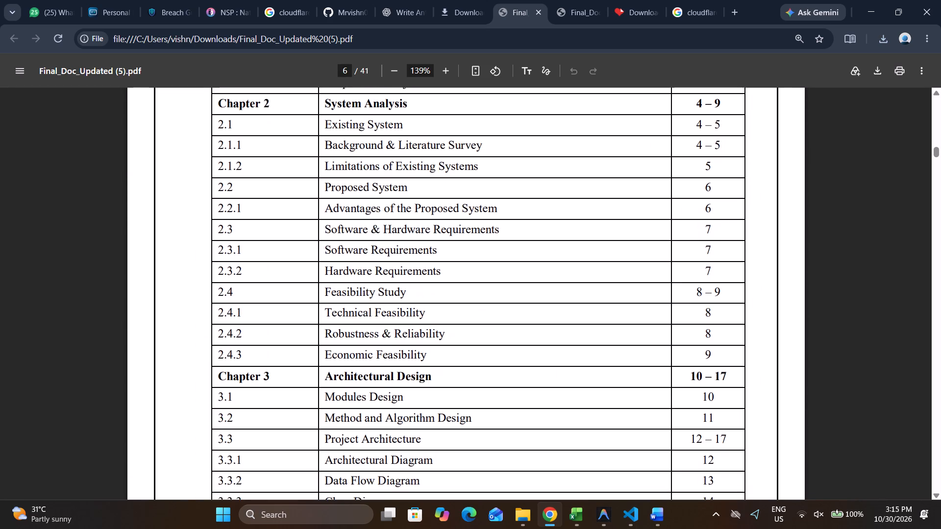
scroll(485, 234, "down", 2)
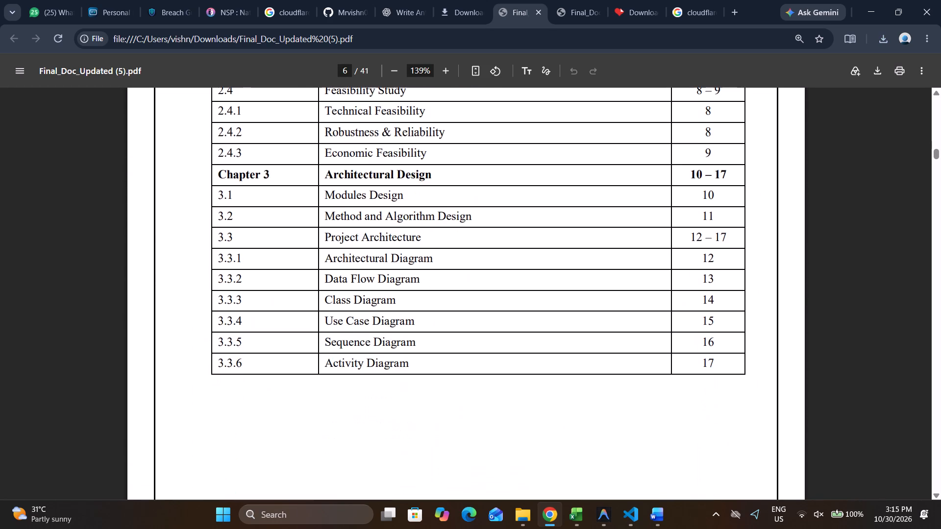
scroll(485, 234, "down", 4)
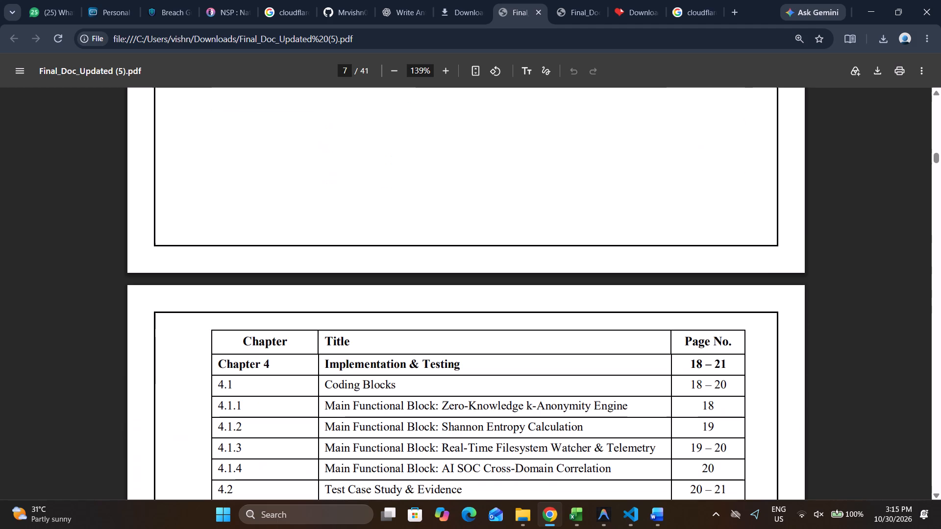
scroll(485, 234, "down", 4)
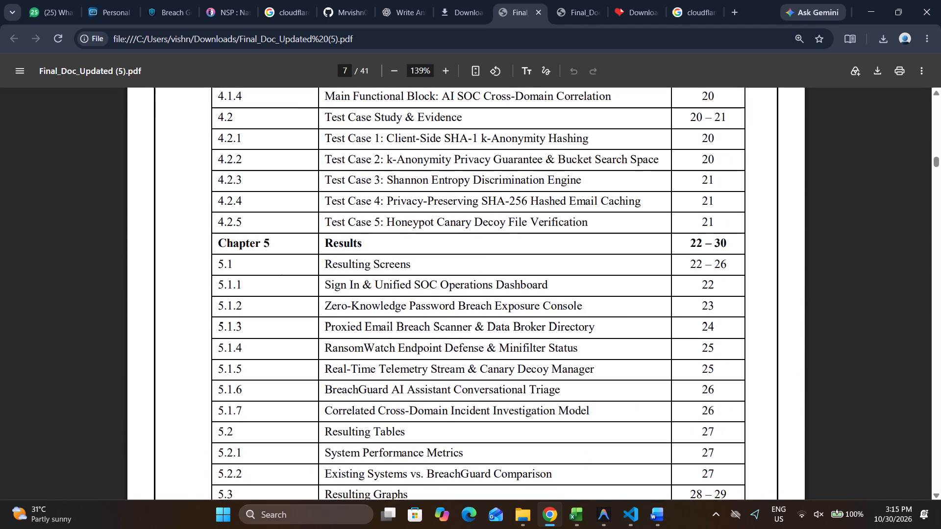
scroll(485, 234, "down", 4)
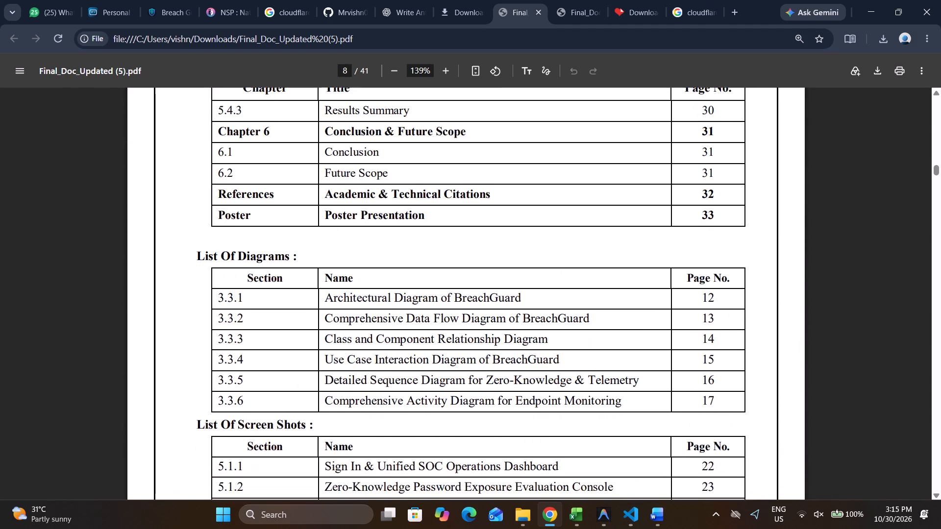
scroll(485, 234, "down", 4)
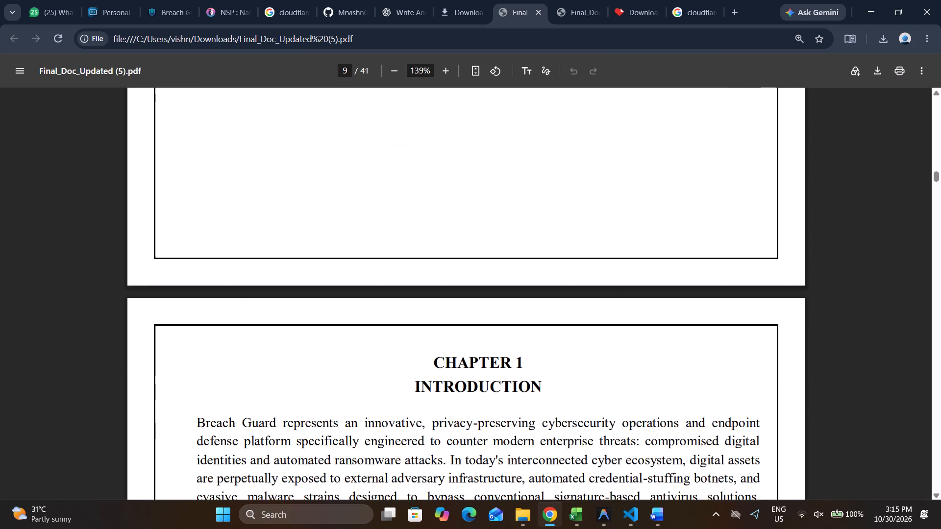
Review Chapter 1 and the existing-system part of Chapter 2, including the objectives, literature survey and limitations, for text and page layout.
scroll(485, 234, "down", 4)
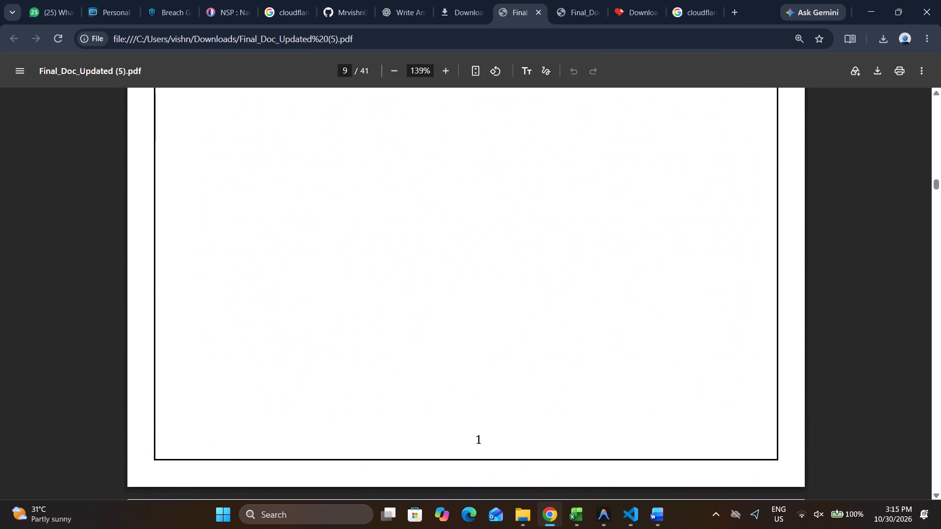
scroll(485, 234, "down", 4)
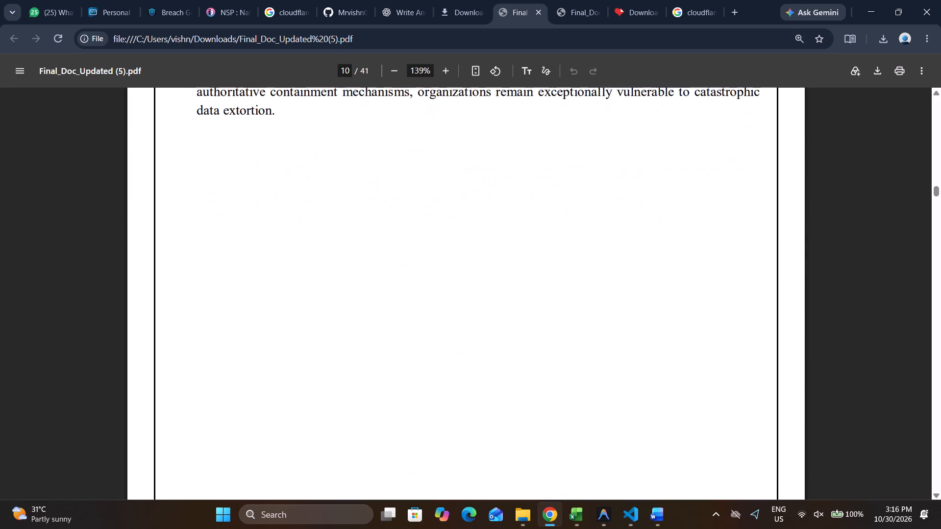
scroll(485, 234, "down", 3)
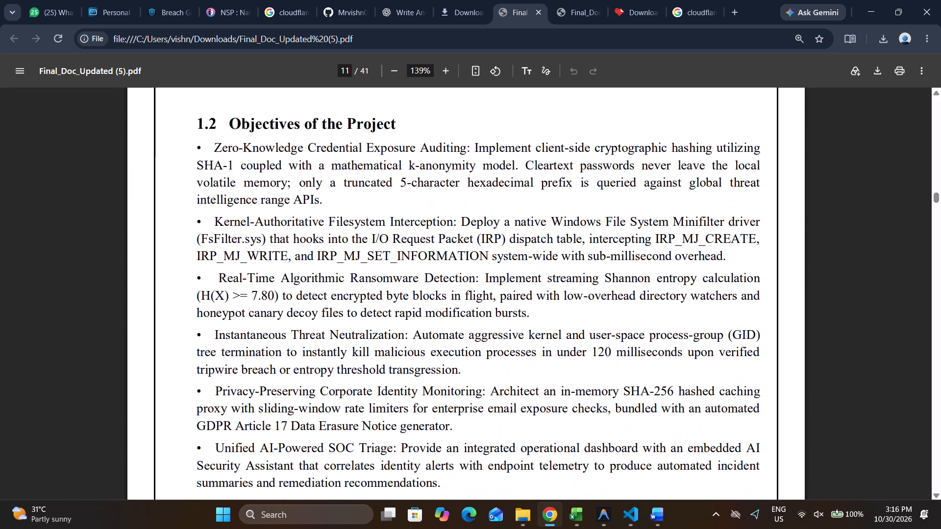
scroll(485, 234, "down", 3)
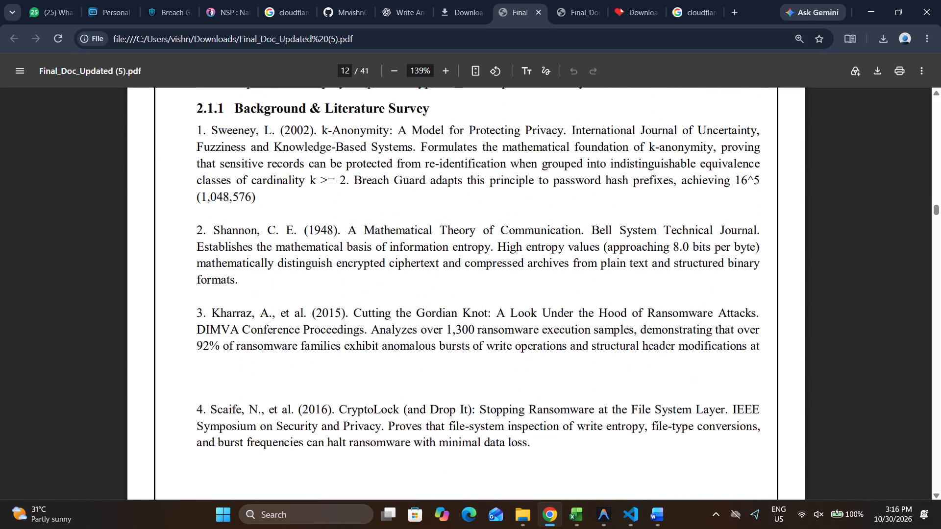
scroll(485, 234, "down", 1)
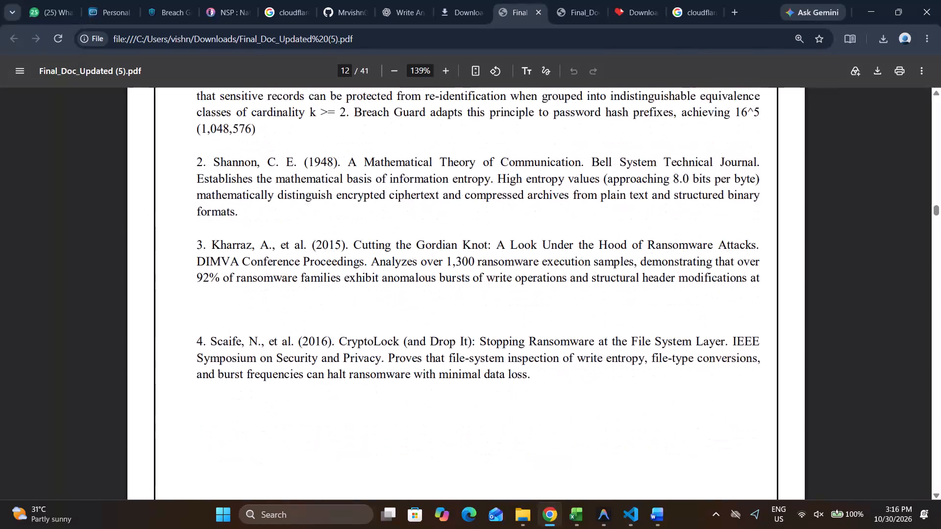
scroll(485, 234, "down", 3)
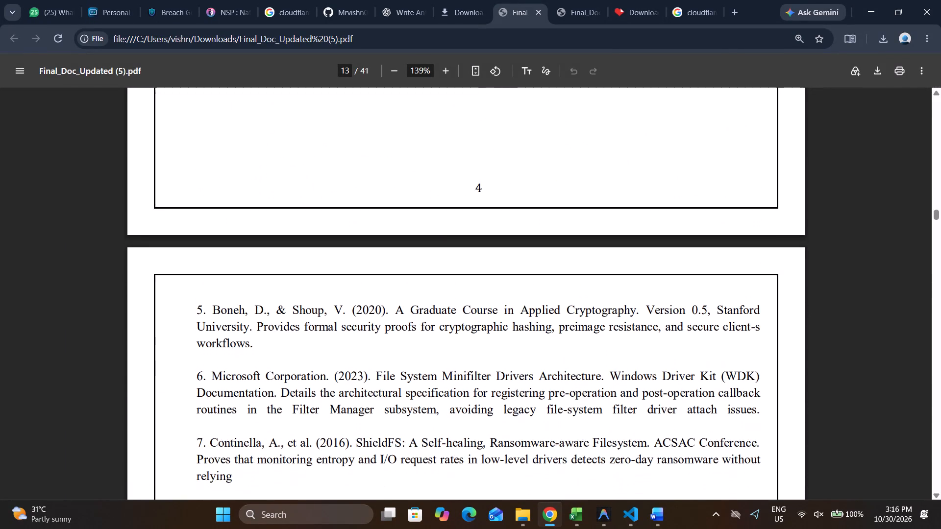
scroll(485, 234, "down", 4)
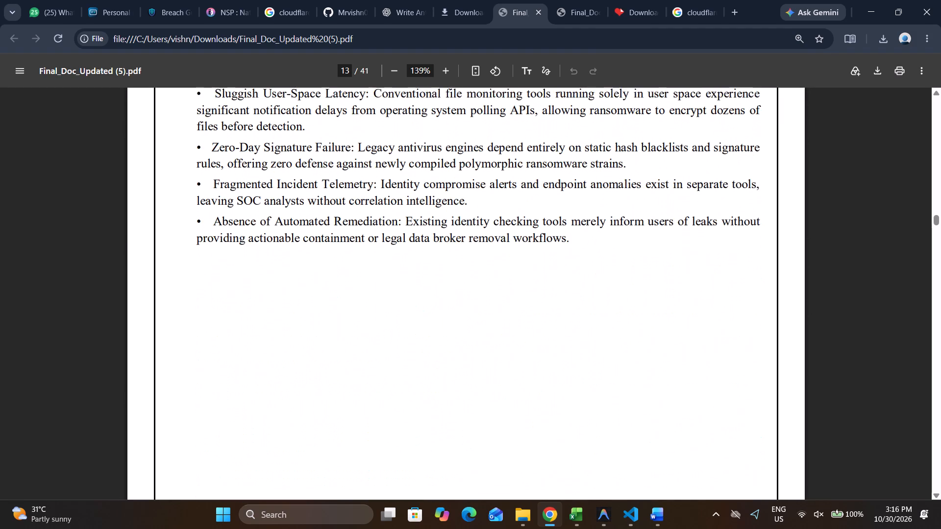
Examine the proposed system's advantages and the software and hardware requirements tables in sections 2.2 and 2.3.
scroll(485, 234, "down", 3)
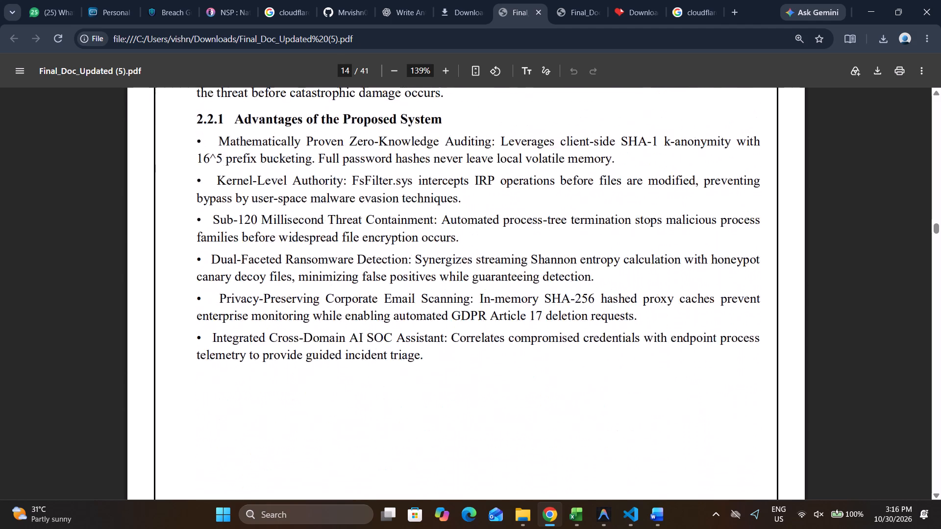
scroll(485, 234, "down", 4)
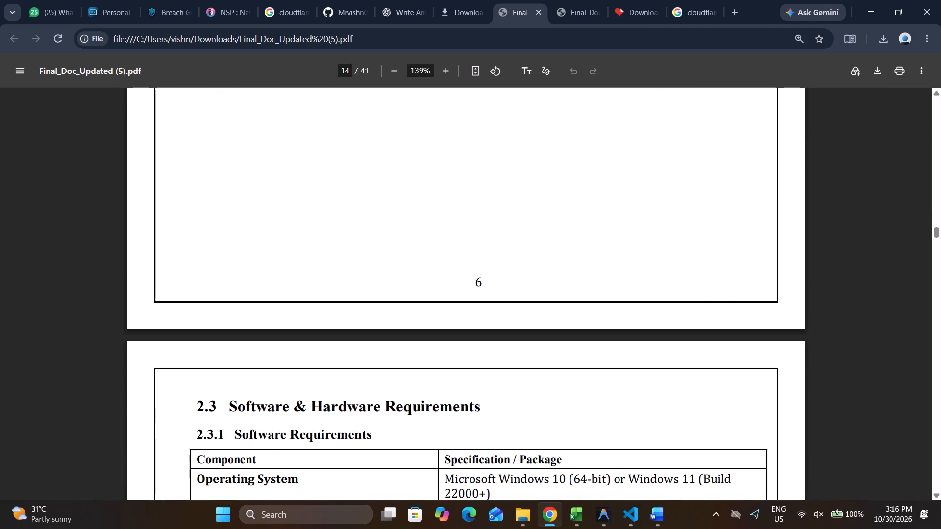
scroll(485, 234, "down", 3)
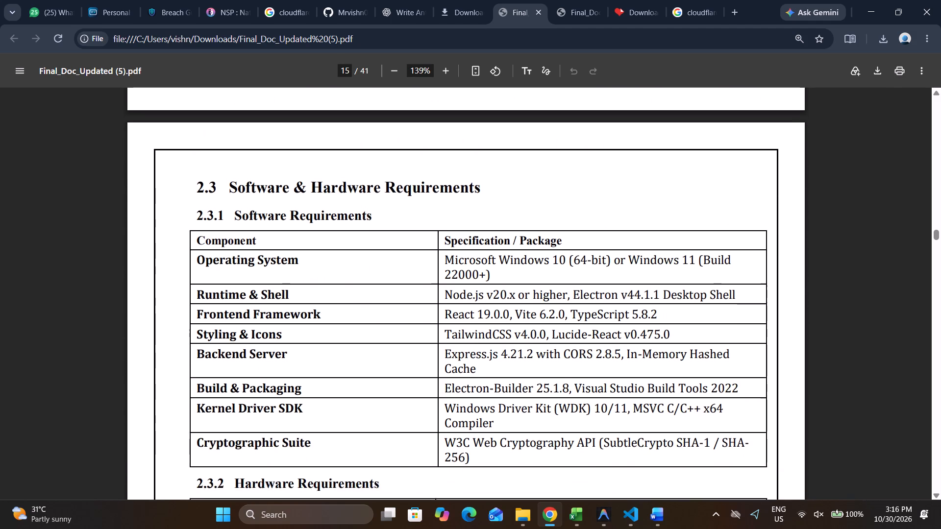
scroll(485, 234, "down", 2)
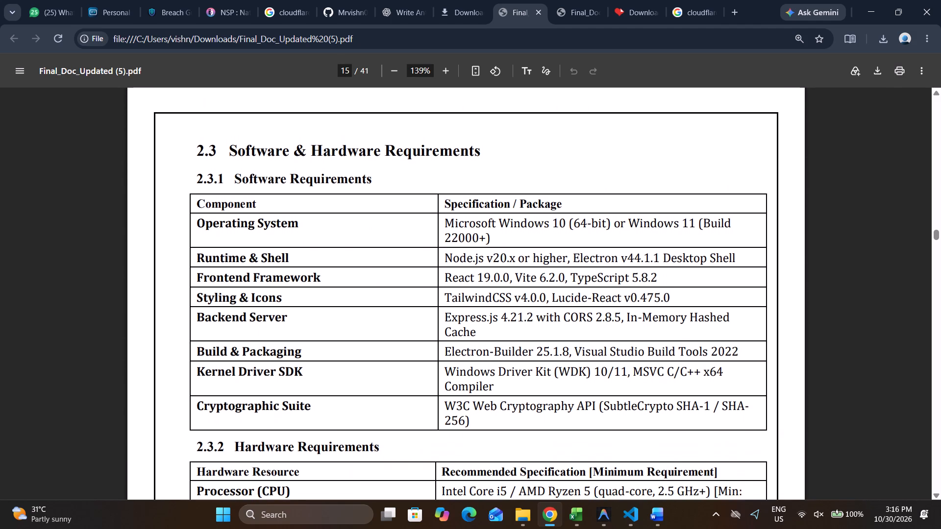
scroll(485, 234, "down", 2)
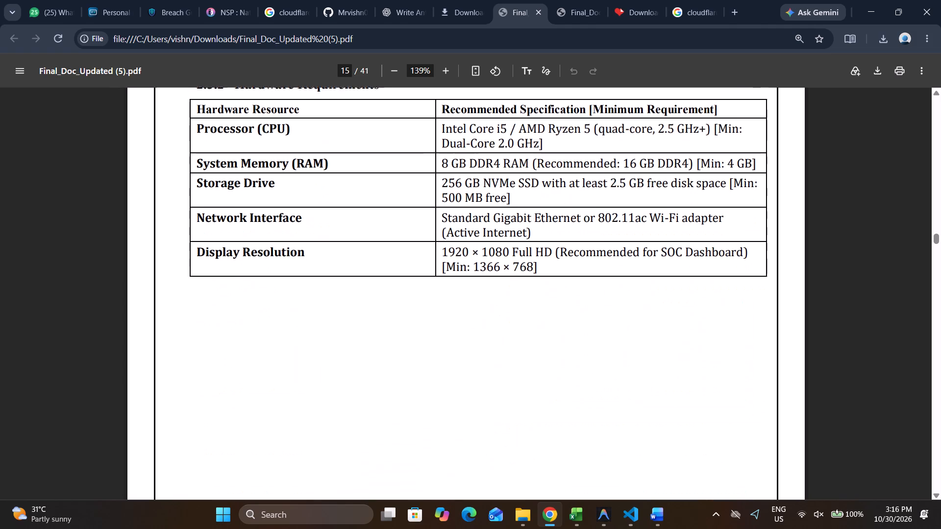
Examine the layout of section 2.4 Feasibility Study, covering the technical feasibility and robustness subsections and the space below them.
scroll(485, 234, "down", 3)
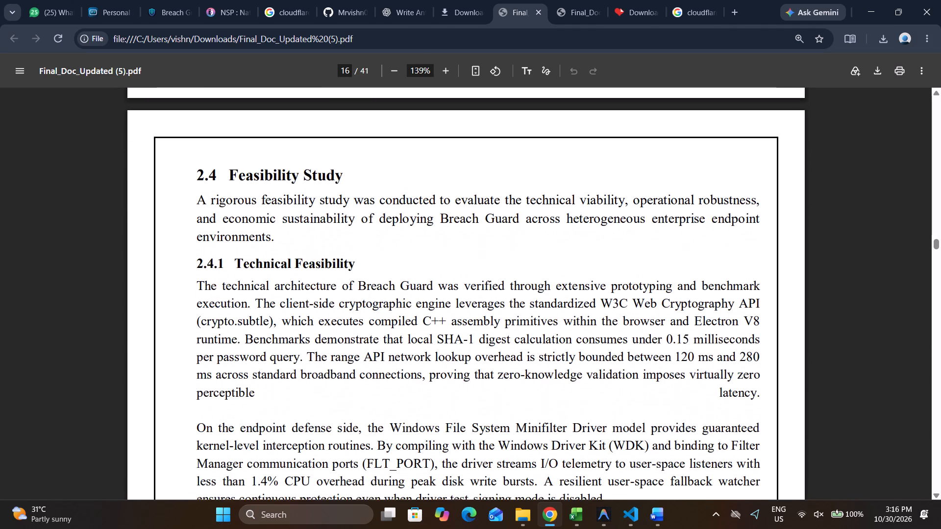
scroll(485, 234, "down", 2)
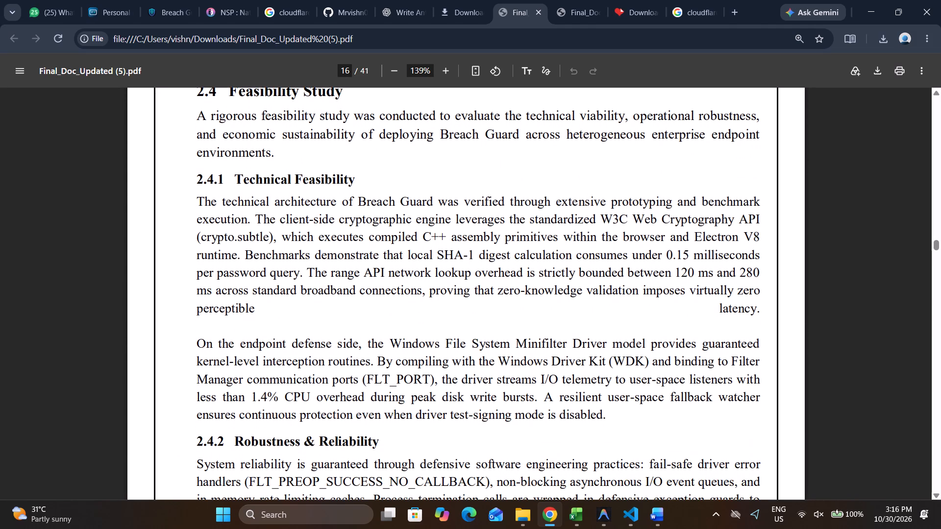
scroll(488, 262, "up", 1)
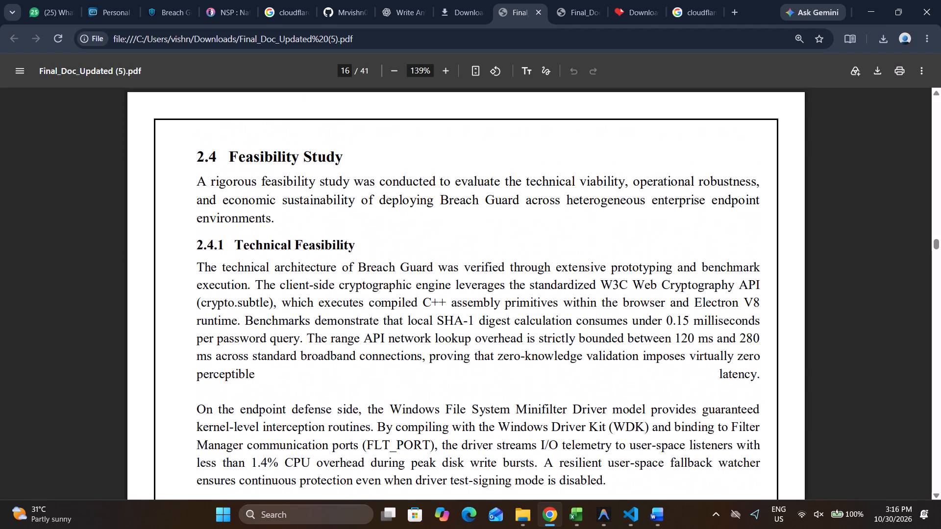
scroll(488, 262, "up", 2)
scroll(488, 262, "down", 2)
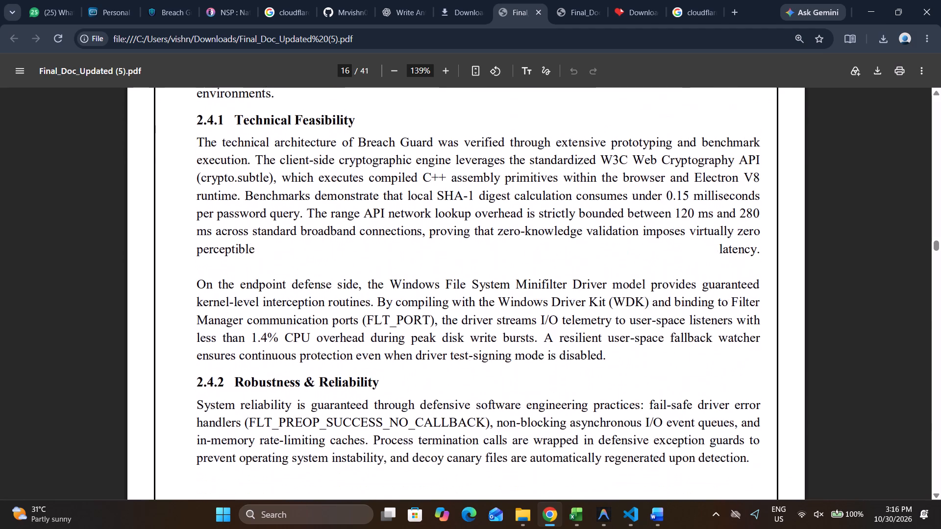
scroll(488, 262, "down", 3)
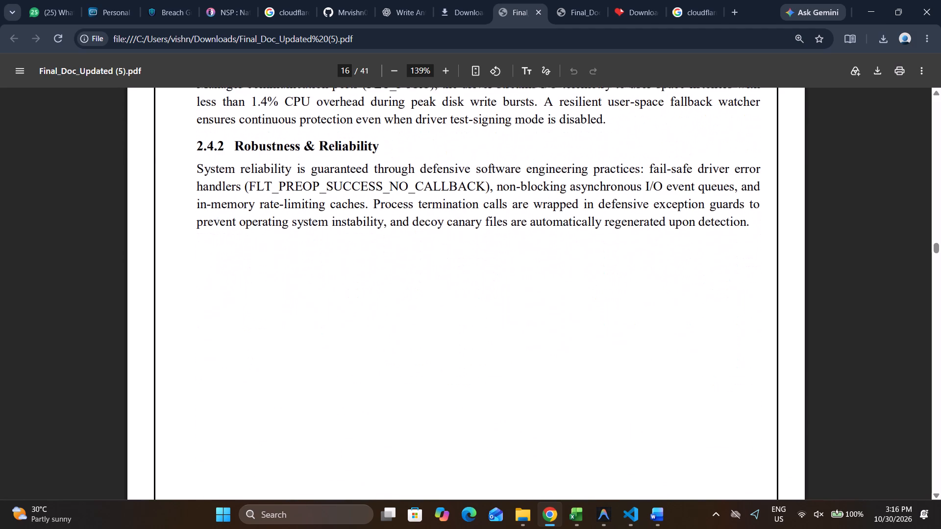
scroll(488, 262, "up", 4)
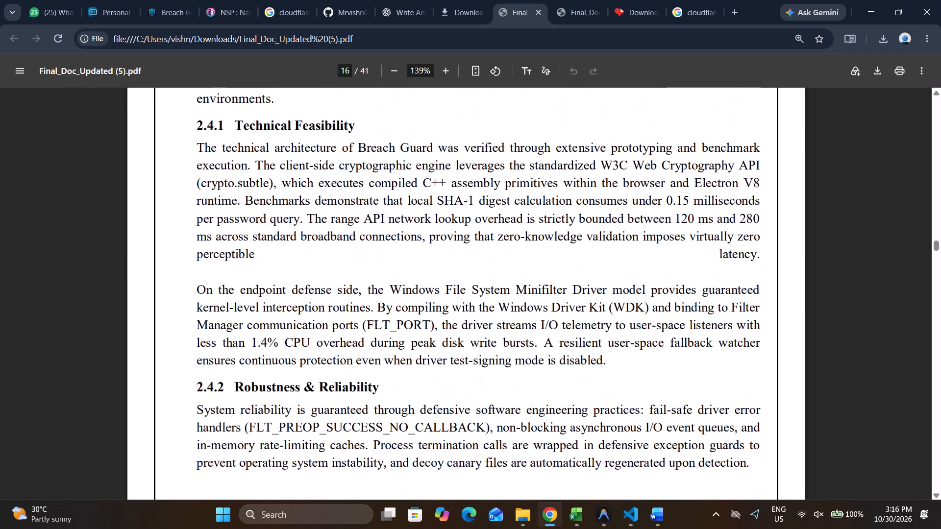
scroll(488, 262, "up", 1)
scroll(488, 262, "down", 1)
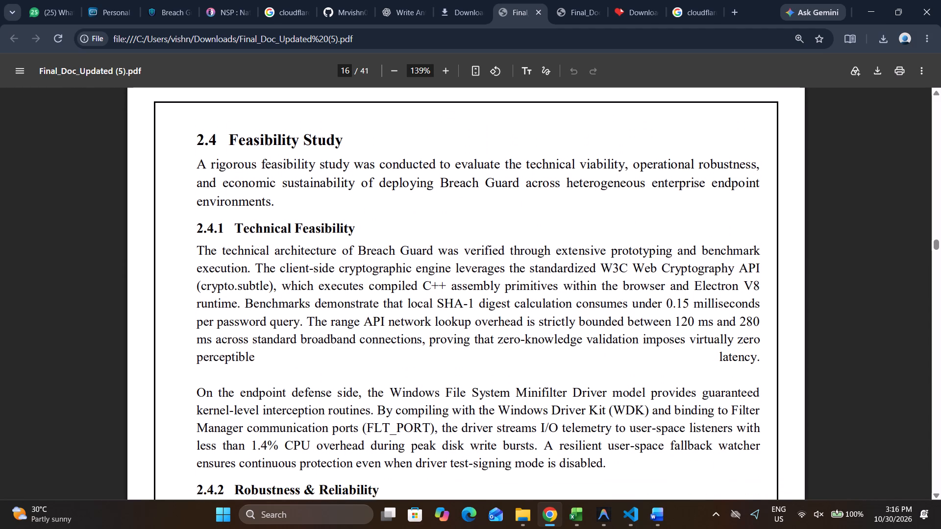
scroll(488, 262, "down", 4)
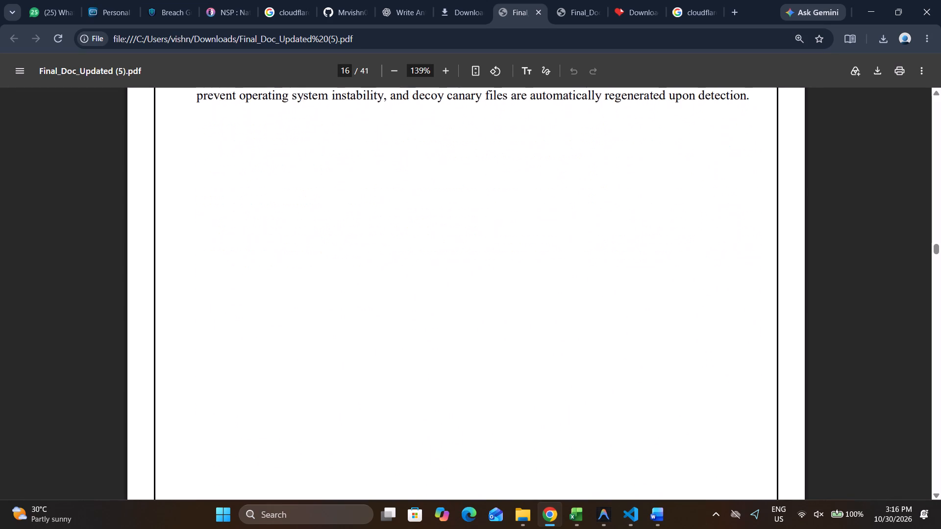
scroll(488, 262, "down", 1)
right_click(488, 262)
Switch to the Word document, delete the stray word "latency" in section 2.4.1 so the paragraph ends with "perceptible.", and save.
key("alt+Tab")
key("alt+Tab")
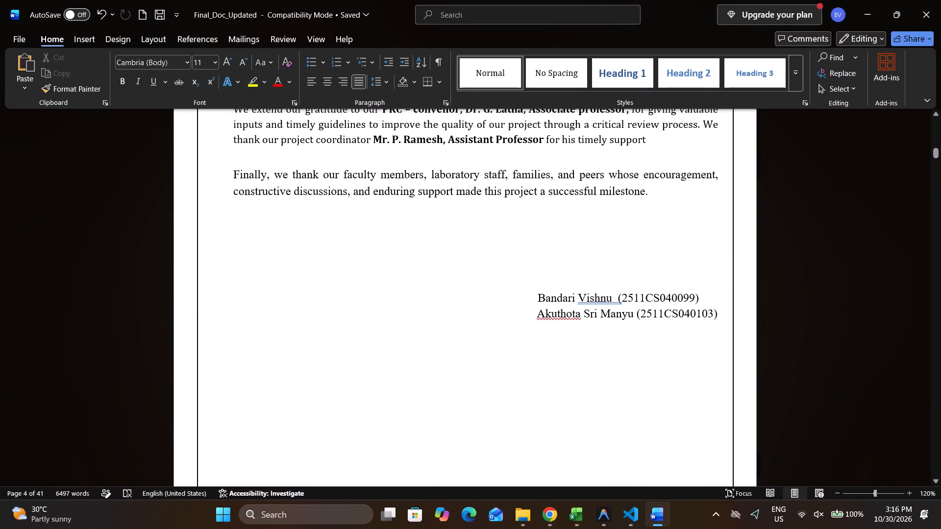
scroll(475, 313, "down", 5)
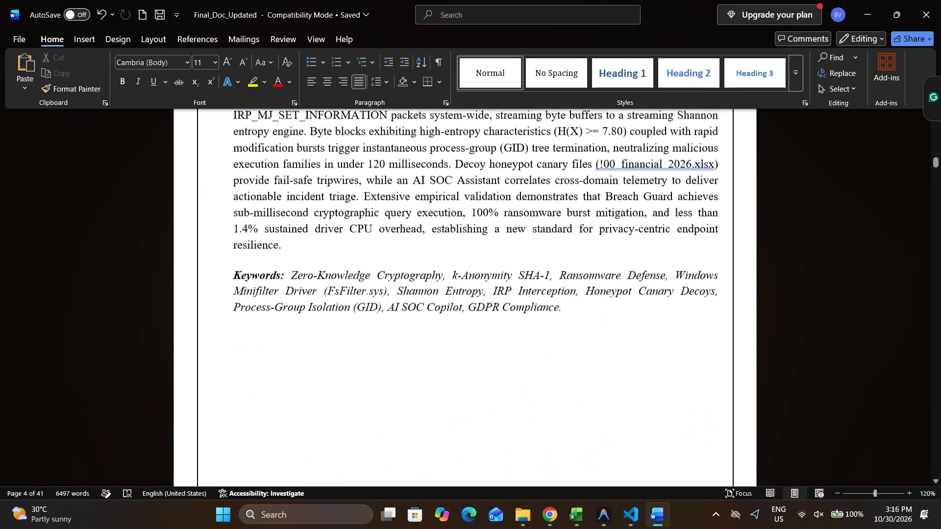
scroll(475, 313, "down", 3)
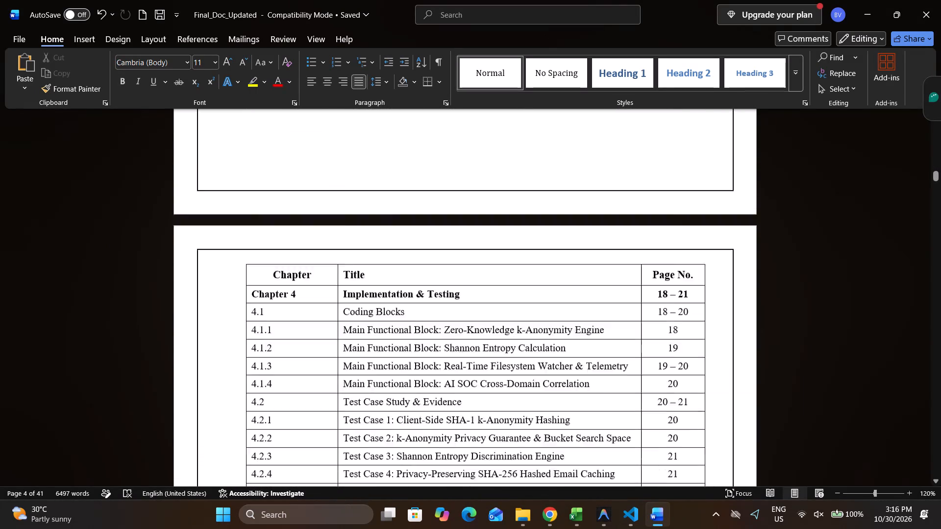
scroll(475, 313, "down", 3)
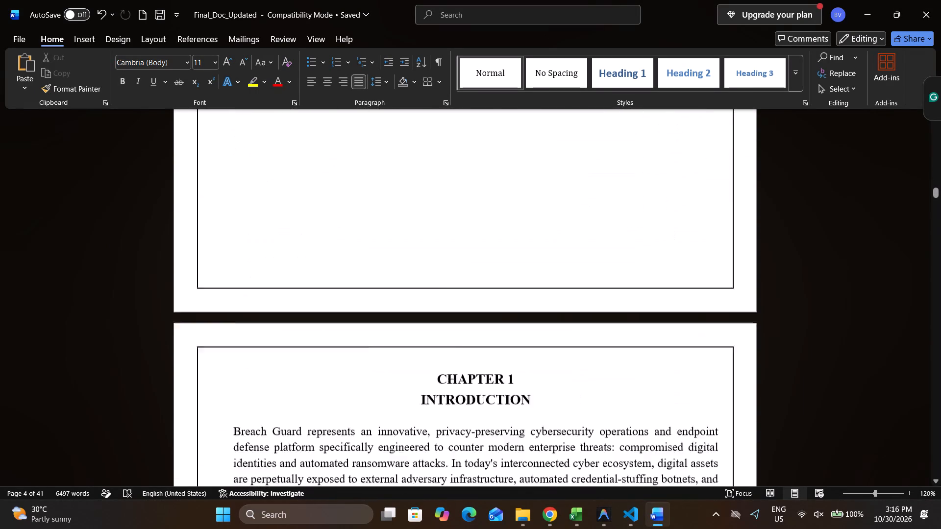
scroll(475, 313, "down", 7)
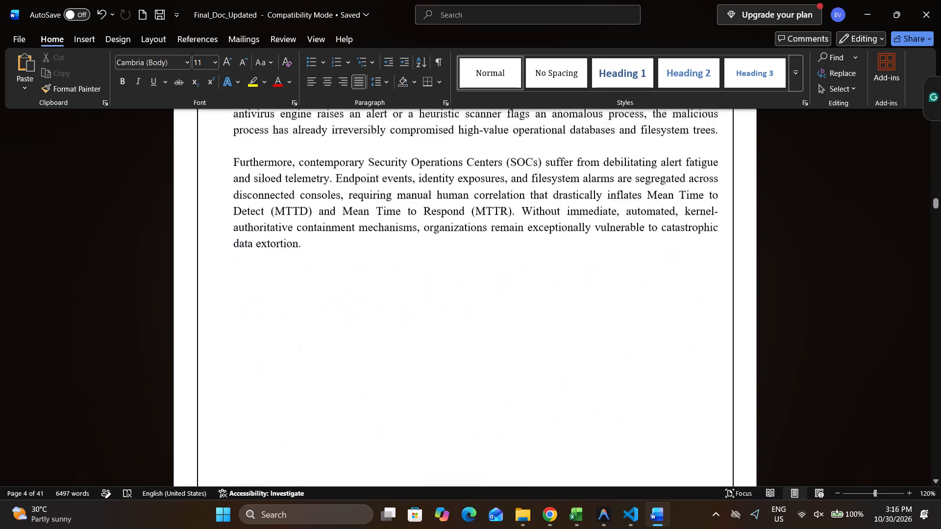
scroll(475, 313, "down", 4)
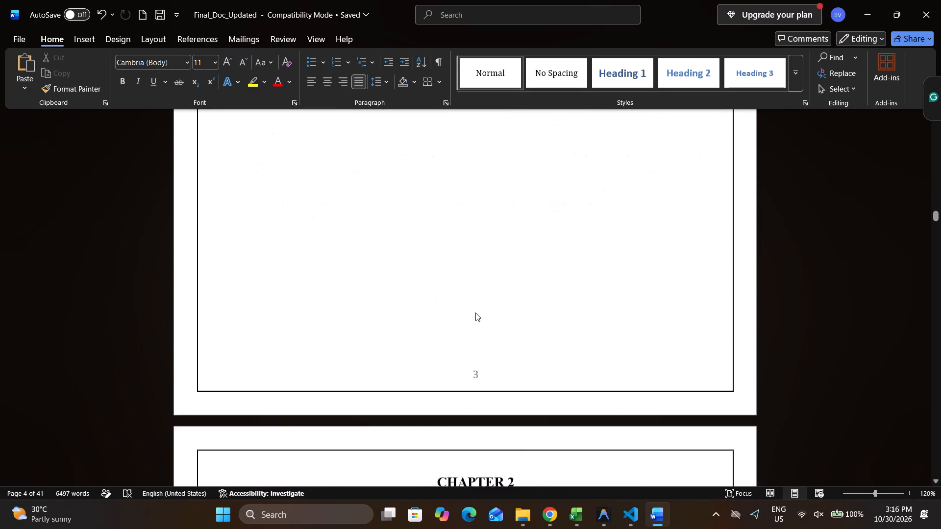
scroll(475, 313, "down", 5)
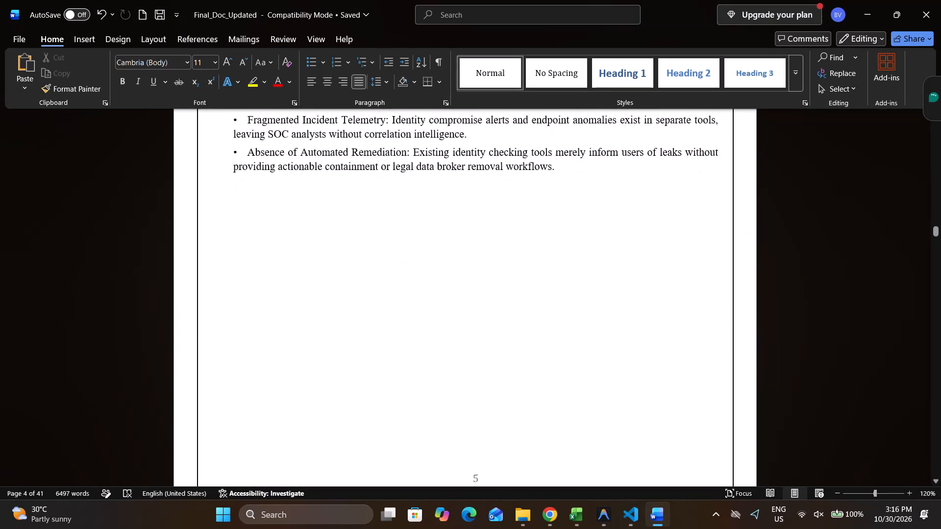
scroll(475, 313, "down", 3)
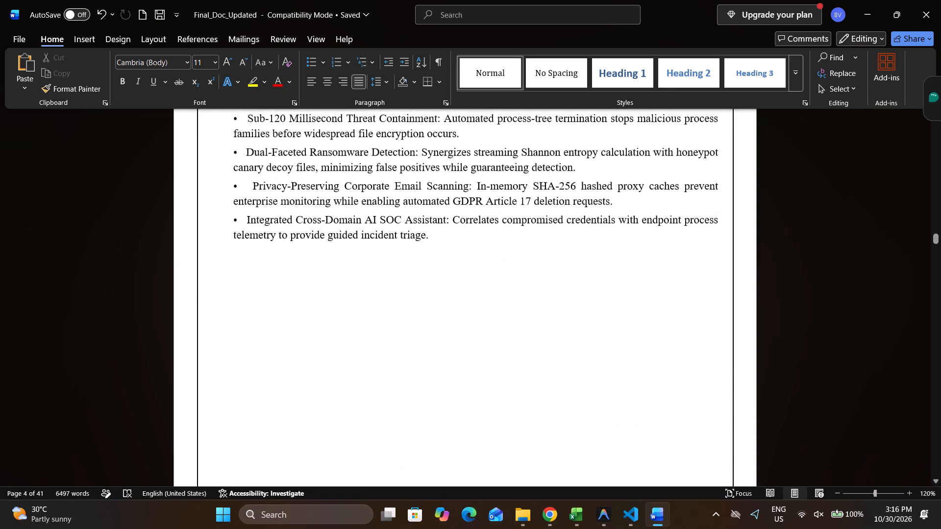
scroll(475, 313, "down", 5)
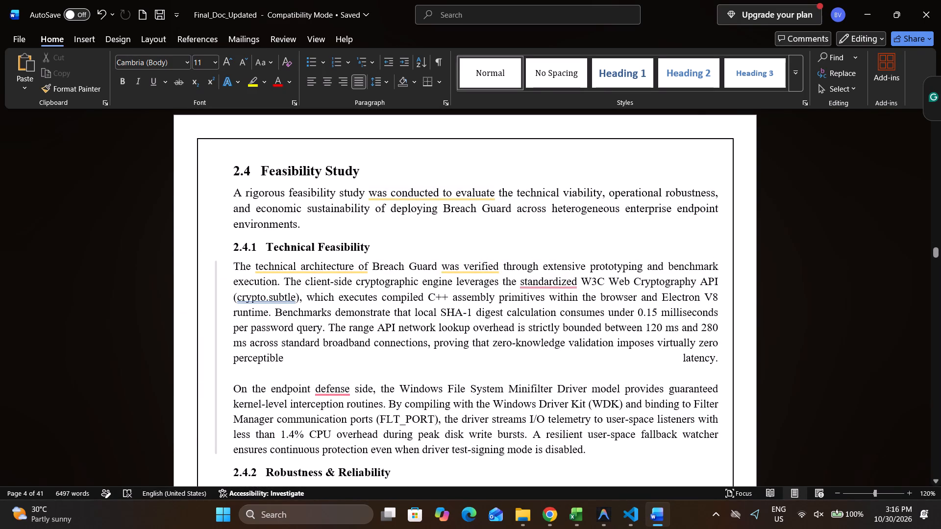
left_click_drag(718, 353, 566, 358)
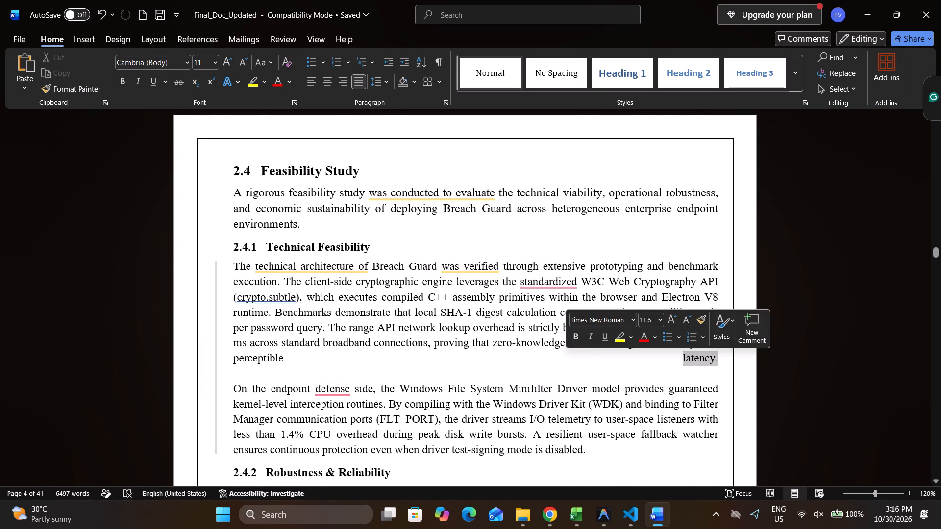
key("BackSpace")
key("BackSpace")
key("period")
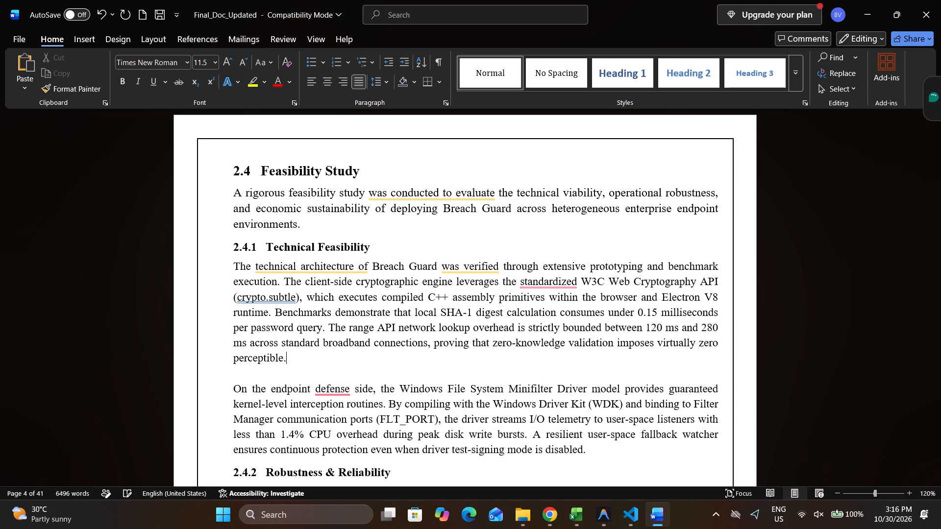
scroll(566, 358, "down", 1)
key("ctrl+s")
scroll(566, 358, "down", 1)
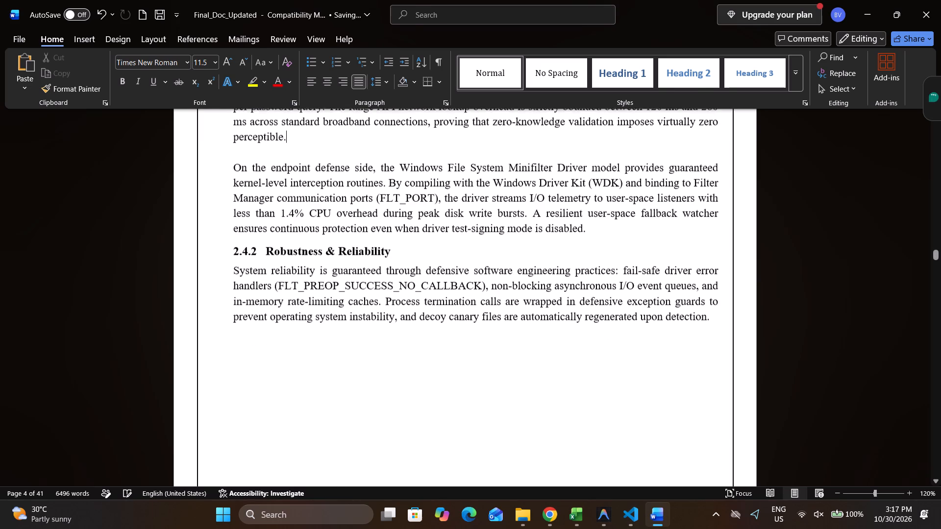
Return to the report PDF in Chrome and examine sections 2.4.2 and 2.4.3 and the Chapter 3 modules design for text and layout.
key("alt+Tab")
scroll(566, 358, "up", 1)
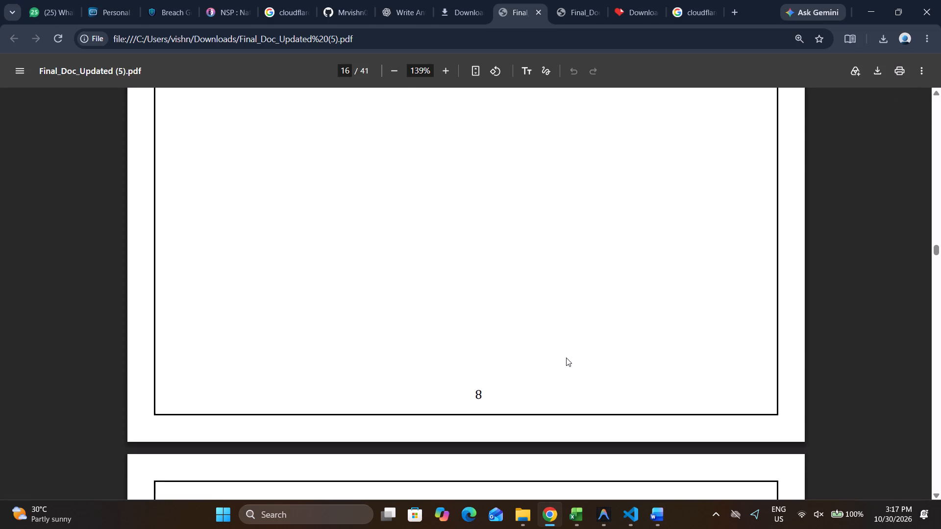
scroll(566, 358, "up", 2)
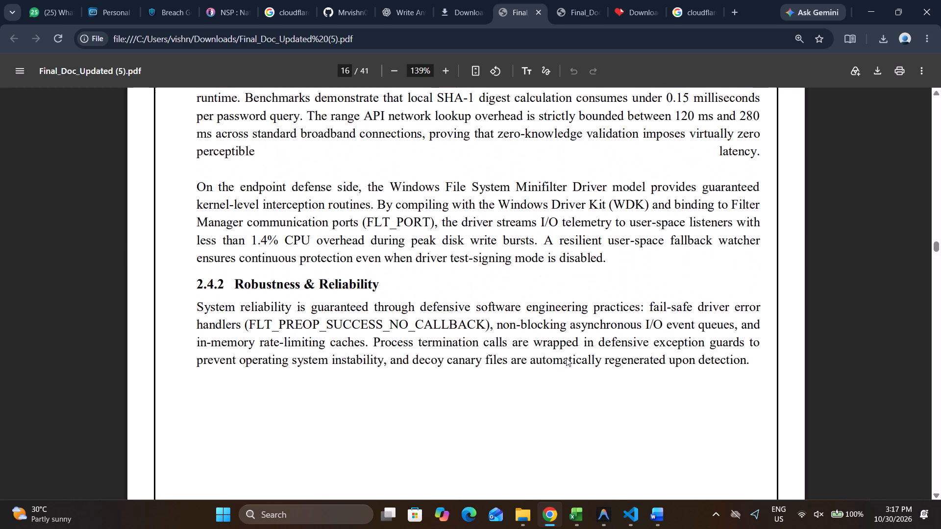
scroll(566, 358, "down", 2)
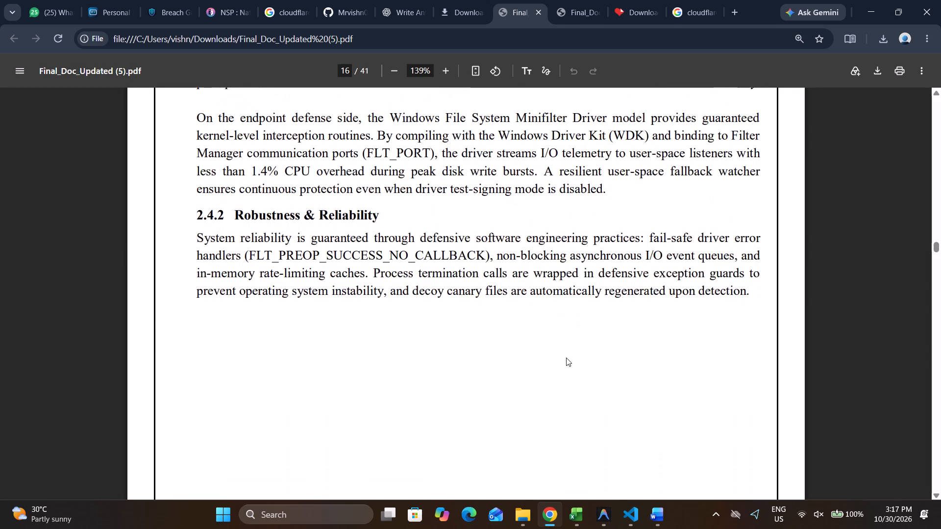
scroll(566, 358, "down", 2)
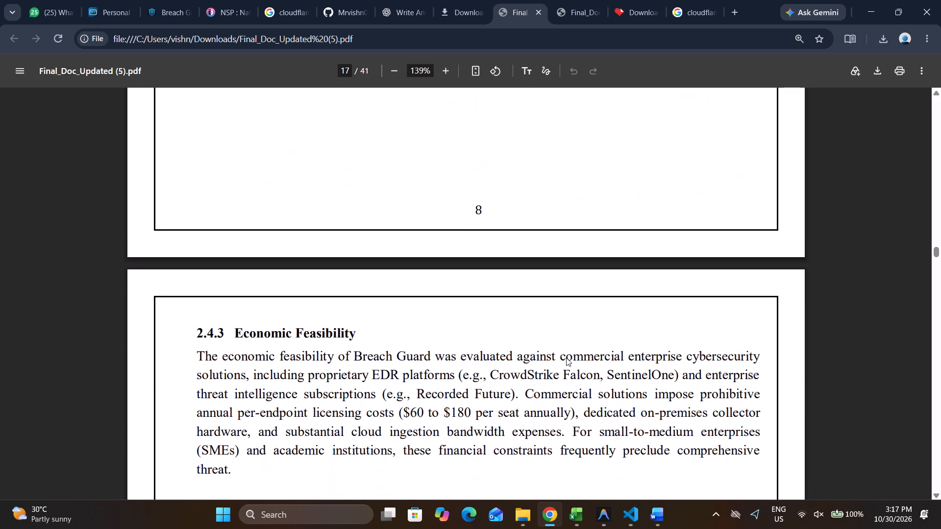
scroll(566, 358, "down", 2)
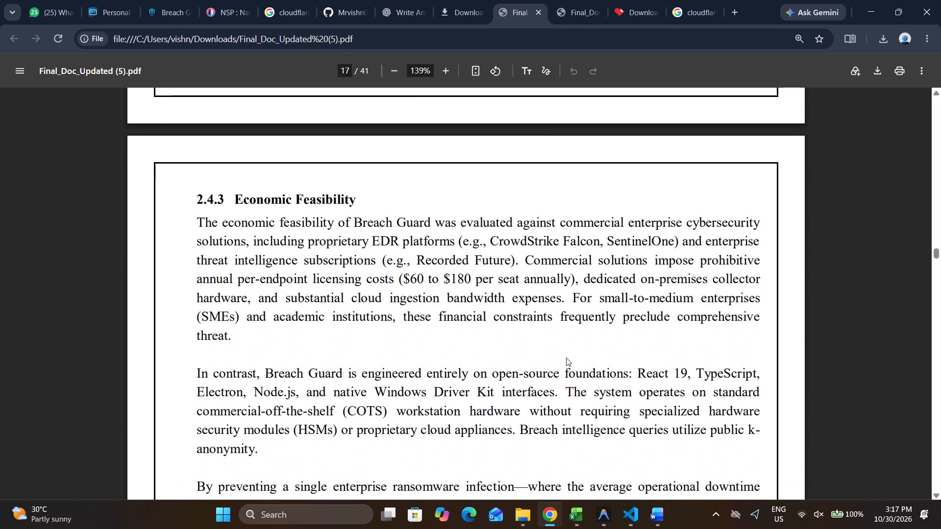
scroll(566, 358, "down", 4)
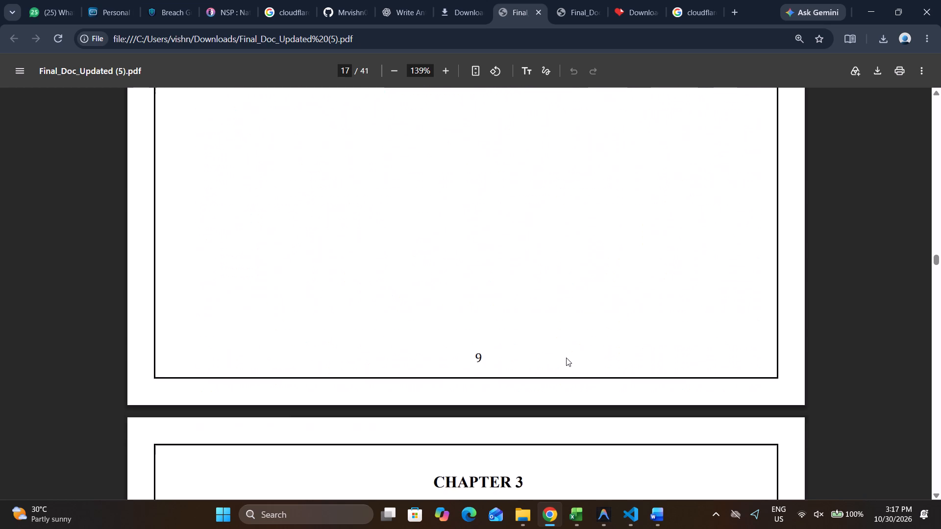
scroll(566, 358, "down", 3)
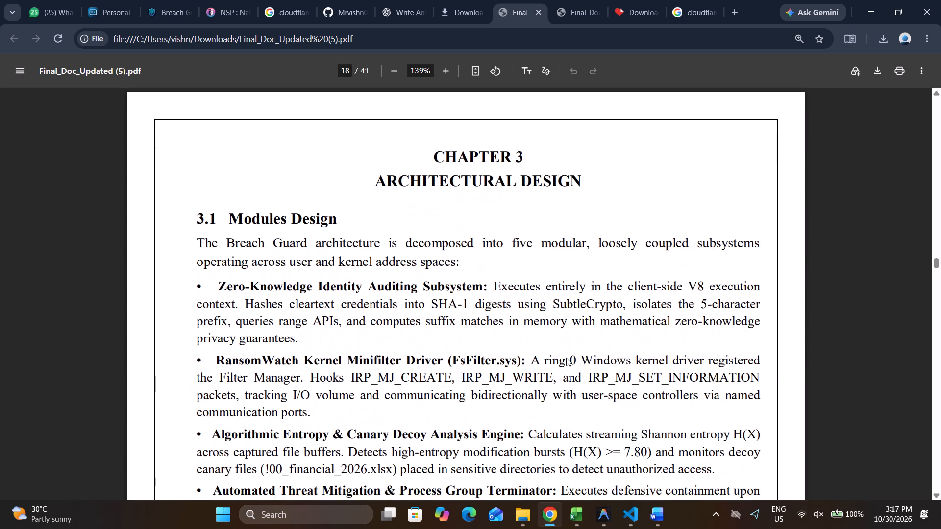
scroll(566, 358, "down", 3)
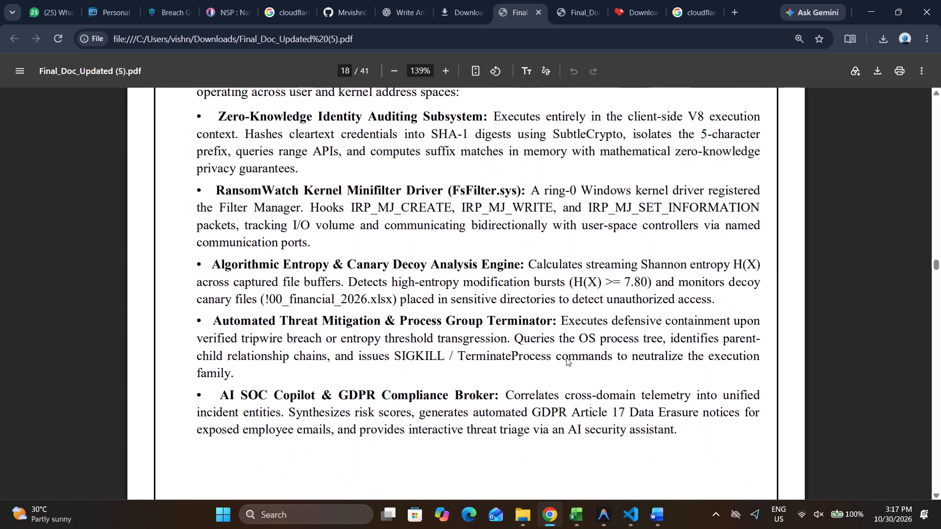
scroll(566, 358, "down", 2)
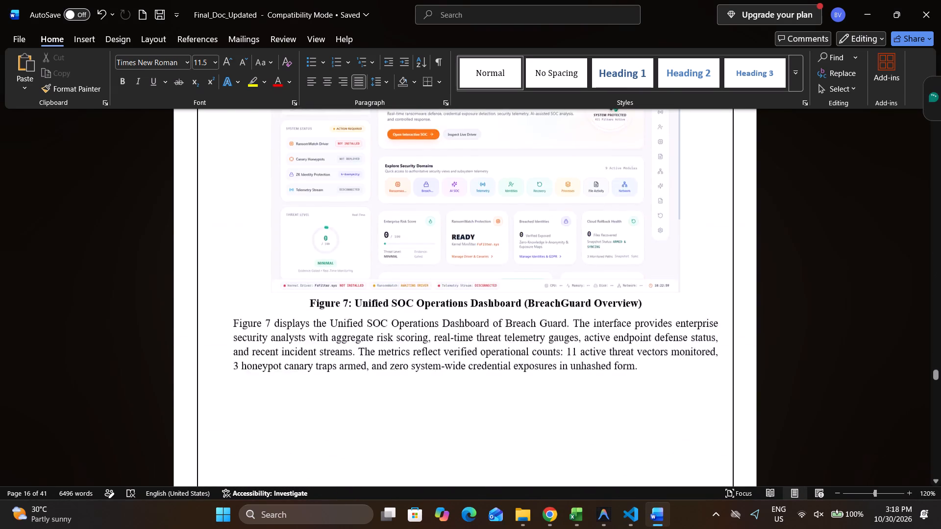
scroll(566, 358, "down", 5)
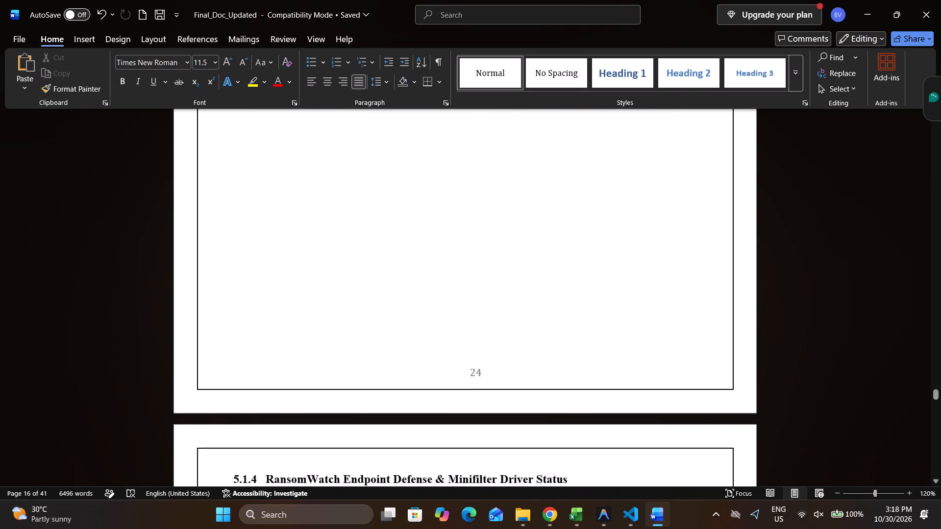
scroll(566, 358, "down", 3)
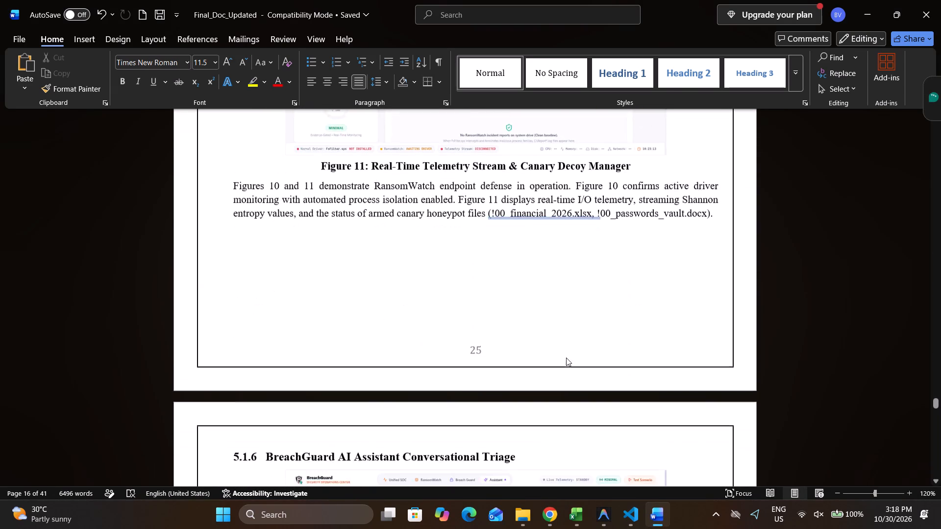
scroll(566, 358, "down", 3)
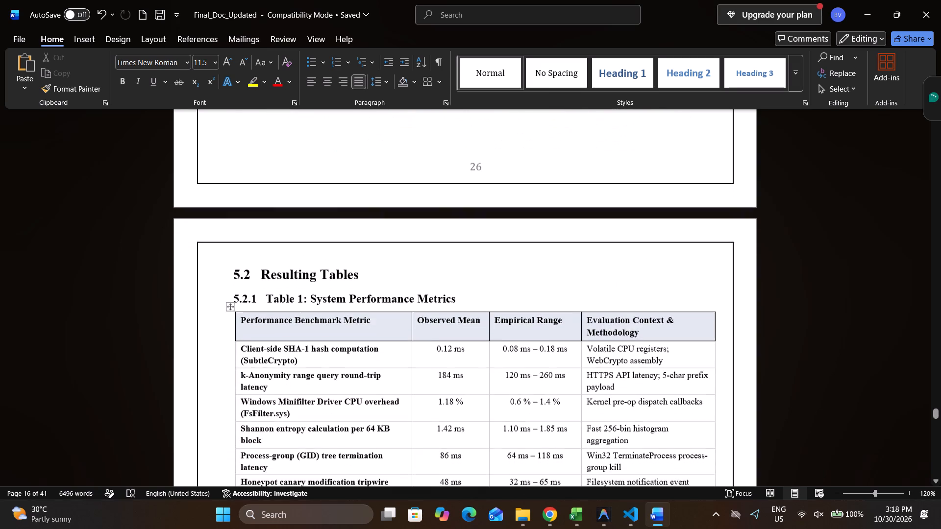
left_click(399, 332)
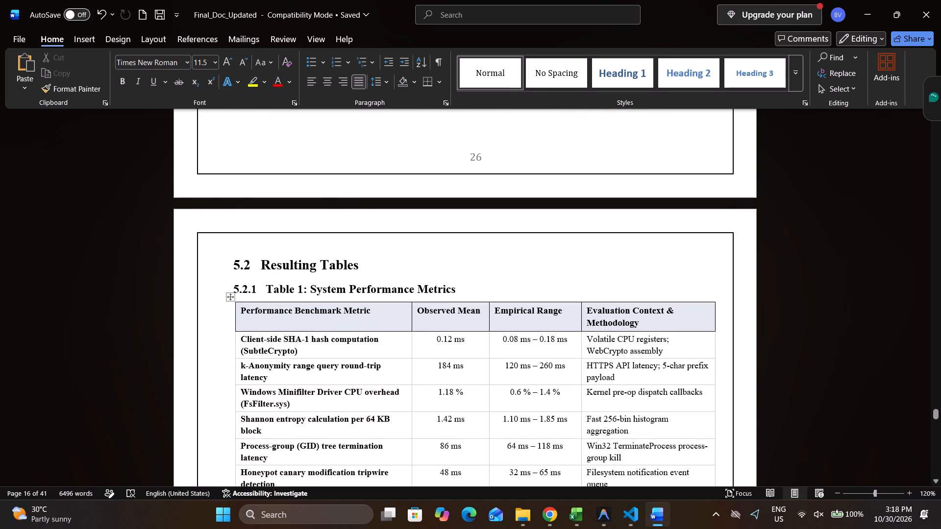
left_click(389, 322)
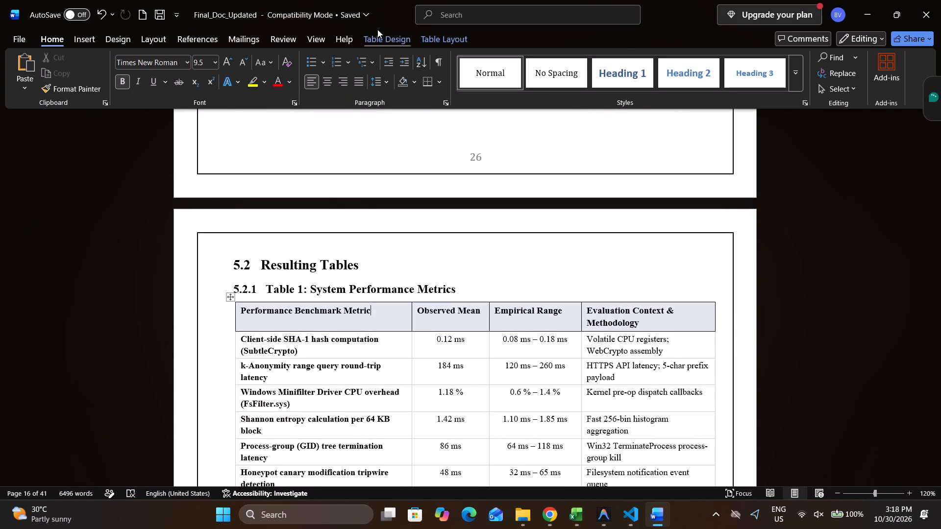
left_click(377, 29)
left_click(498, 56)
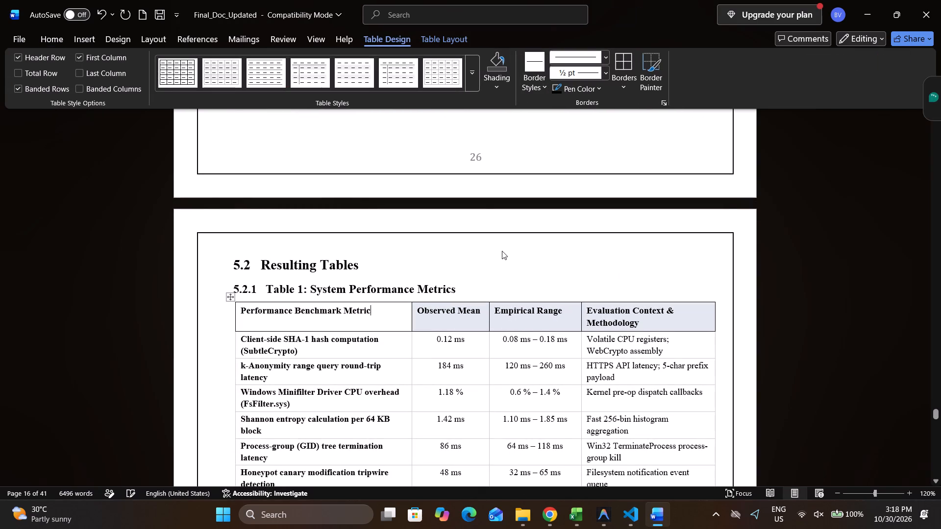
left_click_drag(408, 313, 495, 304)
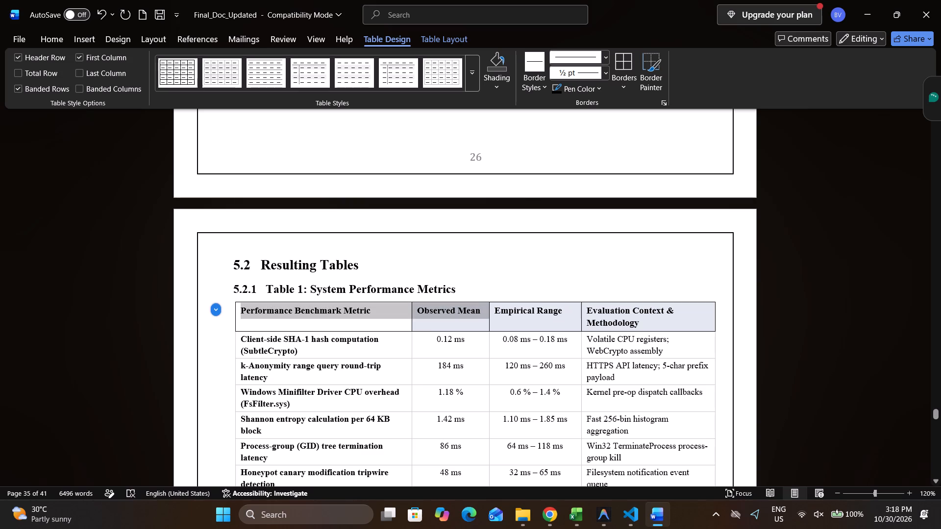
left_click_drag(495, 304, 622, 309)
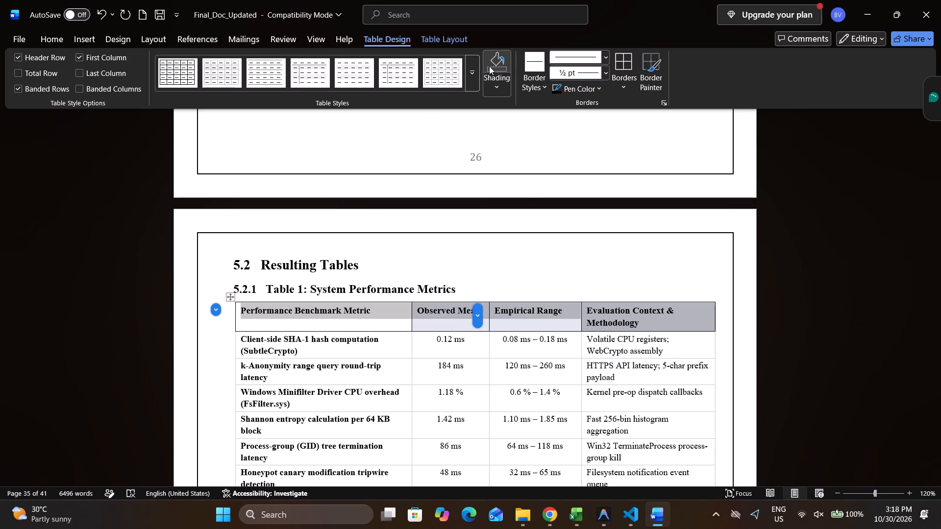
left_click(489, 66)
left_click(454, 224)
Clear the shading from the header row of Table 2: Existing Systems vs. BreachGuard Comparison Matrix in section 5.2.2.
scroll(454, 224, "down", 1)
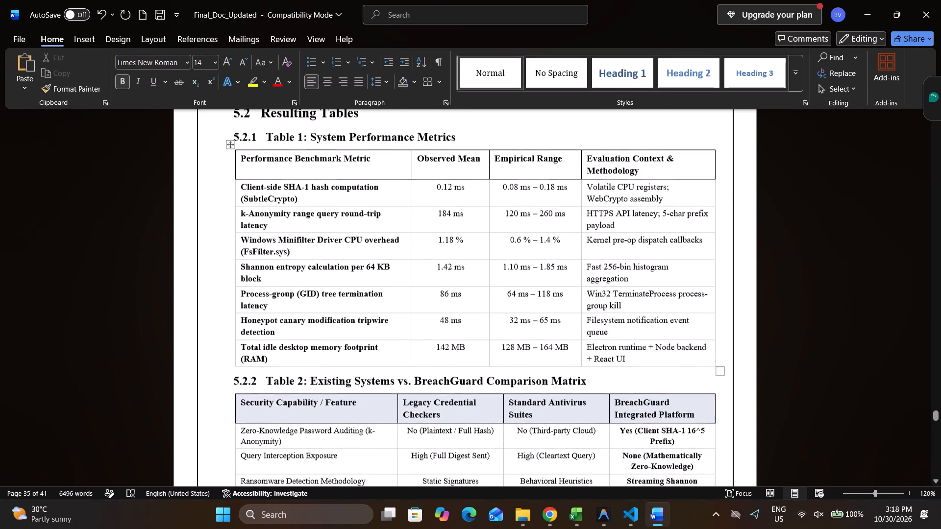
scroll(450, 271, "down", 1)
left_click_drag(378, 263, 485, 258)
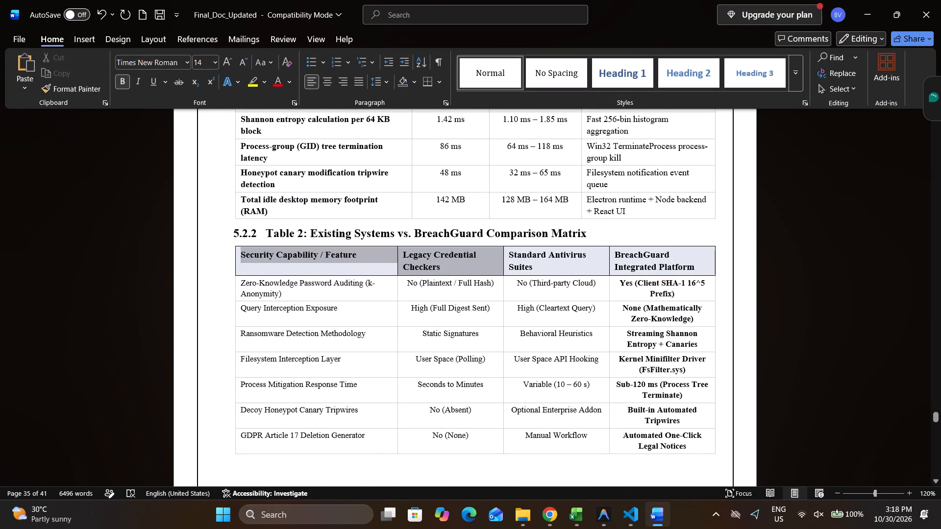
left_click_drag(485, 258, 651, 238)
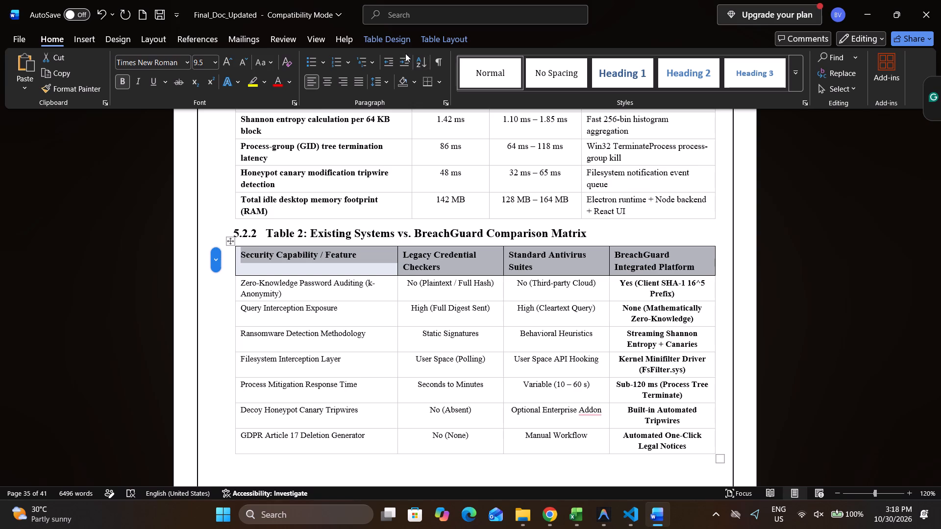
left_click(396, 38)
left_click(502, 64)
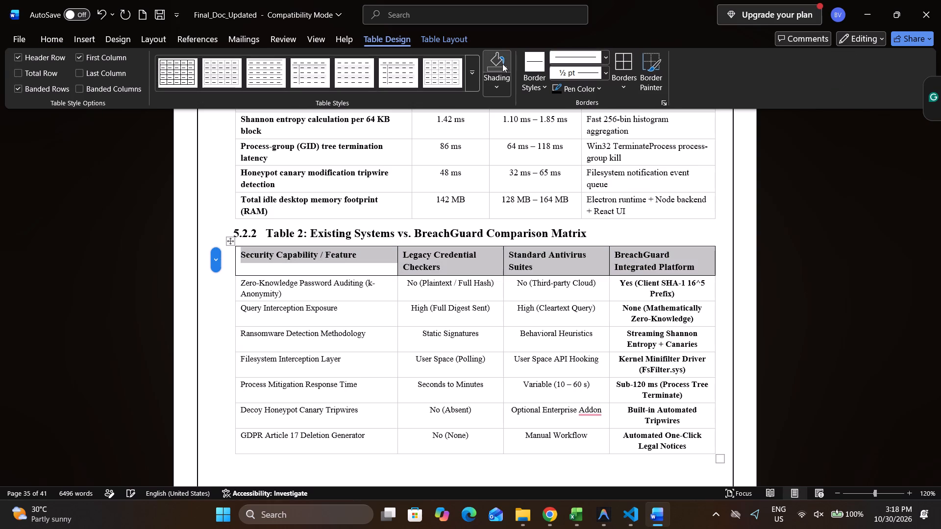
Save the Word document with the cleared table header shading, moving on to the graphs in section 5.3.
scroll(485, 235, "down", 1)
scroll(462, 295, "down", 2)
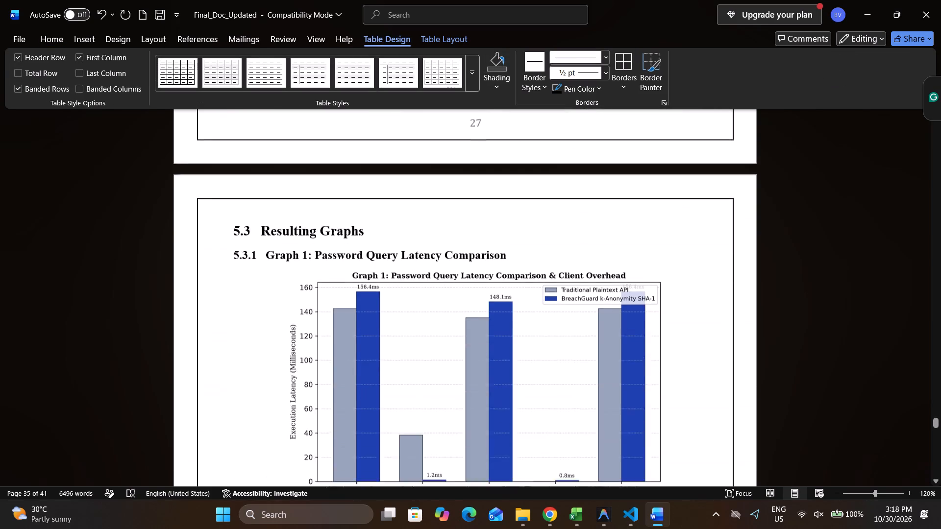
scroll(462, 295, "down", 3)
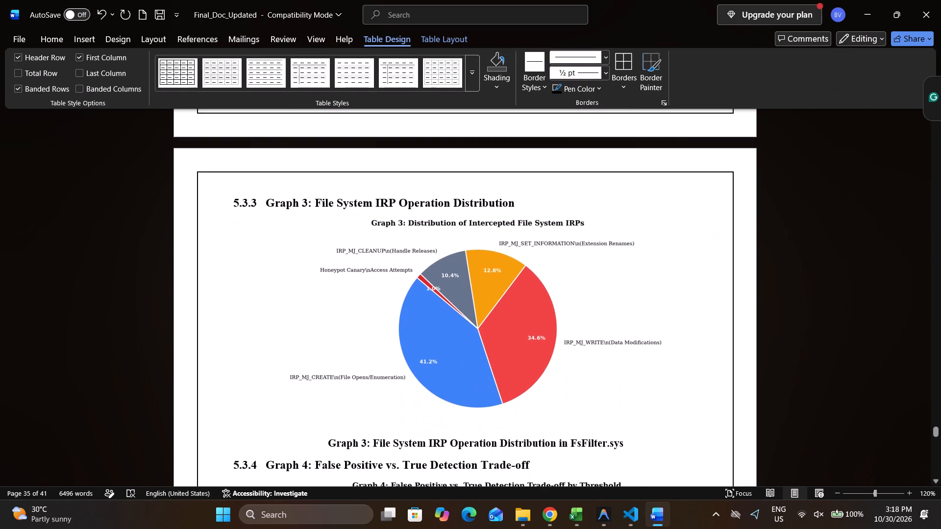
left_click(453, 305)
scroll(393, 433, "down", 1)
left_click(393, 433)
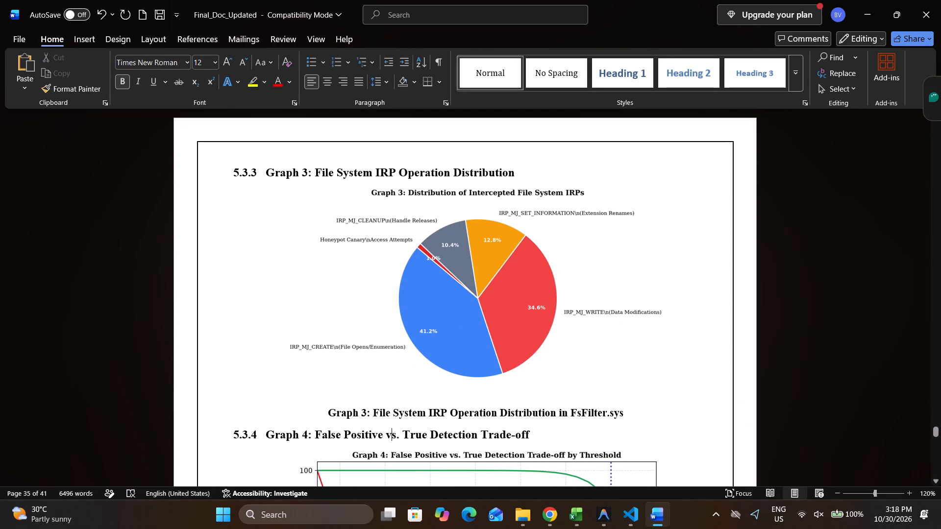
key("ctrl+s")
key("ctrl+s")
Examine Graph 4, the results analysis in section 5.4, Chapter 6 and the References page for text and layout.
scroll(393, 433, "down", 2)
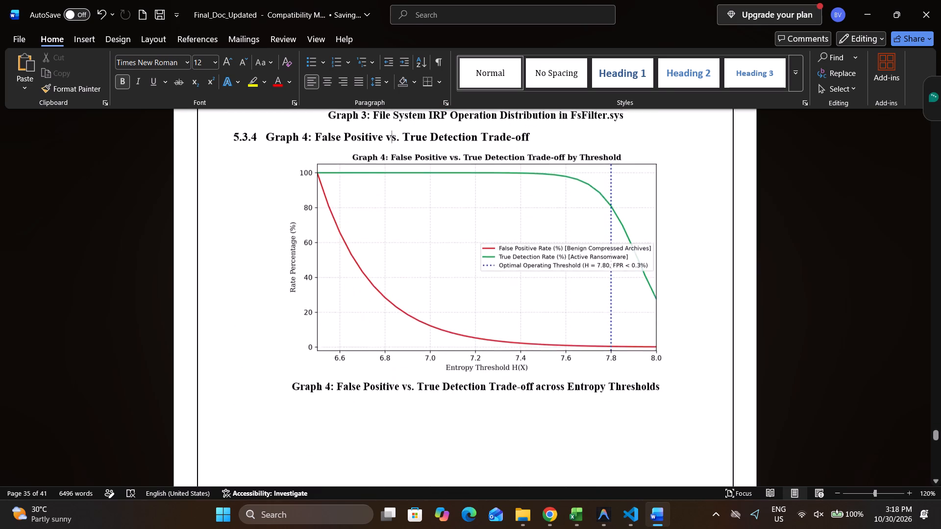
scroll(393, 433, "down", 2)
scroll(393, 433, "up", 1)
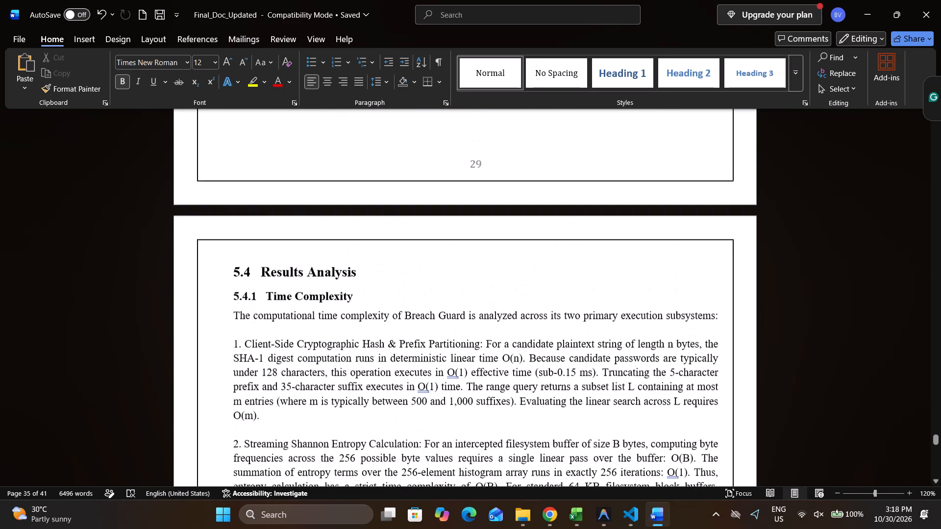
scroll(393, 433, "down", 3)
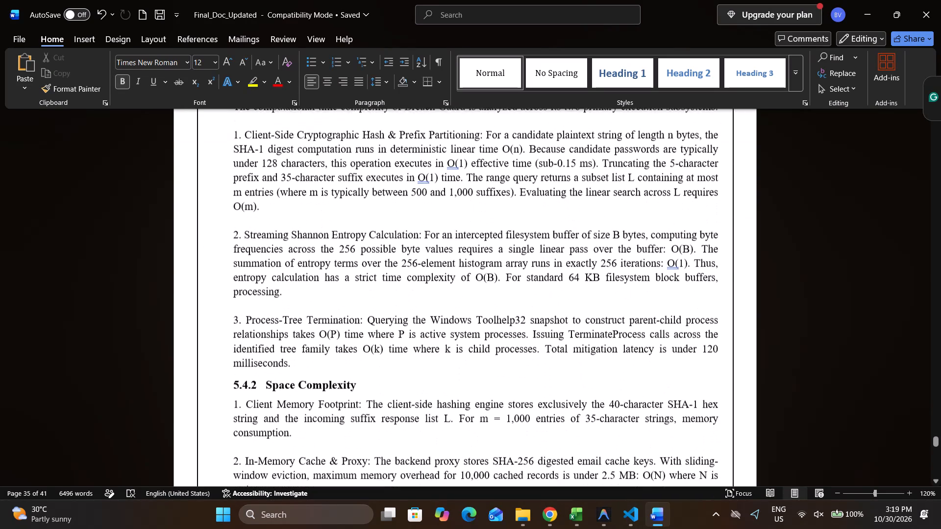
scroll(393, 433, "down", 4)
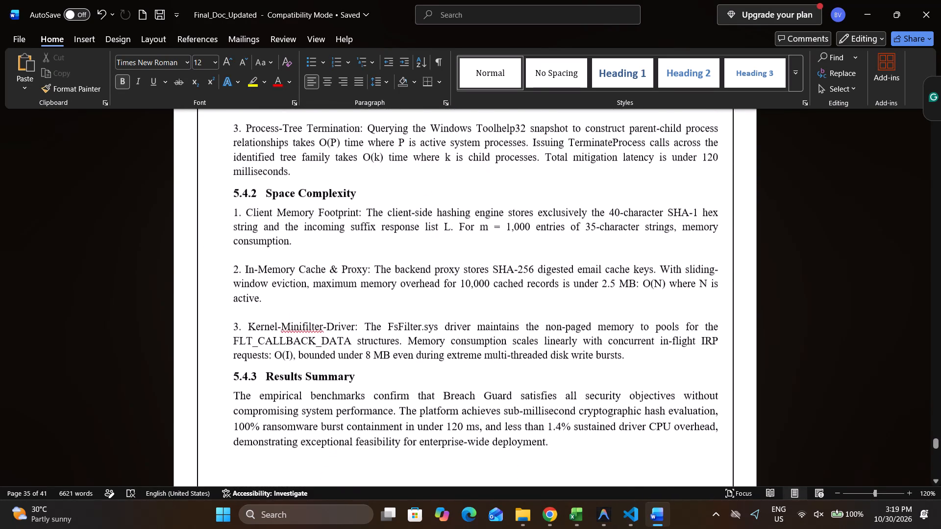
scroll(393, 433, "down", 3)
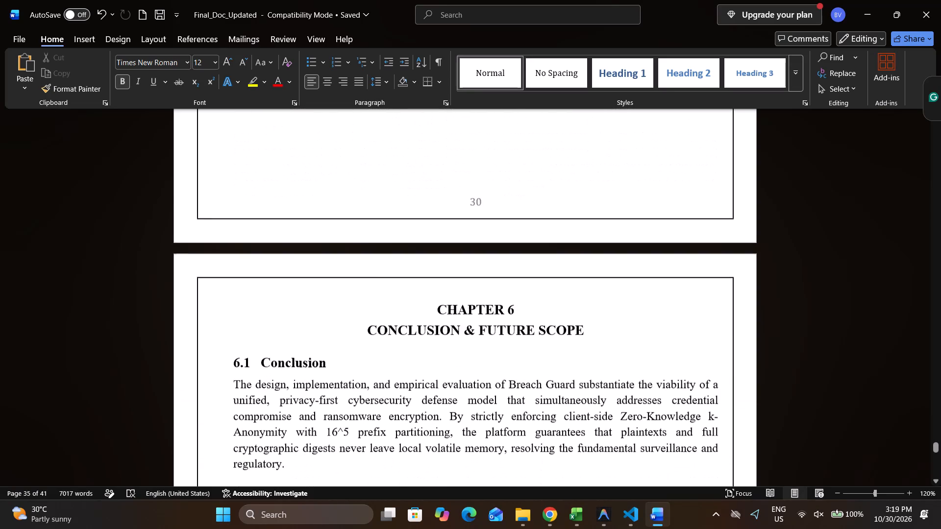
scroll(393, 433, "down", 4)
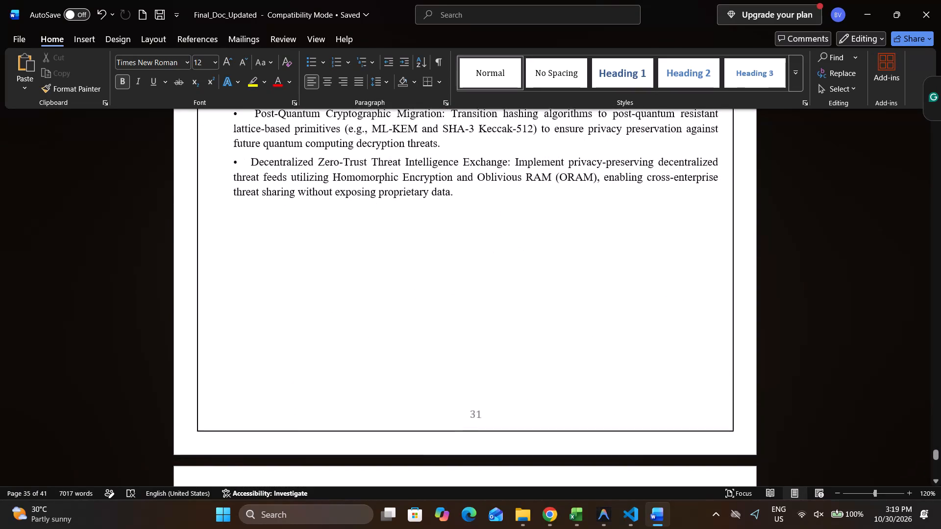
scroll(393, 433, "down", 1)
scroll(393, 433, "up", 1)
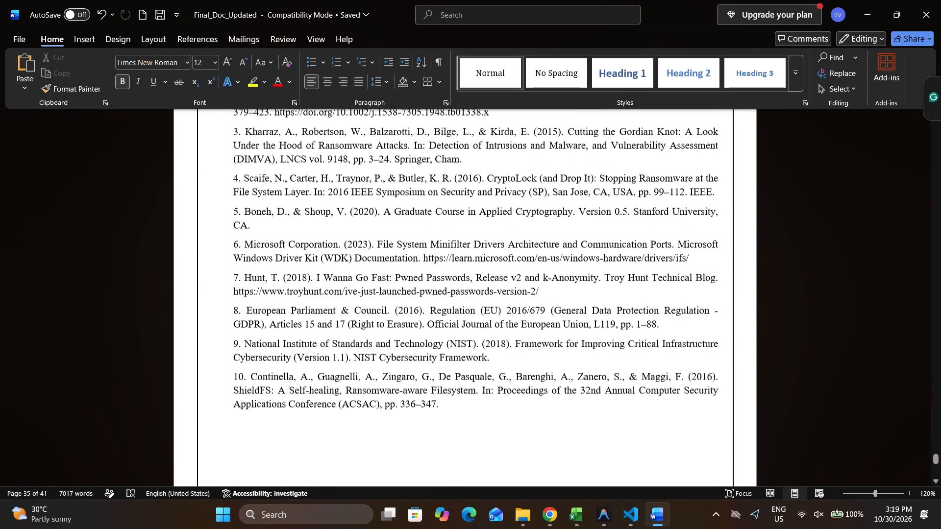
Set the font size of all ten entries in the References list to 12.
scroll(393, 433, "up", 1)
double_click(365, 346)
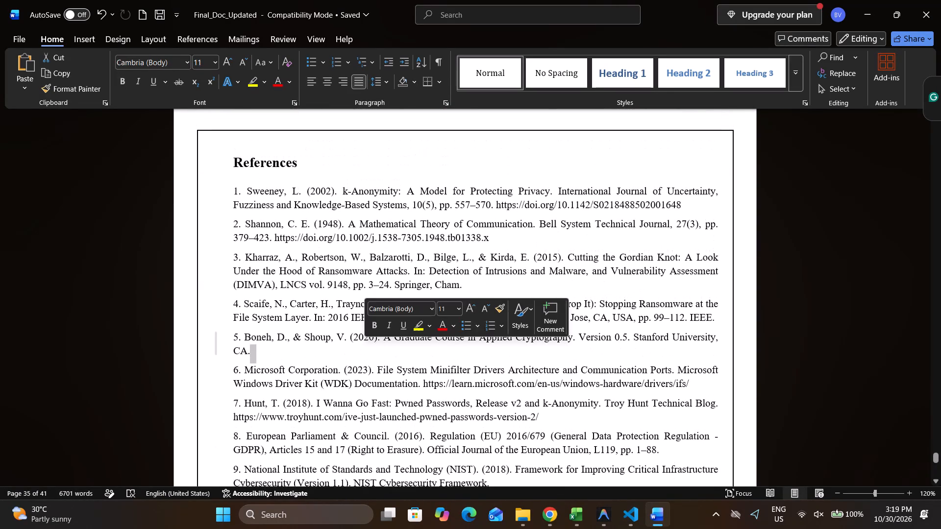
double_click(345, 331)
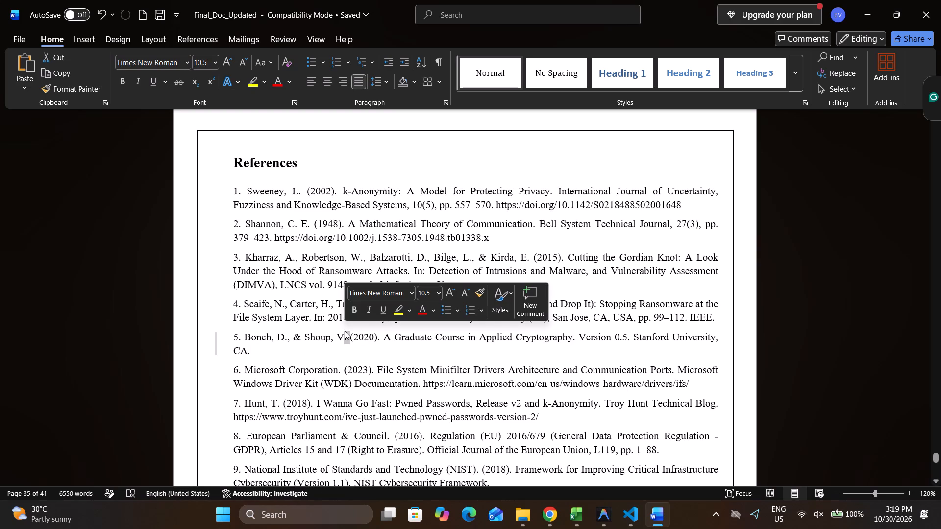
double_click(300, 295)
left_click(261, 205)
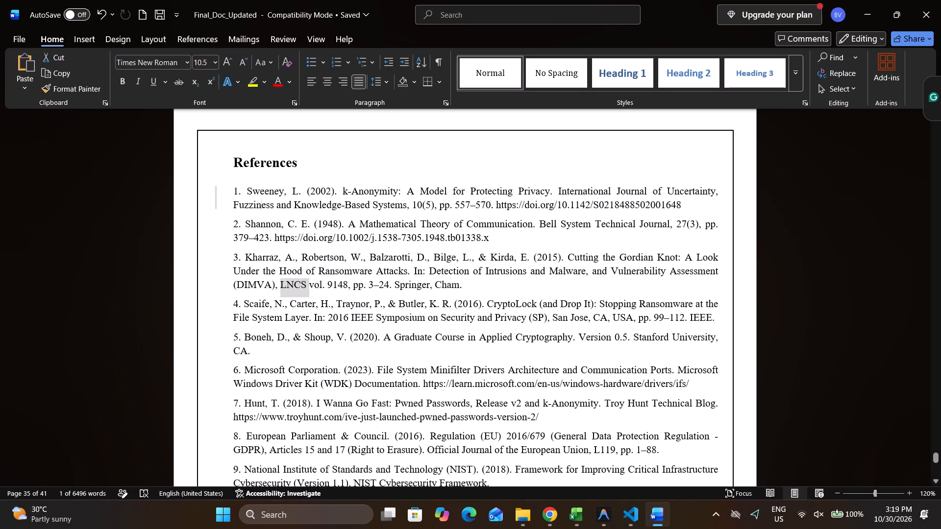
left_click_drag(234, 192, 379, 374)
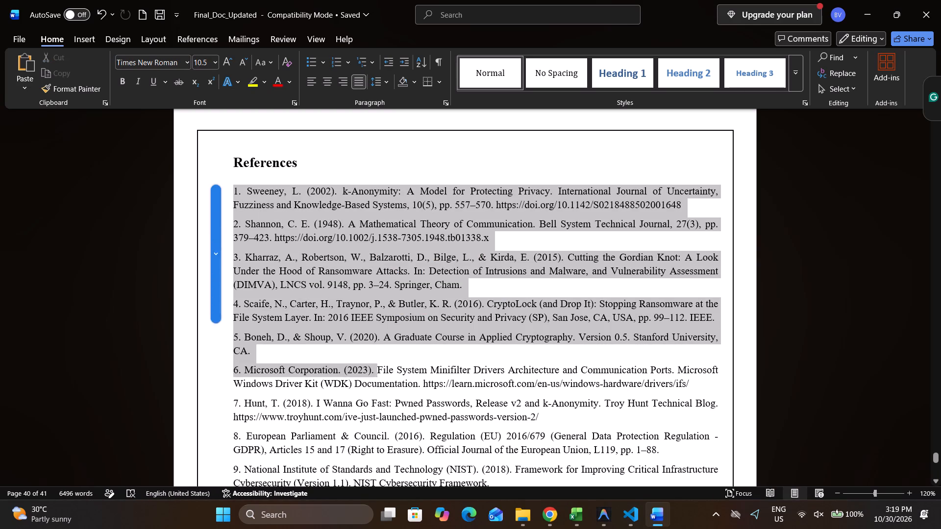
left_click_drag(379, 374, 420, 220)
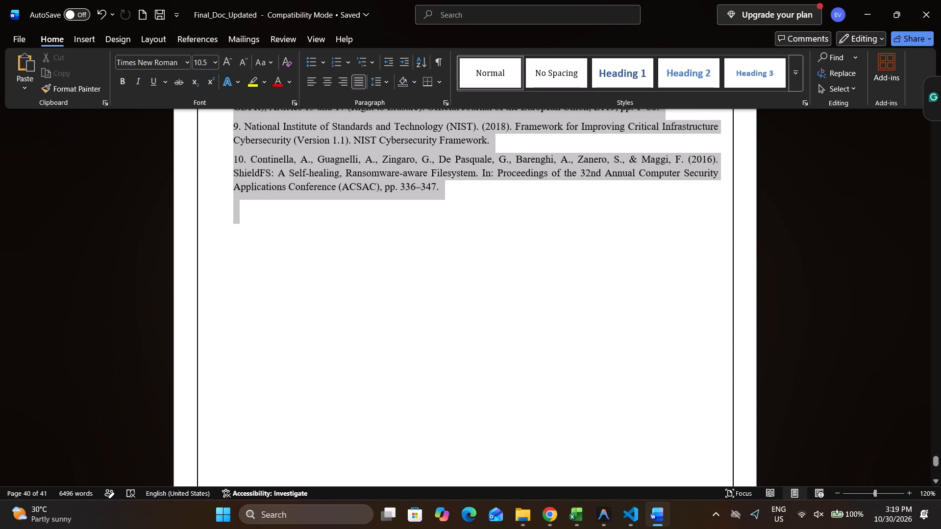
left_click_drag(420, 220, 439, 190)
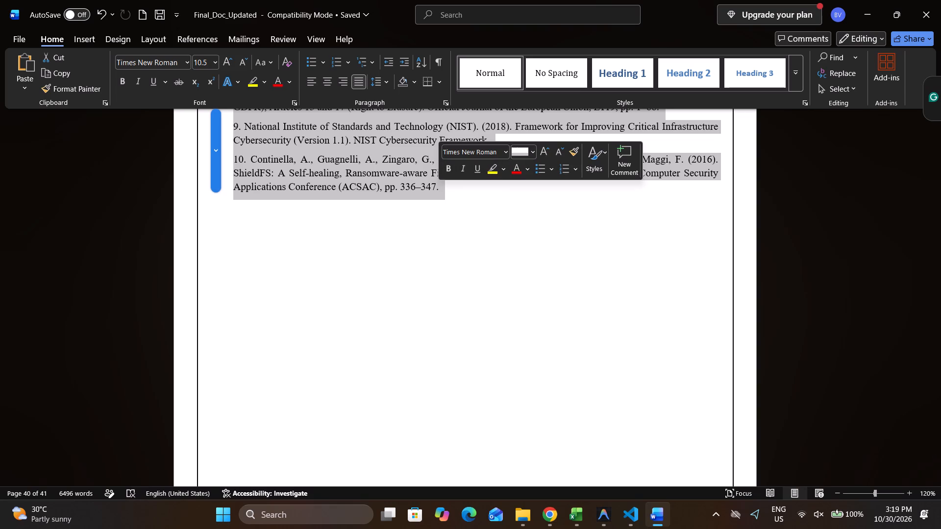
left_click(522, 149)
key("BackSpace")
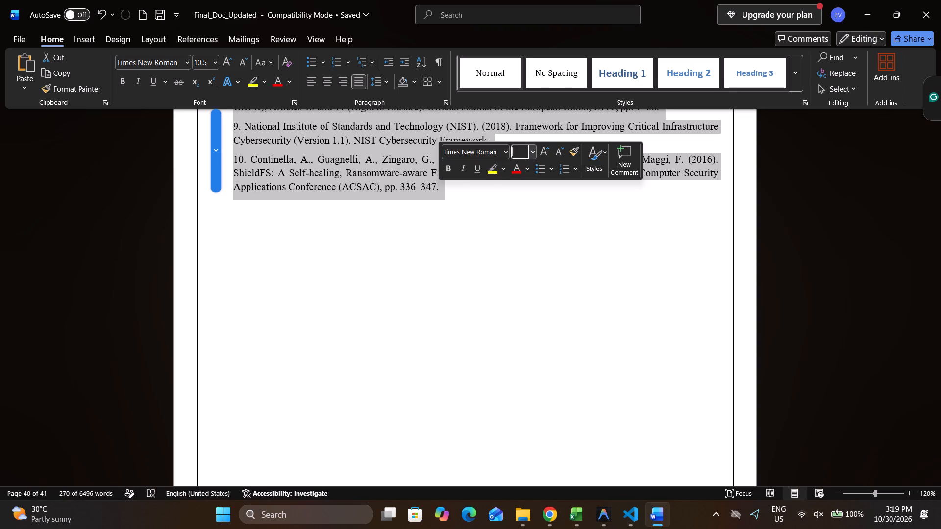
type("12")
key("Return")
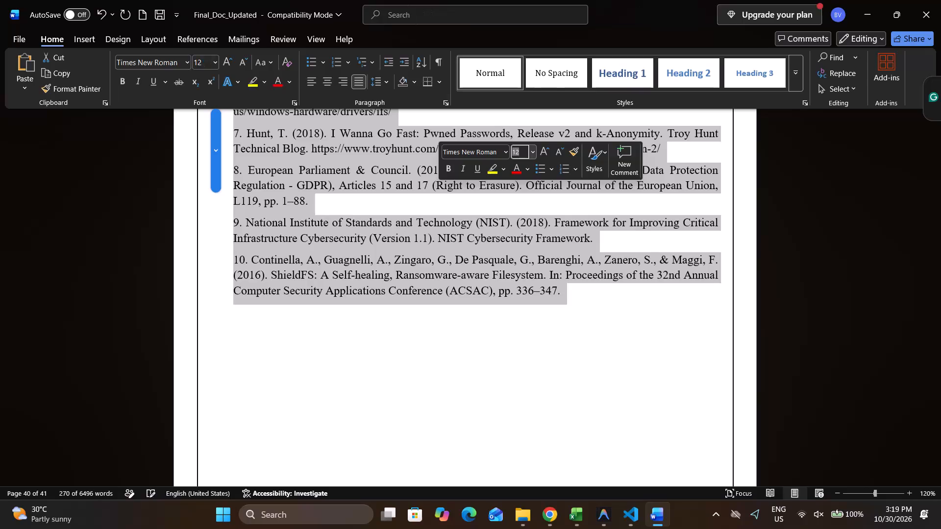
left_click(444, 267)
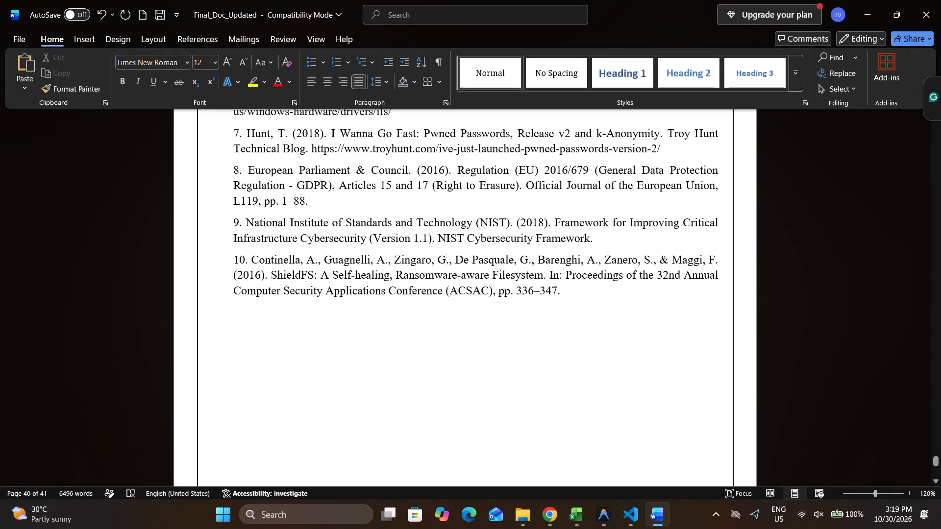
Examine the resized References list and the poster presentation page for line spacing and page layout.
scroll(444, 267, "up", 2)
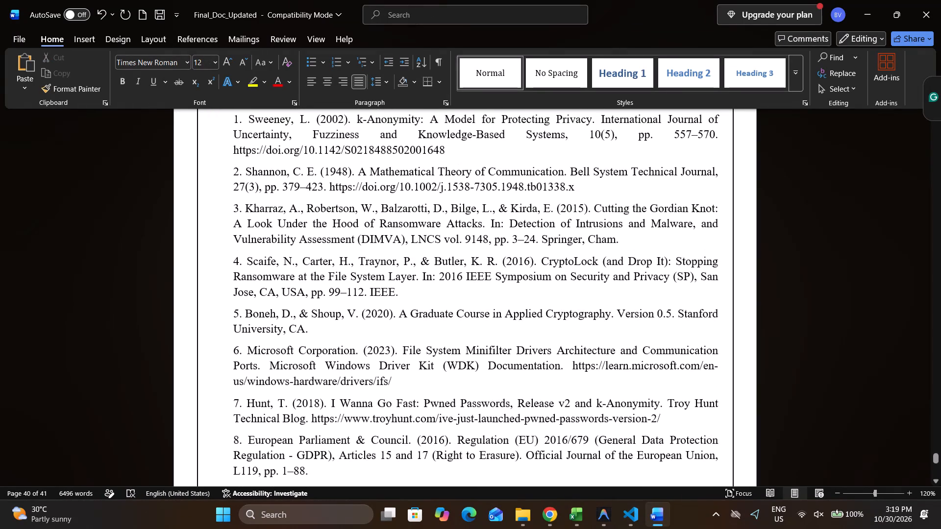
scroll(444, 267, "up", 1)
scroll(444, 267, "down", 1)
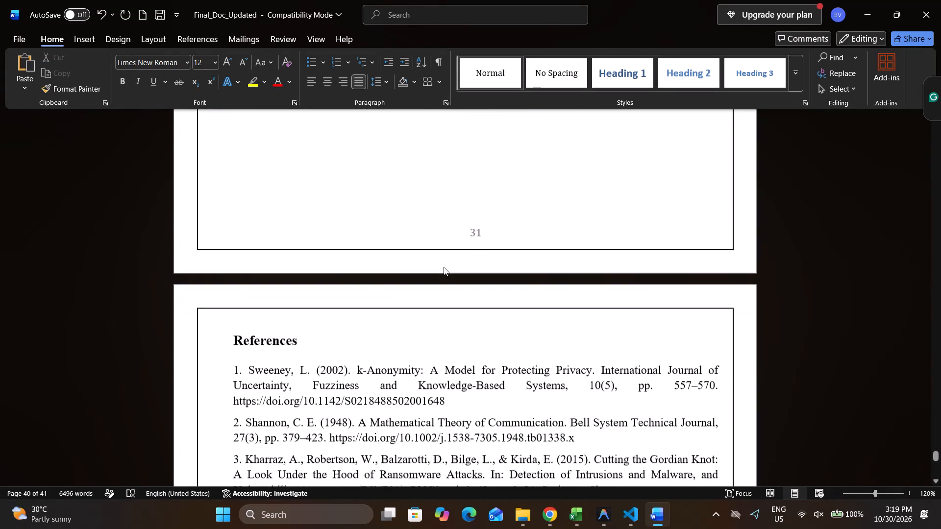
scroll(444, 267, "down", 4)
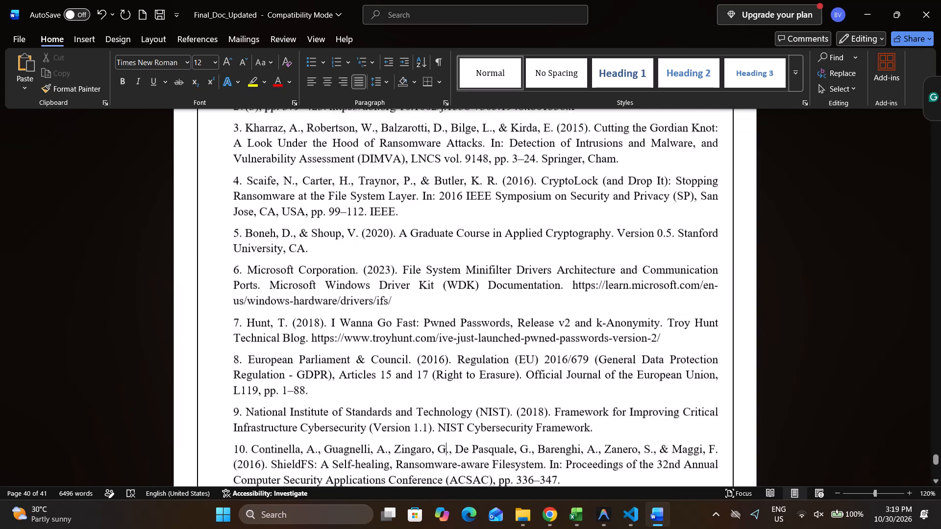
scroll(444, 267, "down", 5)
scroll(444, 267, "up", 1)
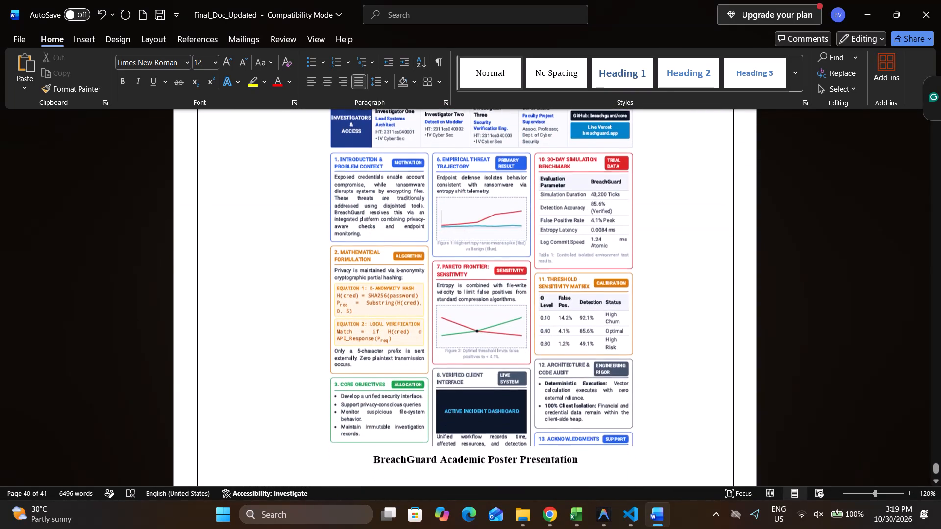
scroll(444, 267, "up", 3)
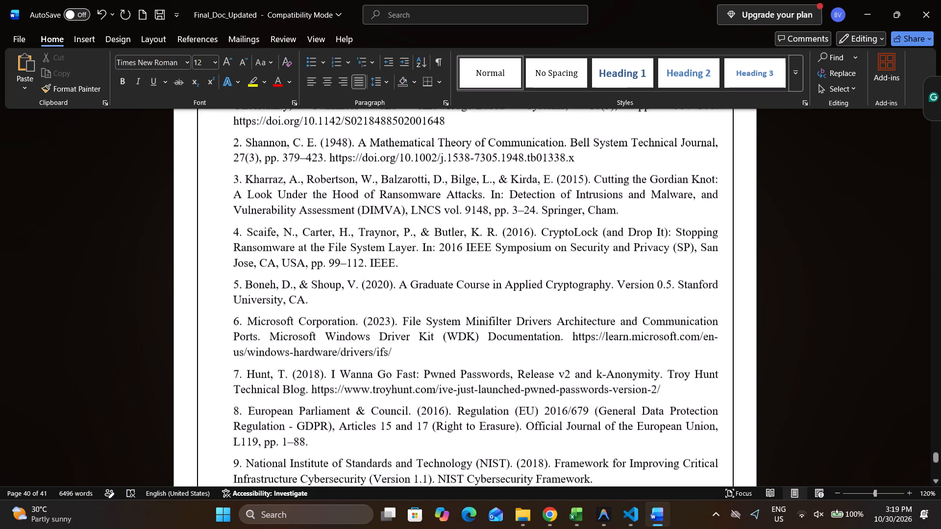
In reference 1, insert "The" before "Knowledge-Based", re-enter the space before "pp.", and save the document.
left_click(438, 270)
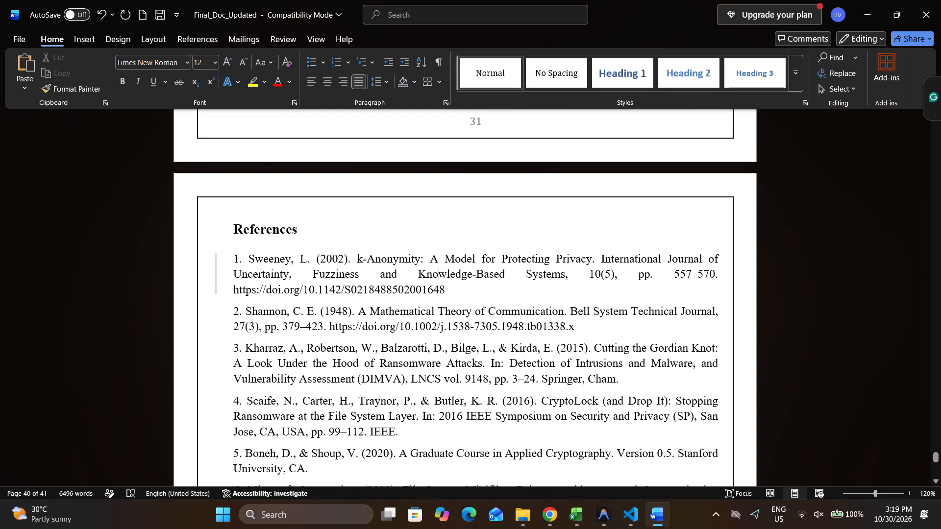
left_click(416, 273)
type("The")
key("space")
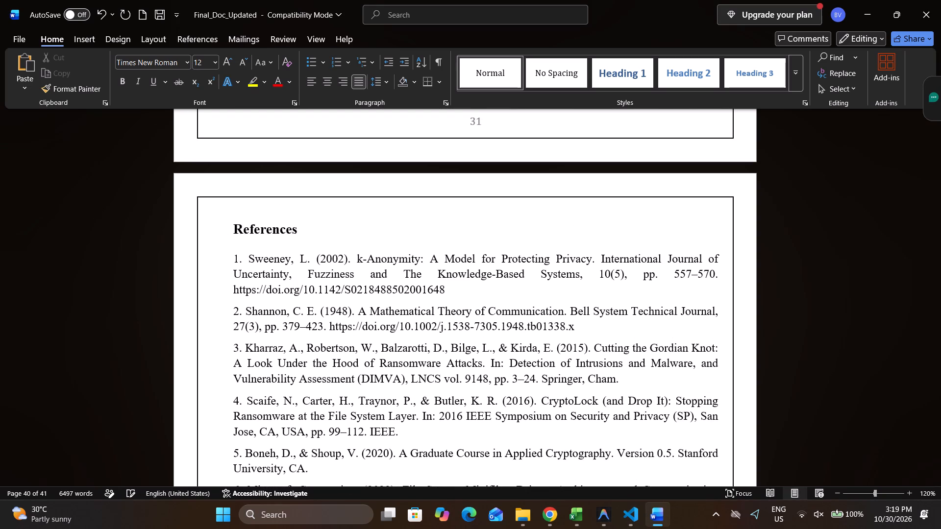
key("BackSpace")
key("space")
left_click(644, 274)
key("BackSpace")
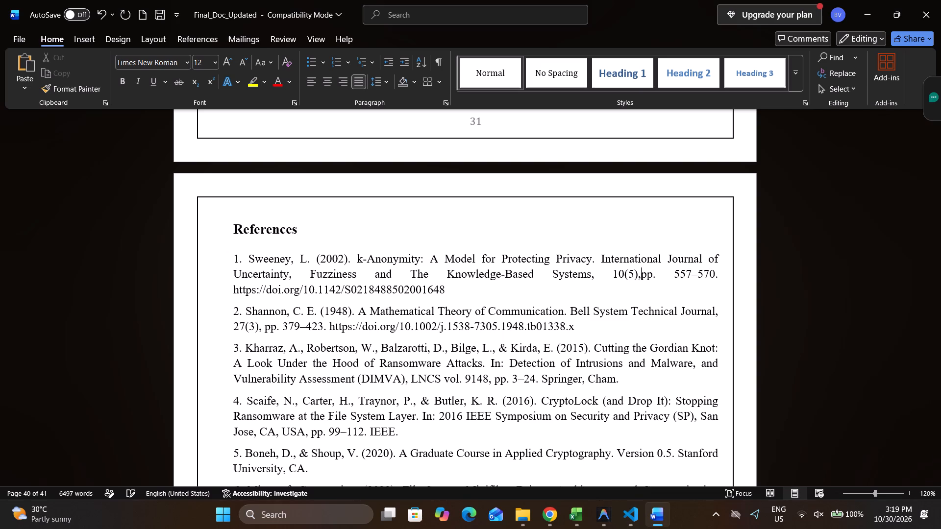
key("space")
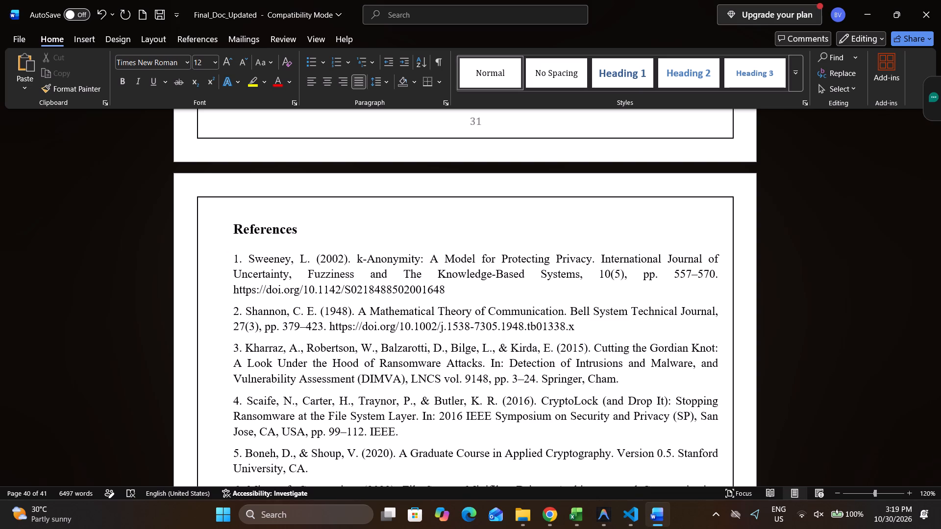
left_click(544, 276)
left_click(537, 273)
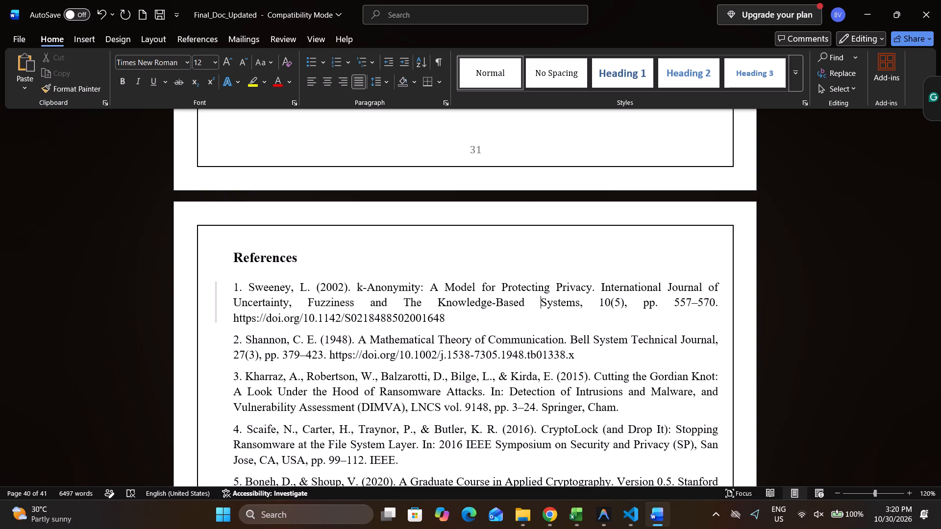
key("ctrl+s")
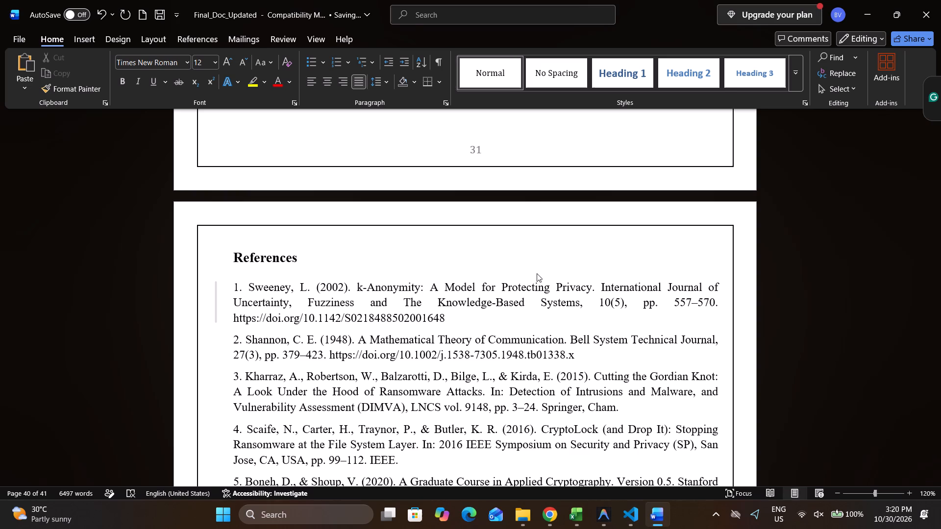
Check the DOI link of reference 1 by opening it in a new Chrome tab, and return to the Word document.
scroll(537, 273, "down", 3)
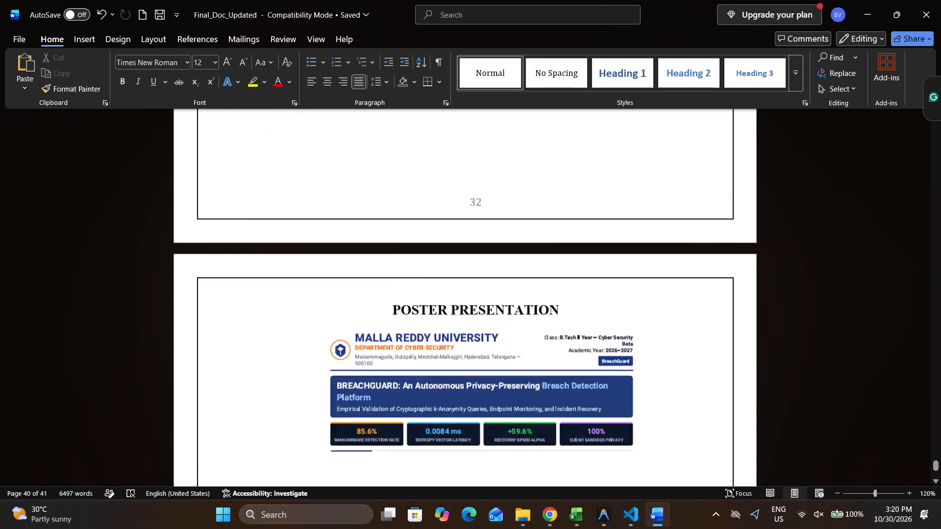
scroll(537, 273, "down", 2)
scroll(537, 273, "up", 3)
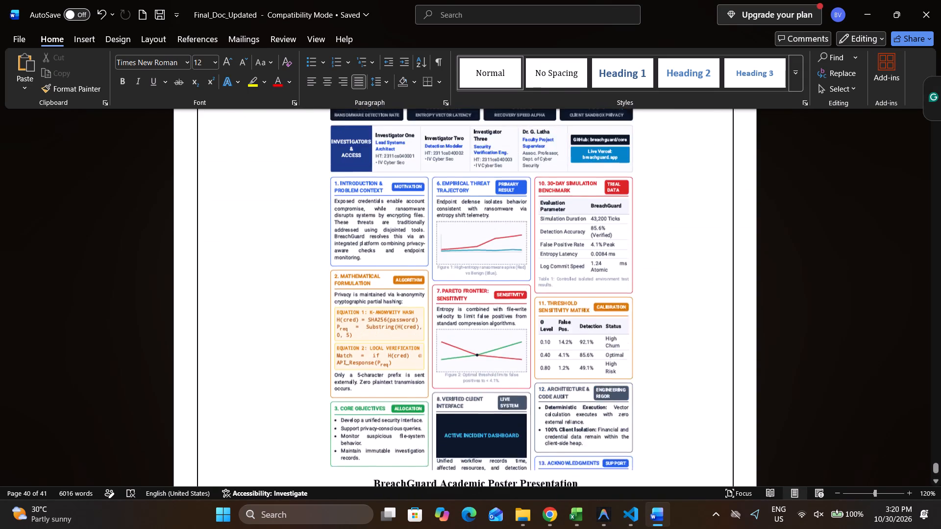
scroll(537, 273, "up", 2)
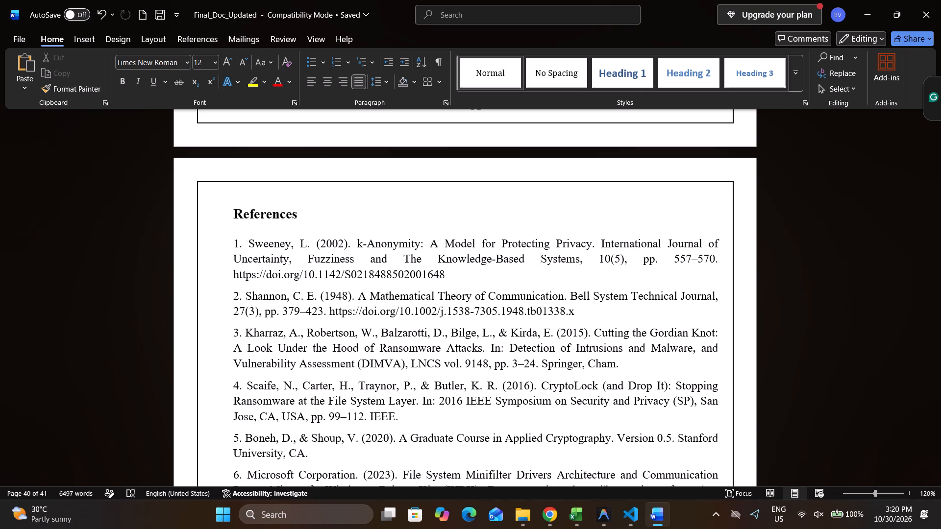
left_click_drag(459, 275, 442, 275)
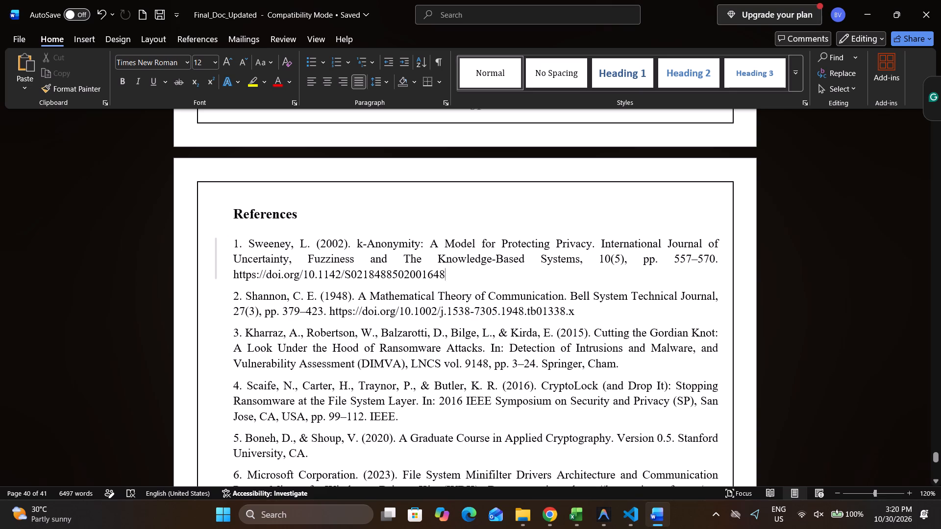
left_click_drag(442, 275, 203, 283)
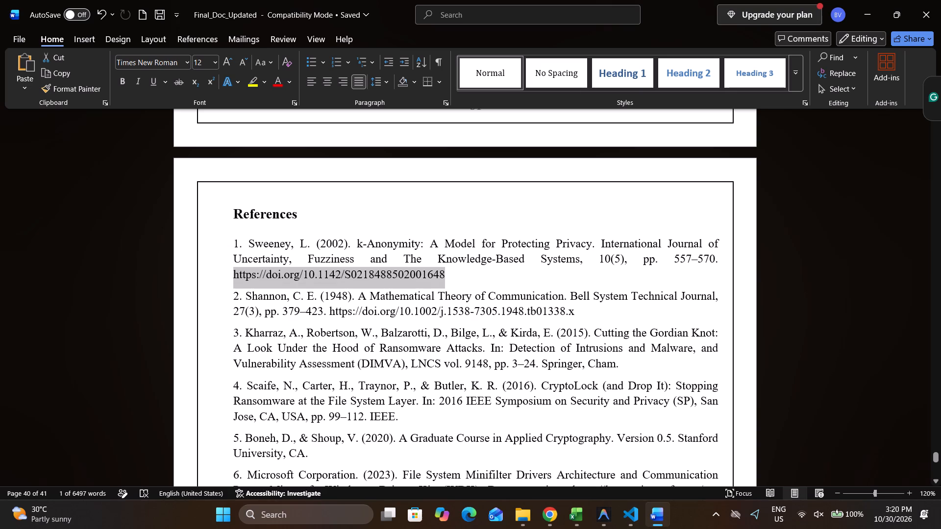
key("ctrl+c")
key("ctrl+c")
key("alt+Tab")
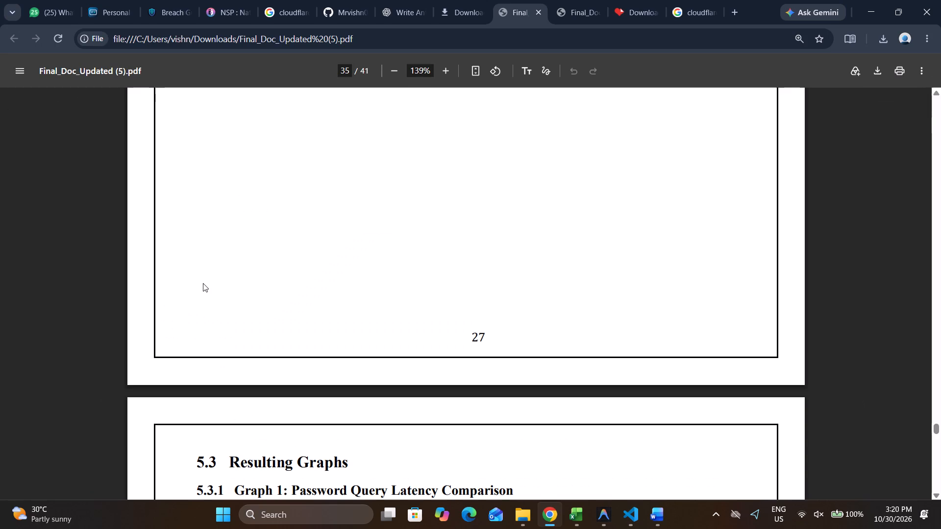
key("ctrl+t")
key("ctrl+v")
key("Return")
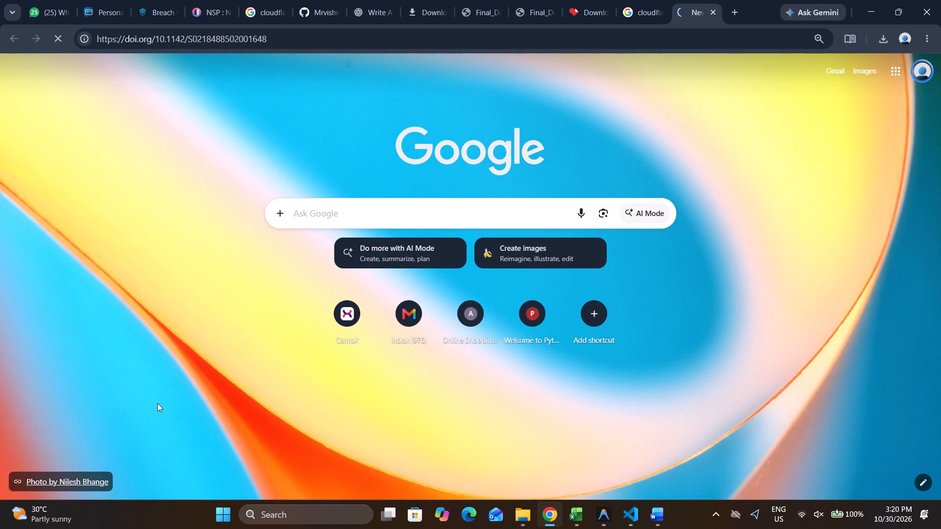
scroll(306, 277, "up", 1)
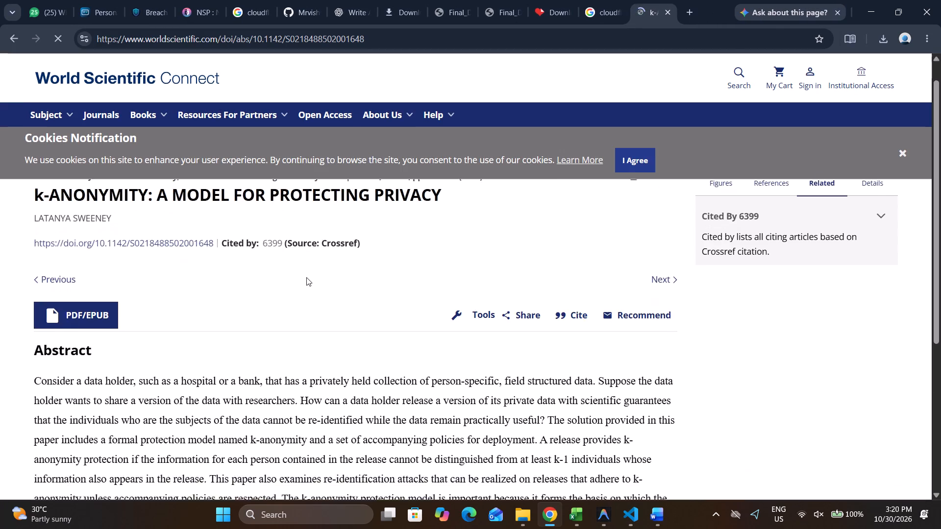
scroll(306, 277, "up", 1)
scroll(385, 178, "down", 1)
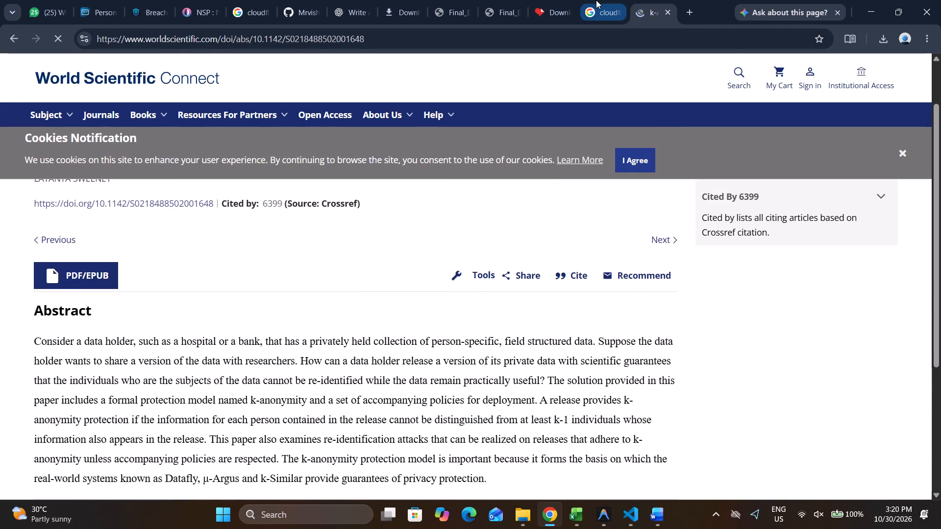
left_click(596, 0)
scroll(456, 203, "down", 1)
key("alt+Tab")
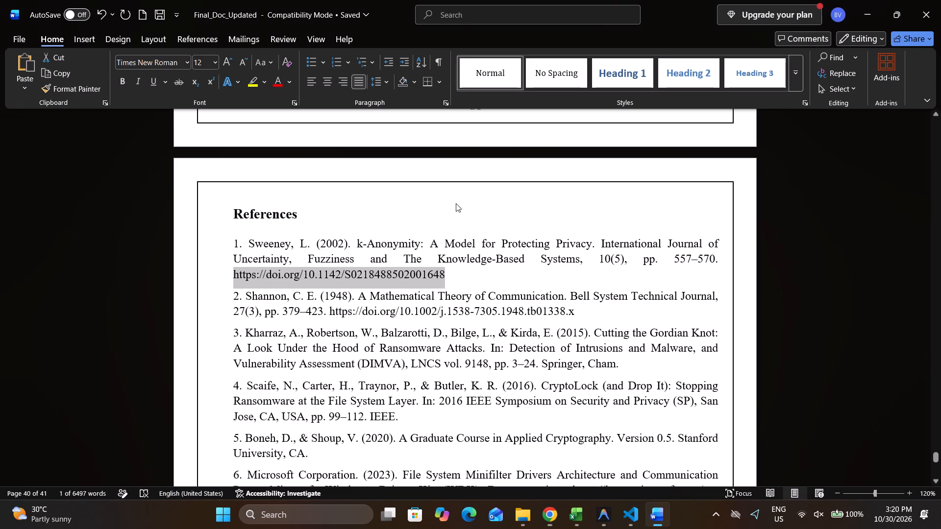
Review the References list, section 6.2 Future Scope and the section 5.4 complexity analysis, and save the document.
left_click(448, 251)
scroll(455, 308, "down", 1)
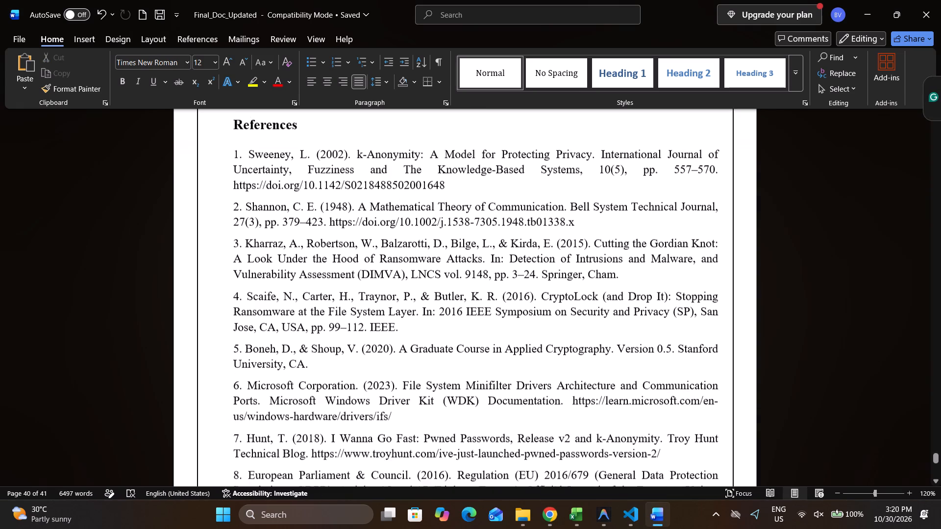
scroll(455, 308, "down", 1)
scroll(455, 308, "up", 1)
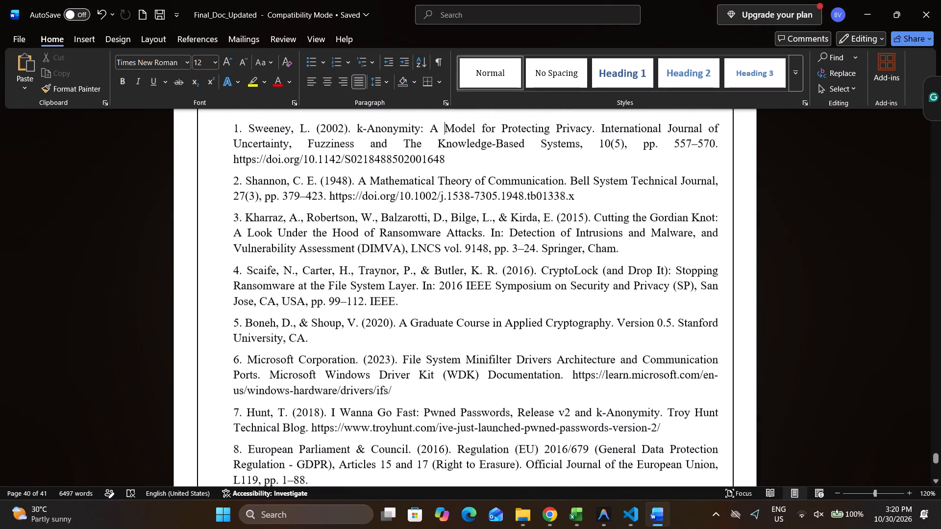
scroll(428, 284, "down", 4)
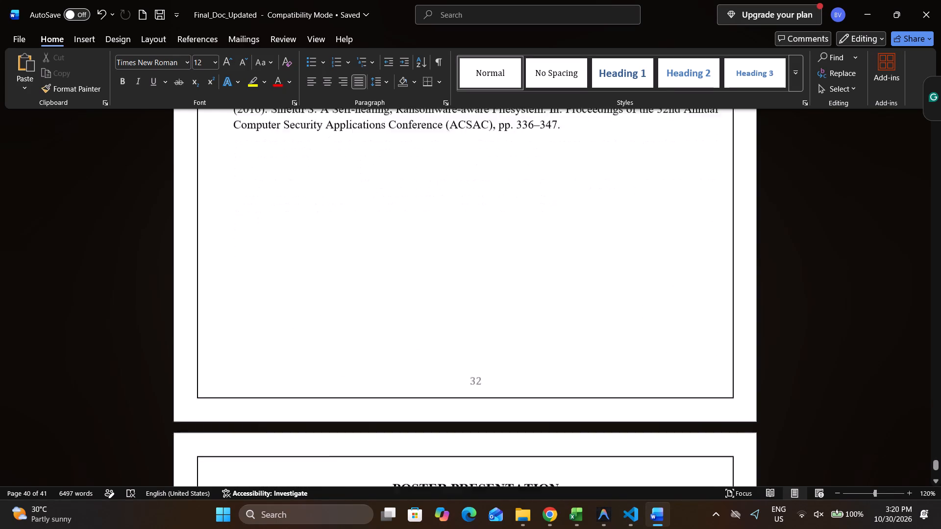
scroll(428, 284, "down", 1)
scroll(428, 284, "up", 2)
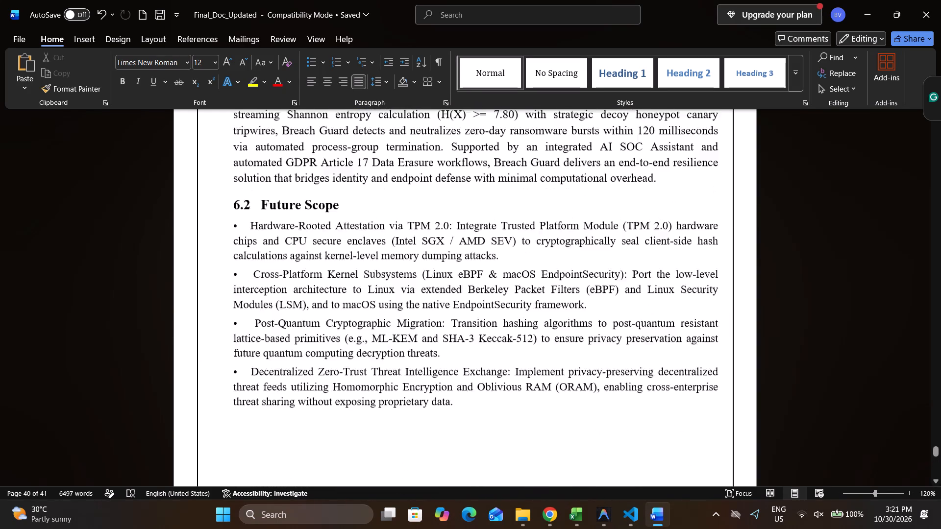
scroll(428, 284, "up", 1)
left_click(438, 273)
scroll(438, 273, "up", 1)
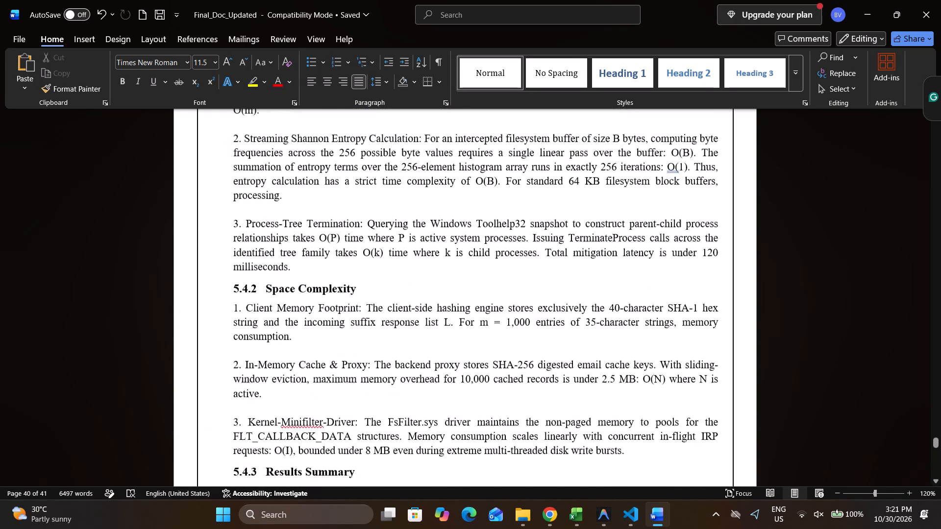
double_click(437, 269)
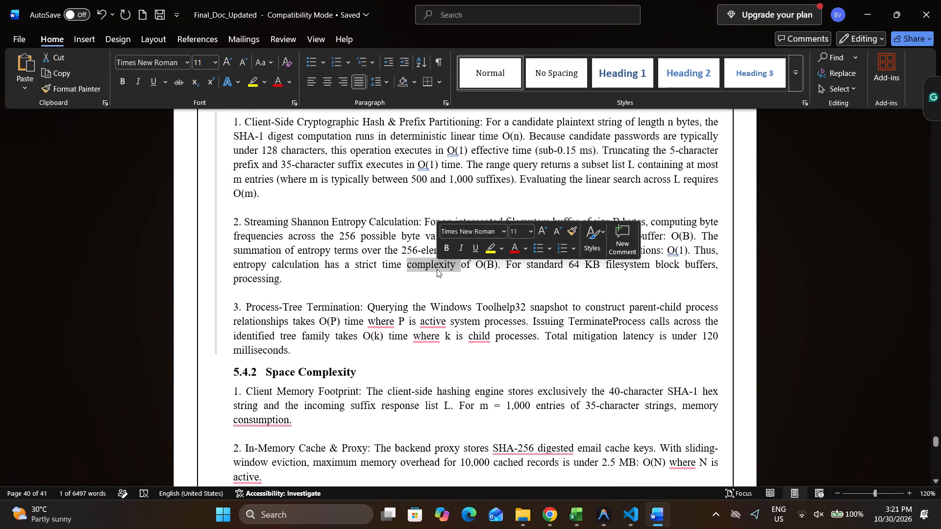
key("ctrl+s")
key("ctrl+s")
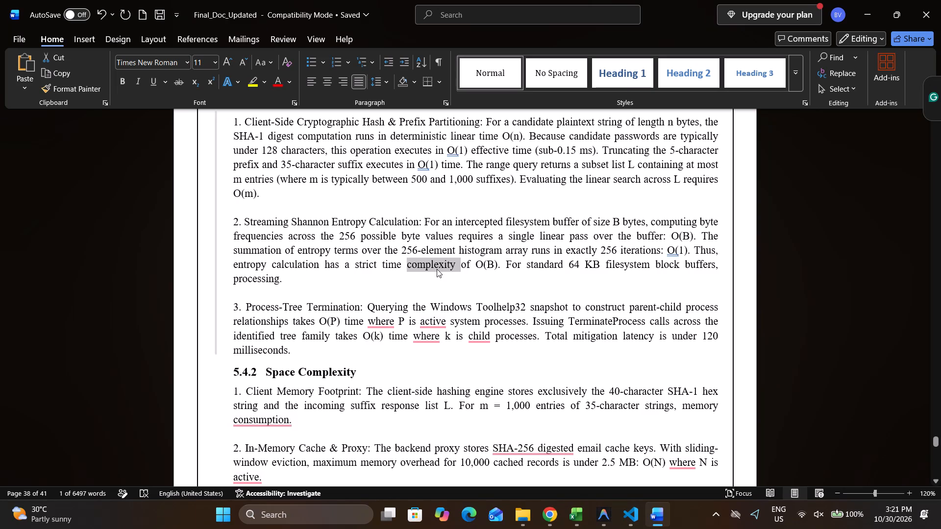
Apply ½ pt borders to all cells of Table 1: System Performance Metrics in section 5.2.1.
left_click(517, 202)
scroll(517, 202, "up", 2)
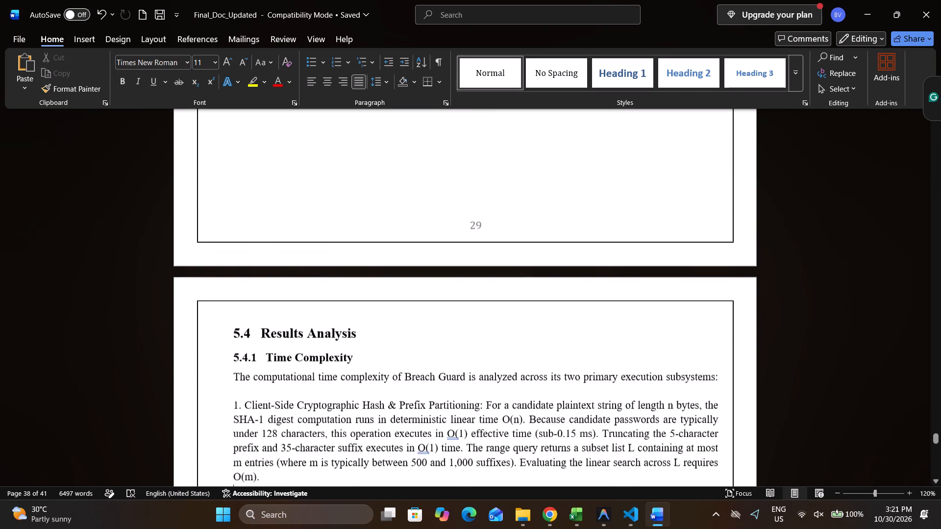
scroll(517, 202, "up", 3)
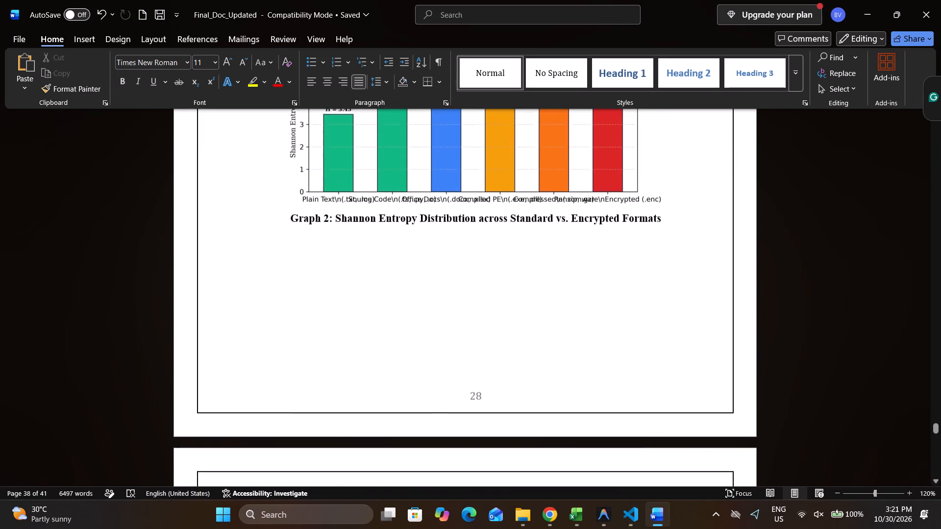
scroll(517, 202, "up", 2)
left_click(508, 228)
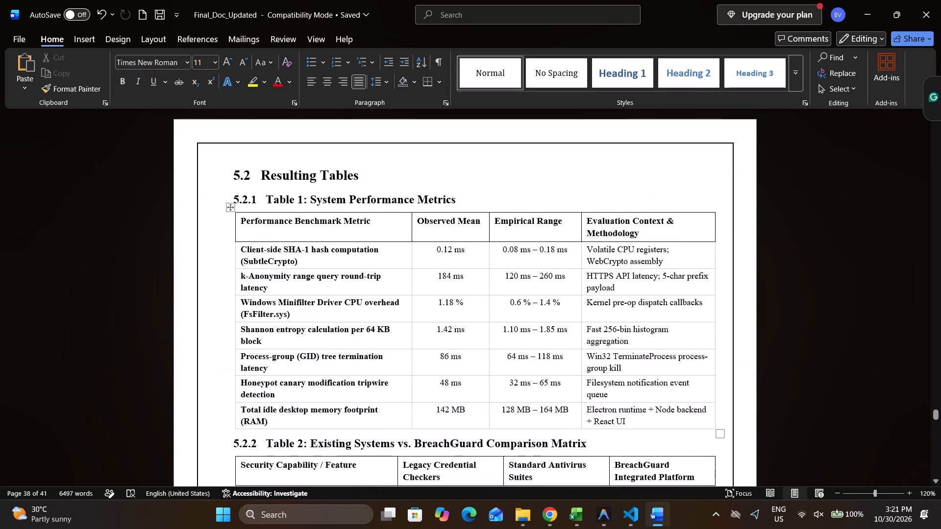
left_click(274, 256)
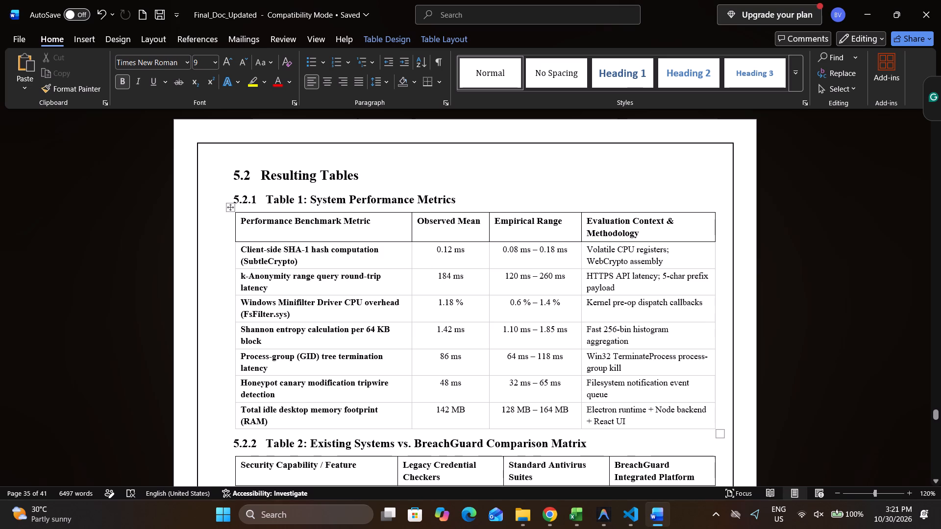
left_click_drag(252, 218, 643, 428)
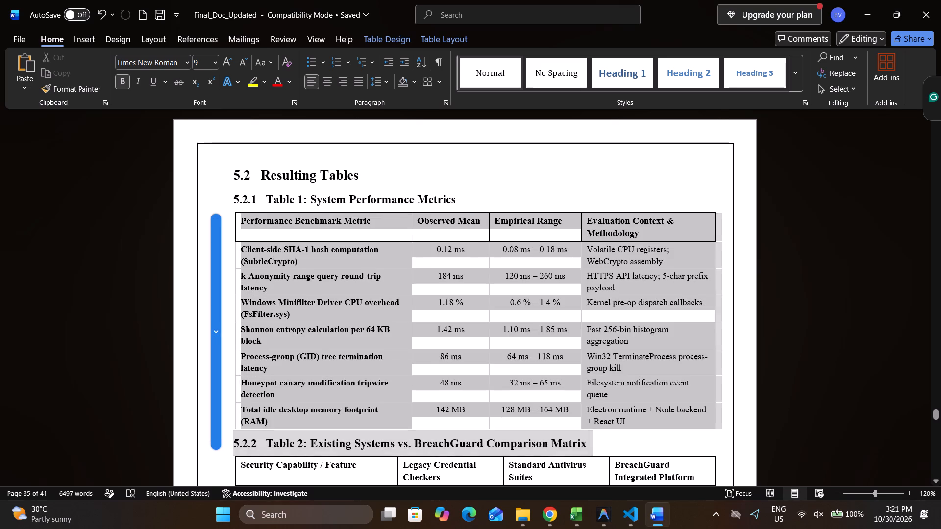
left_click_drag(643, 428, 654, 424)
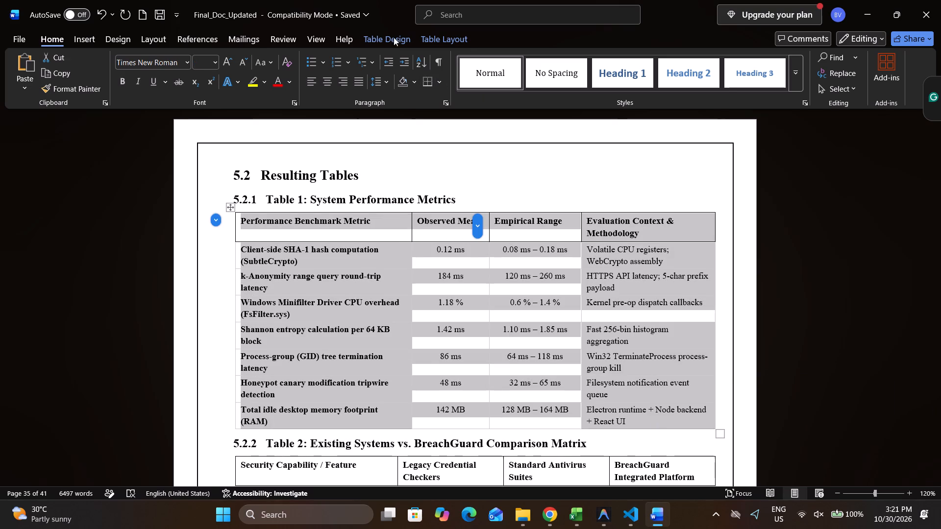
left_click(384, 33)
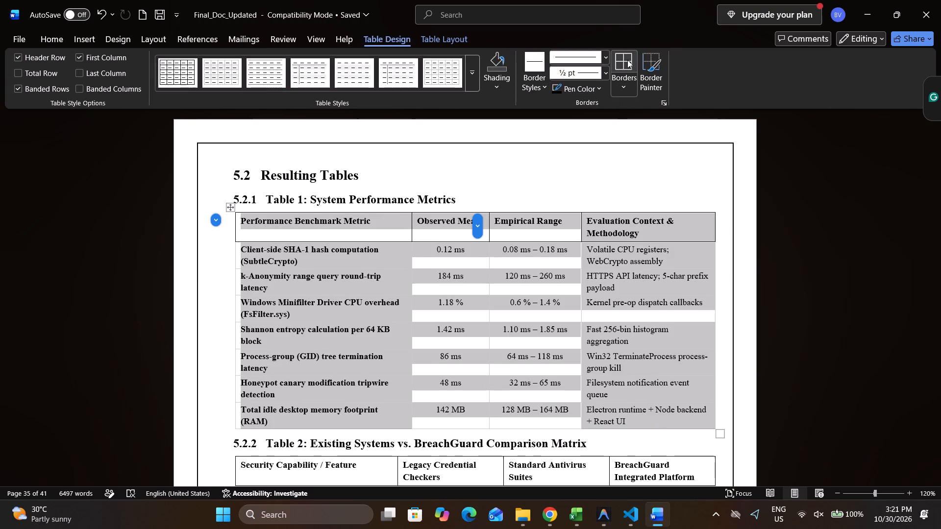
left_click(627, 60)
Apply ½ pt borders to all cells of Table 2: Existing Systems vs. BreachGuard Comparison Matrix.
scroll(537, 264, "down", 1)
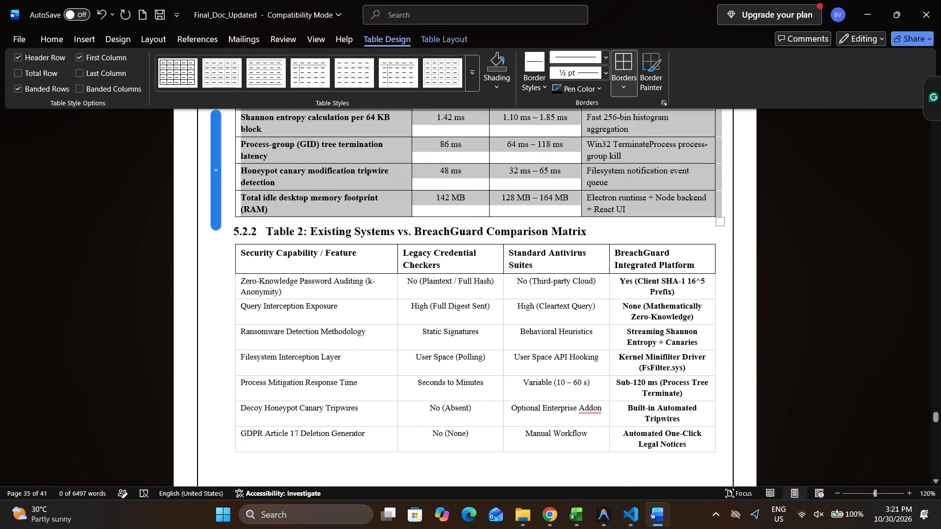
left_click_drag(243, 253, 596, 409)
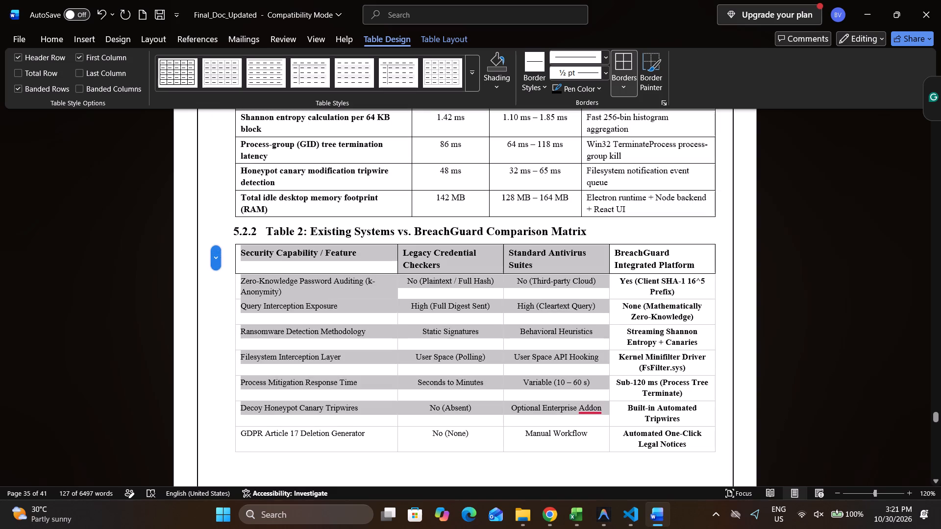
left_click_drag(596, 409, 633, 436)
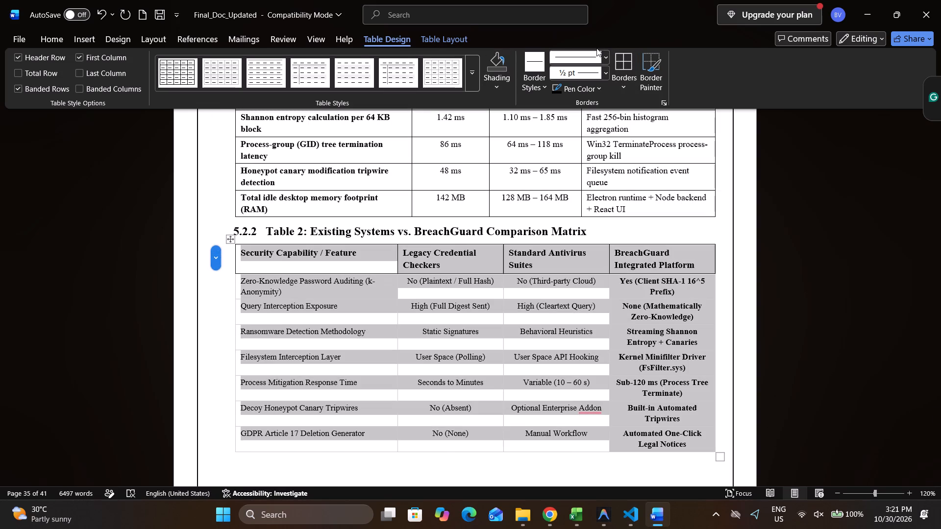
left_click(625, 58)
Look over the pages from the bordered tables through the graphs to section 5.4, and save the document.
scroll(536, 315, "down", 1)
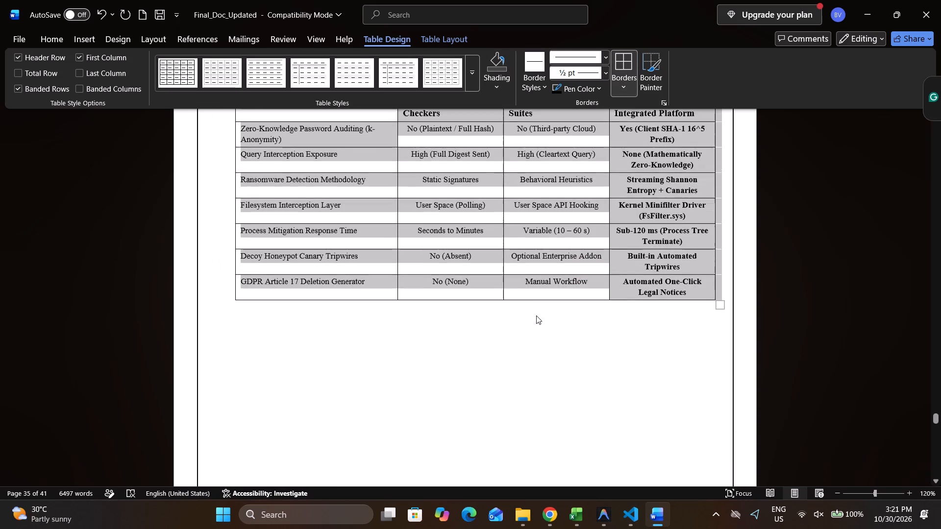
scroll(536, 315, "down", 4)
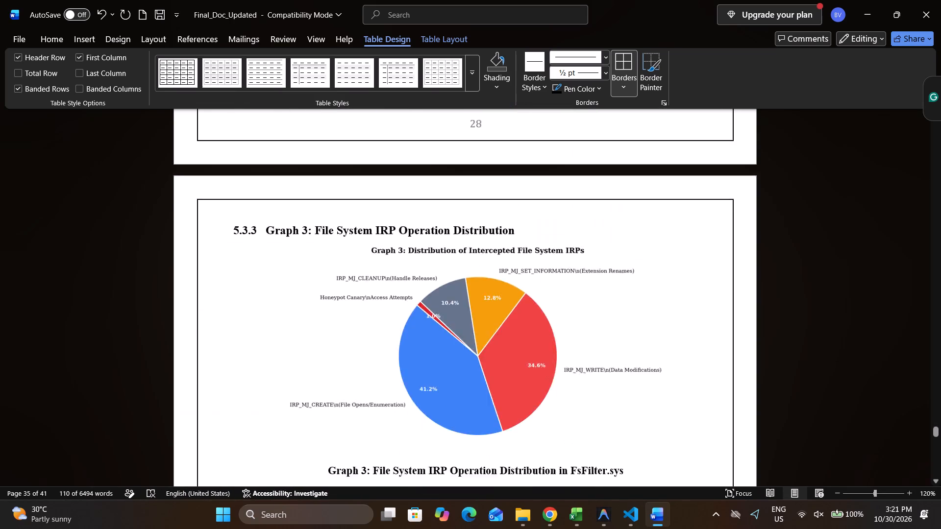
scroll(536, 315, "down", 2)
scroll(536, 315, "up", 2)
scroll(536, 315, "down", 2)
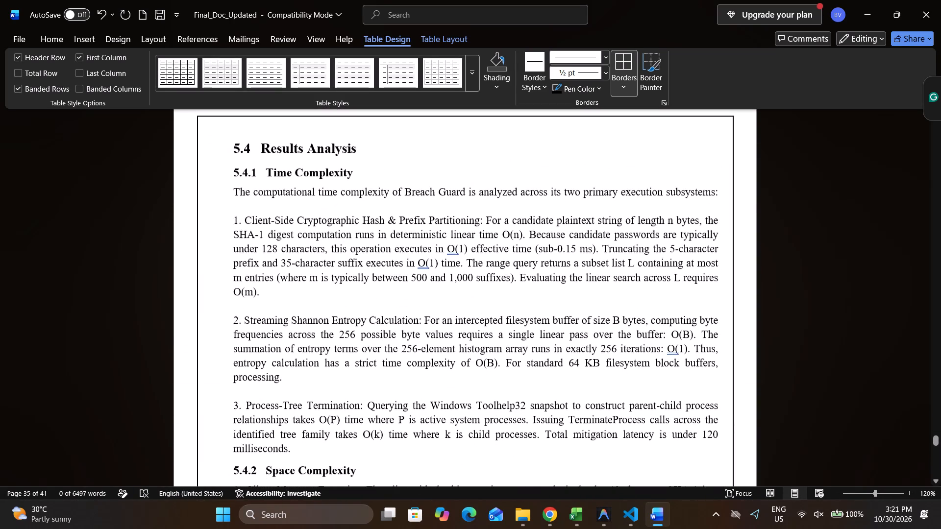
left_click(520, 305)
scroll(520, 305, "down", 1)
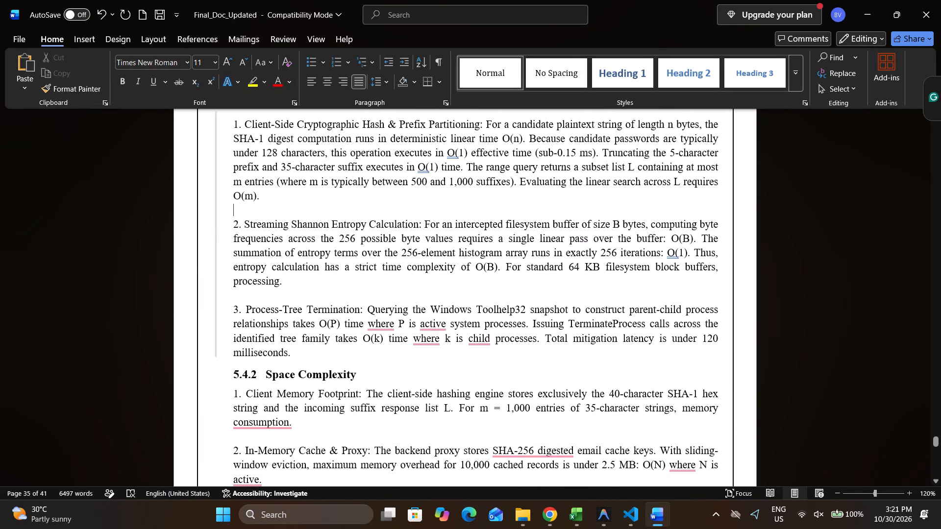
key("ctrl+s")
key("ctrl+s")
key("ctrl+s")
Examine section 5.4.3 Results Summary, section 6.2 Future Scope and the References page for text and layout.
scroll(520, 305, "down", 1)
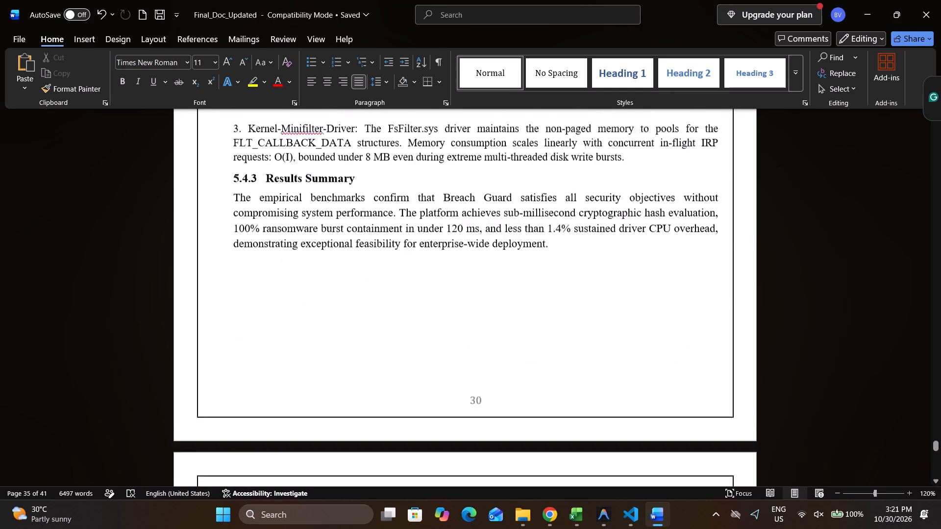
scroll(520, 305, "down", 4)
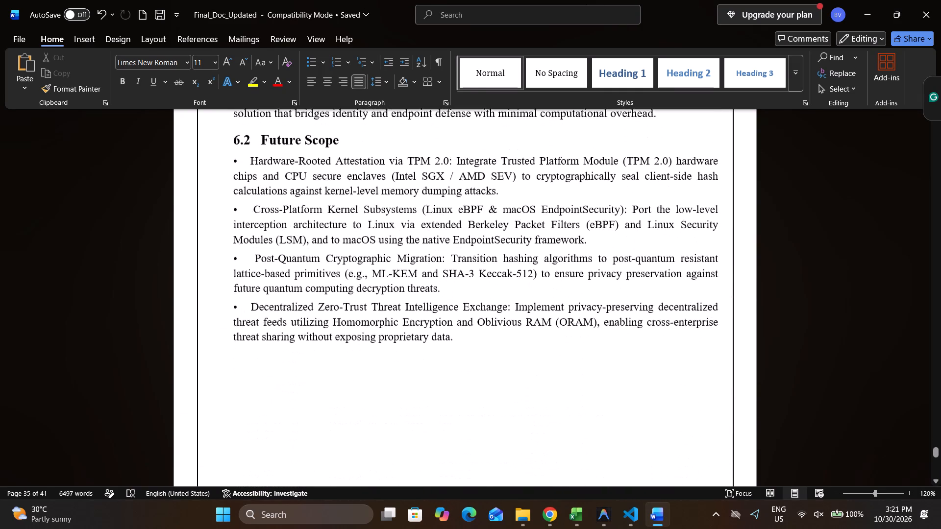
scroll(520, 305, "down", 1)
scroll(520, 305, "up", 2)
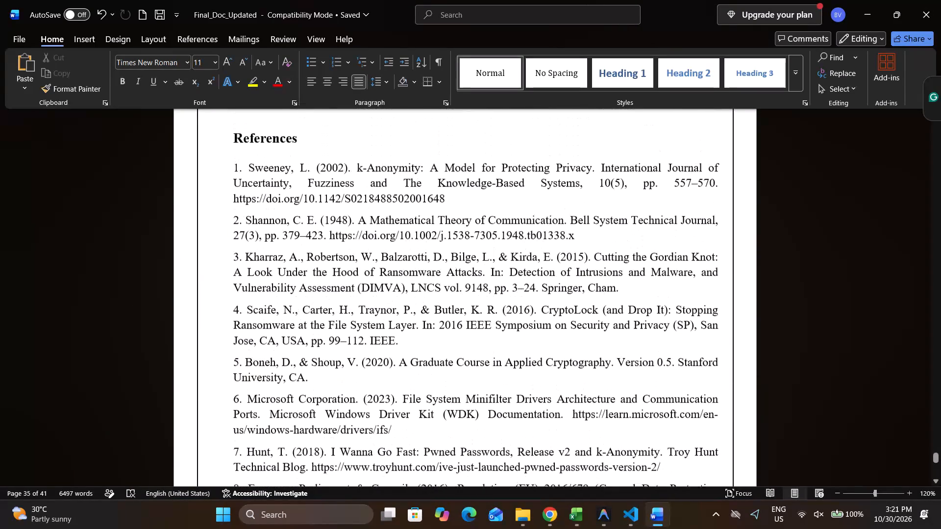
scroll(520, 305, "up", 2)
scroll(502, 313, "down", 1)
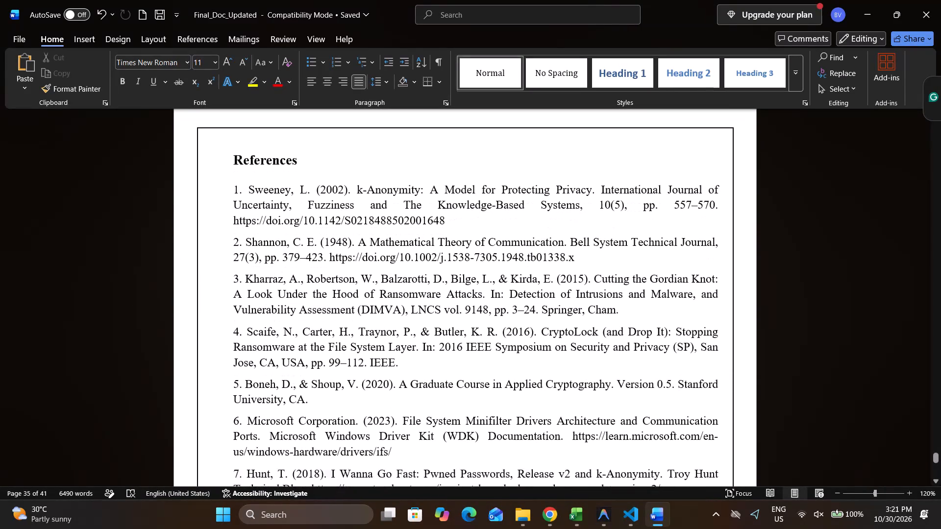
Examine the word spacing in the second line of reference 1, from "Knowledge-Based" through to the page numbers.
scroll(502, 313, "down", 1)
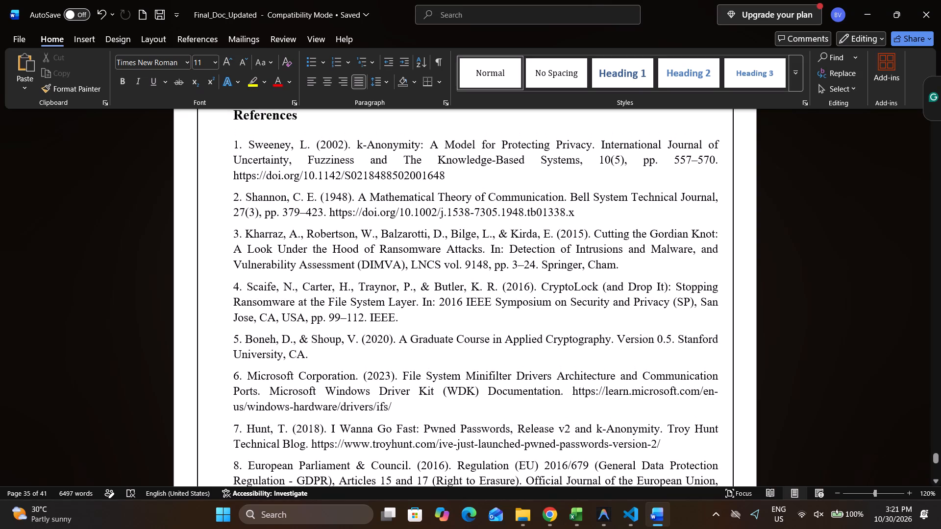
left_click(535, 157)
key("Left")
key("Right")
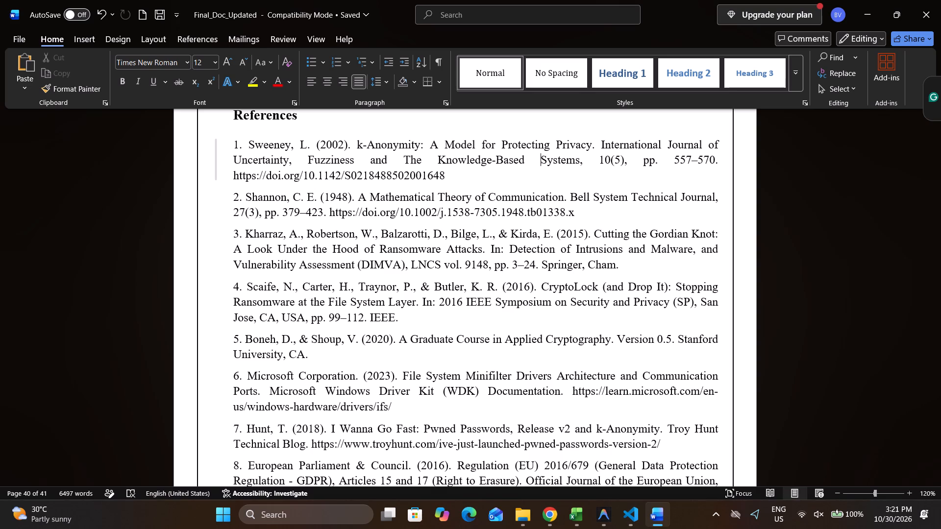
key("Right")
key("Right")
key("Right")
key("Right")
key("Right")
key("Right")
key("Right")
key("Right")
key("Right")
key("Right")
key("Right")
key("Right")
key("Right")
key("Right")
key("Right")
key("Right")
key("Right")
key("Right")
key("Right")
key("Right")
key("Right")
key("Right")
key("Right")
key("Right")
key("Left")
key("Left")
key("Left")
key("Left")
key("Left")
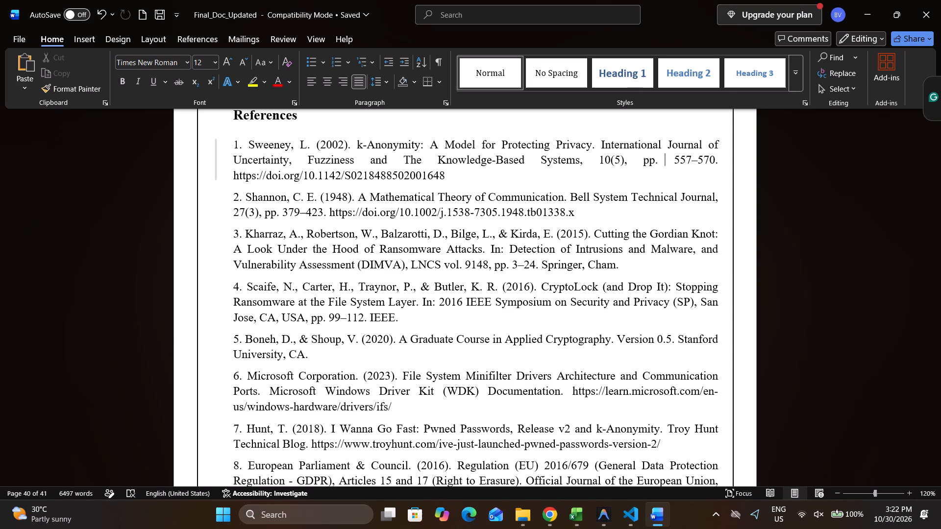
key("Left")
key("Right")
Save the report, go back to the title page, and save the document again.
key("ctrl+s")
key("ctrl+s")
key("ctrl+s")
scroll(535, 157, "down", 5)
scroll(540, 200, "down", 3)
scroll(540, 200, "up", 8)
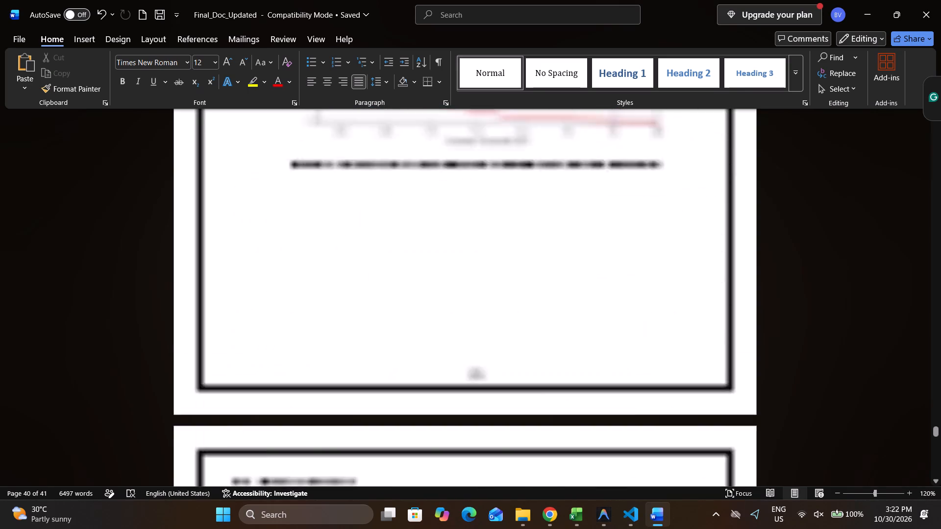
scroll(540, 200, "up", 14)
left_click(521, 296)
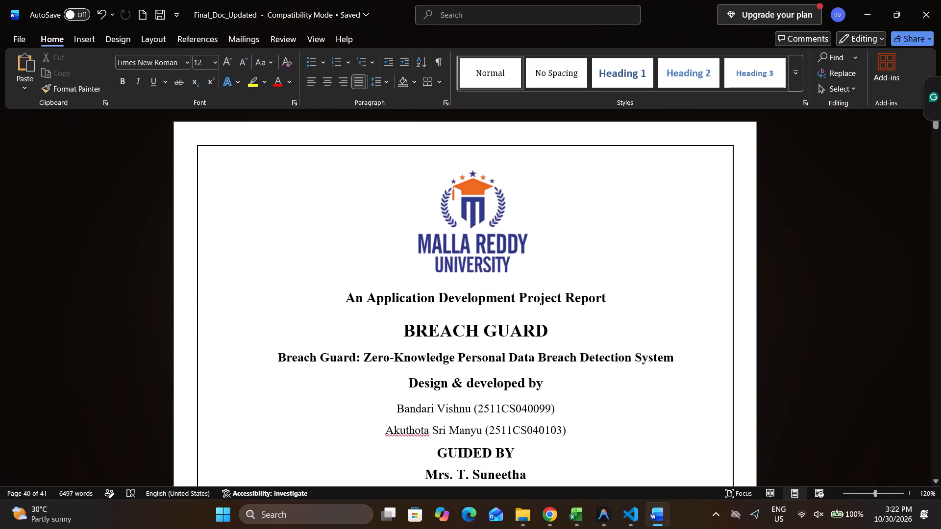
scroll(518, 303, "down", 1)
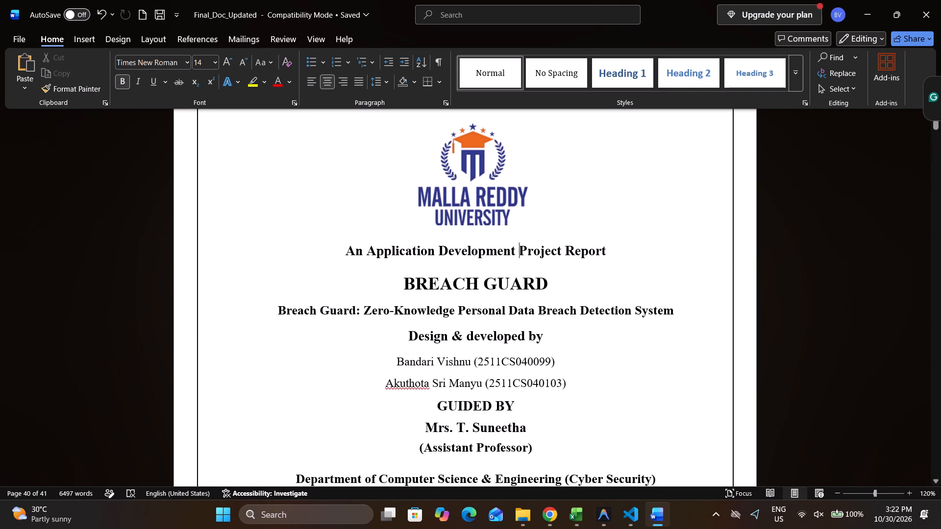
key("ctrl+s")
key("ctrl+s")
key("ctrl+s")
key("ctrl+s")
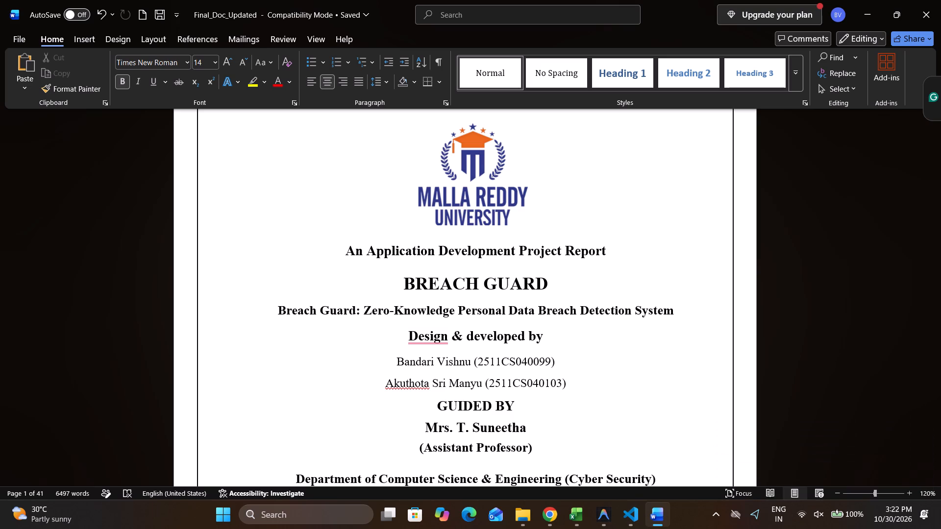
key("ctrl+s")
key("ctrl+s")
Switch to the Antigravity IDE window with the "Final doc edit" project.
key("alt+Tab")
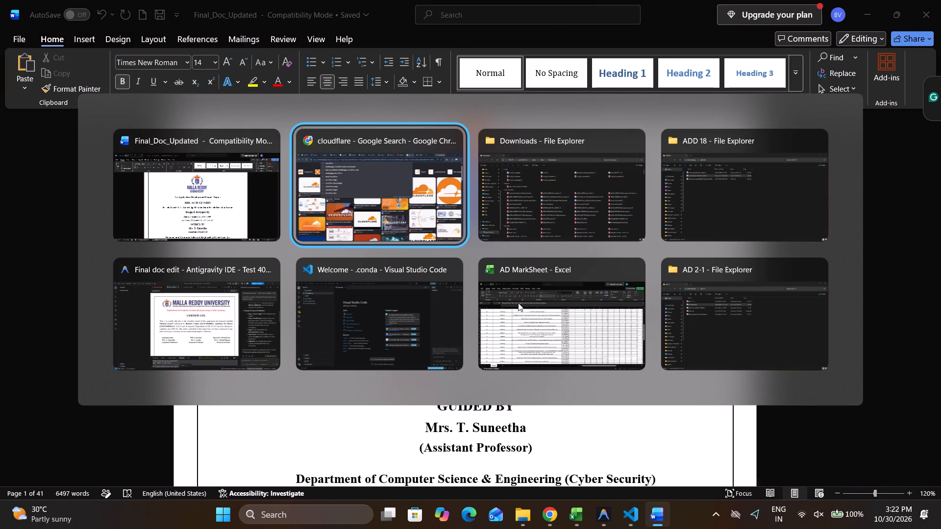
key("alt+Tab")
key("alt+Tab")
key("alt+Tab")
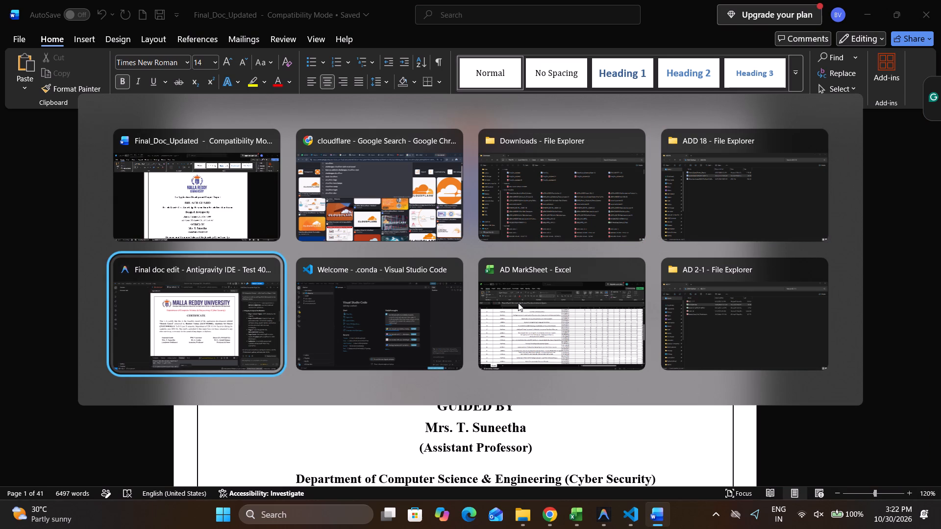
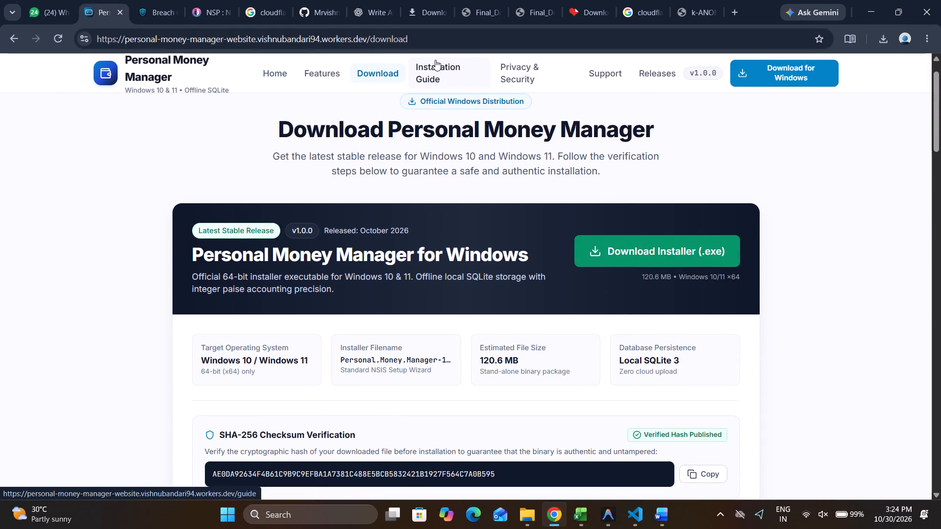
Examine the Installation Guide and the Privacy & Security page of the Personal Money Manager website.
scroll(481, 191, "down", 1)
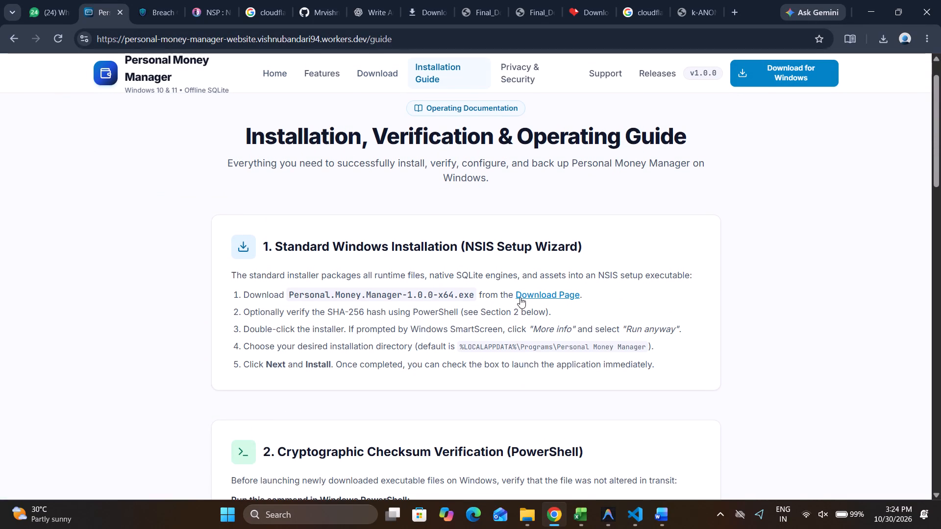
scroll(545, 292, "down", 1)
scroll(545, 292, "up", 1)
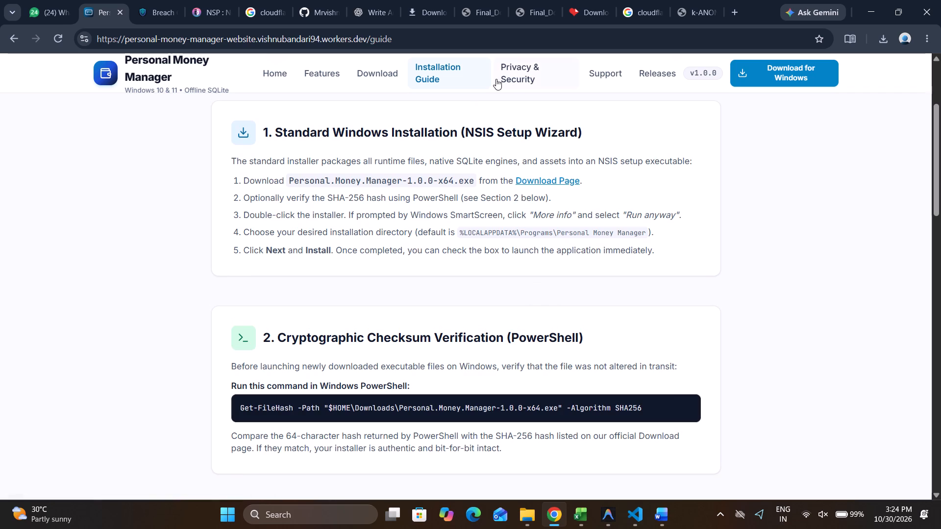
left_click(496, 79)
scroll(439, 212, "down", 2)
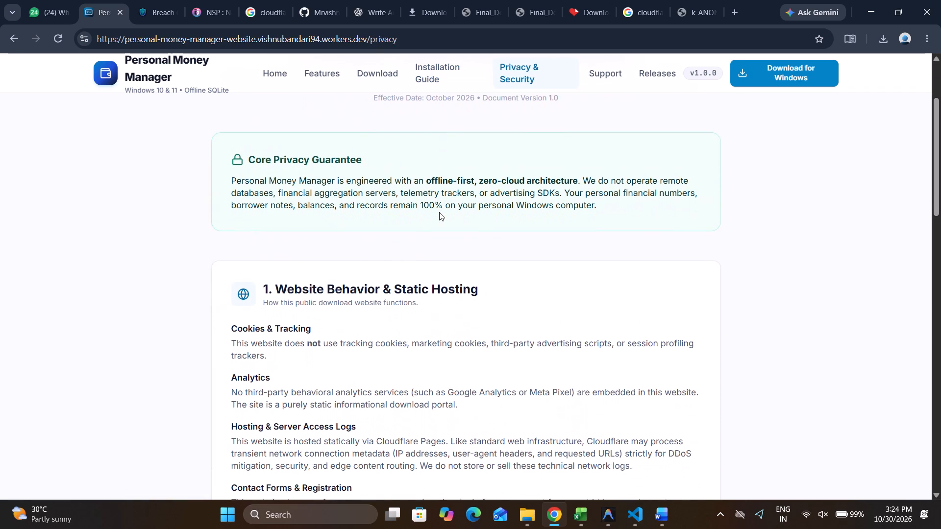
scroll(439, 212, "down", 1)
scroll(439, 212, "up", 1)
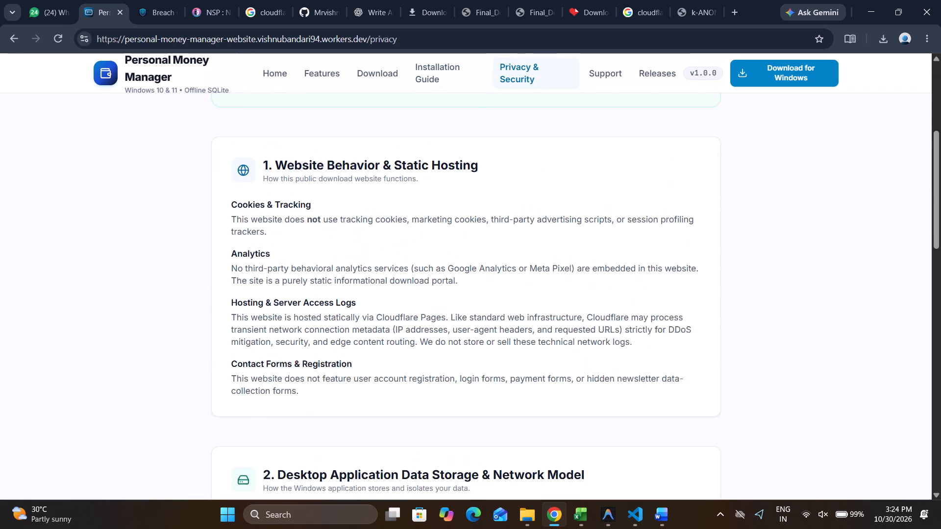
scroll(439, 212, "up", 3)
scroll(465, 97, "up", 1)
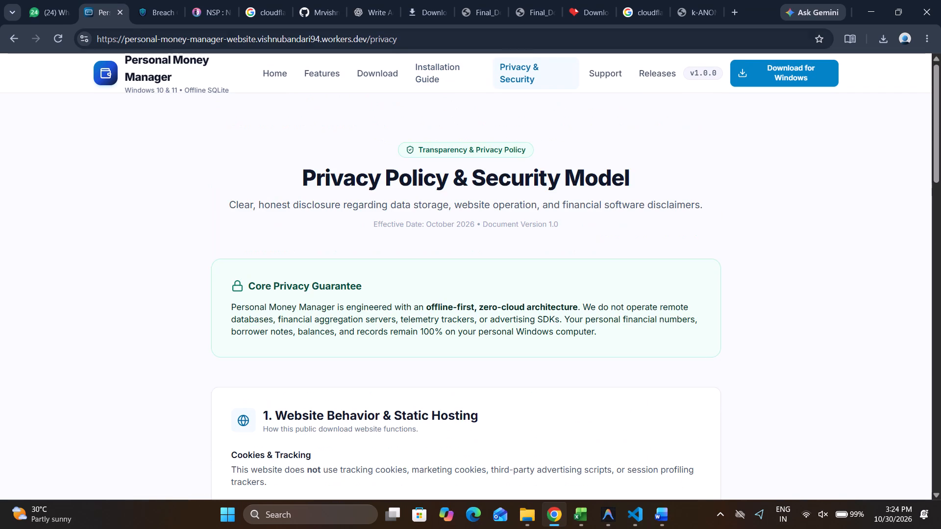
Examine the website's Support and Releases pages, including the Version 1.0.0 notes and the SHA-256 checksum under Distribution Artifact Details.
left_click(613, 74)
left_click(649, 80)
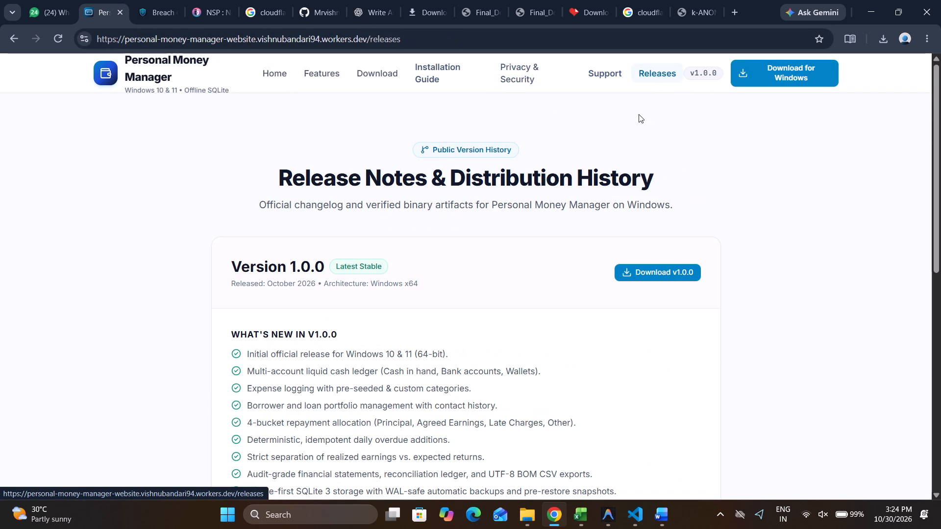
left_click(706, 74)
scroll(682, 200, "down", 1)
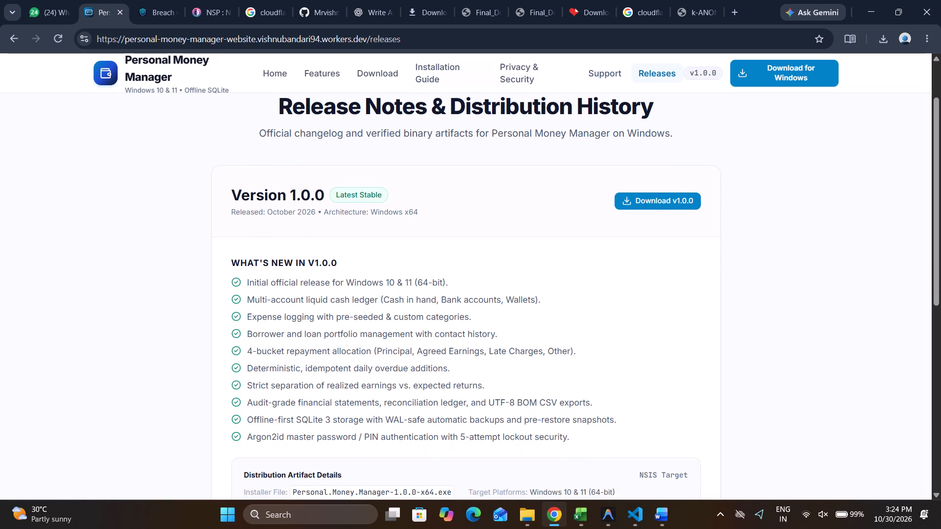
scroll(300, 215, "down", 2)
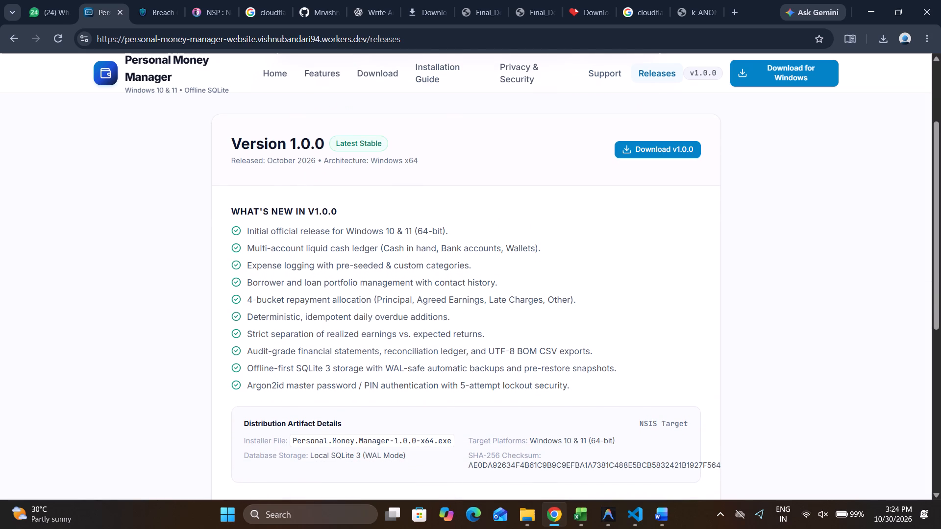
scroll(300, 215, "down", 3)
left_click_drag(469, 359, 530, 361)
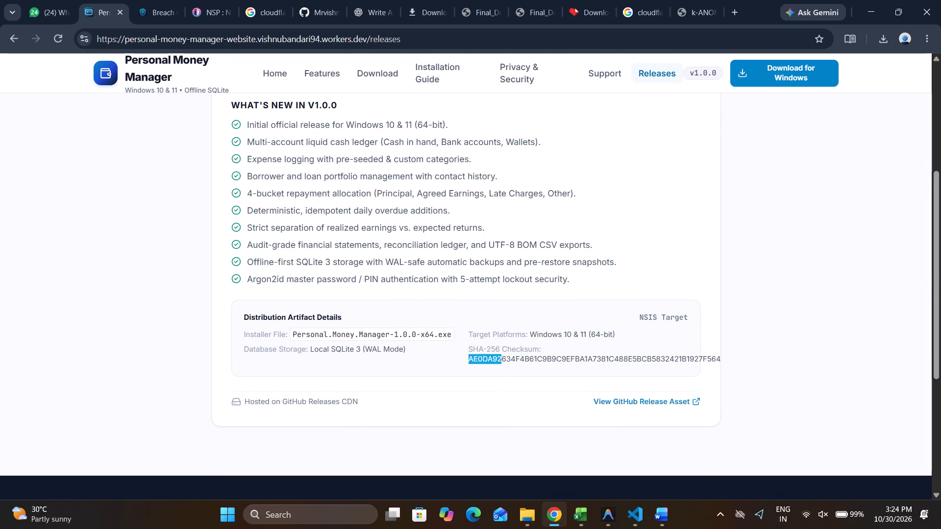
left_click_drag(530, 361, 704, 434)
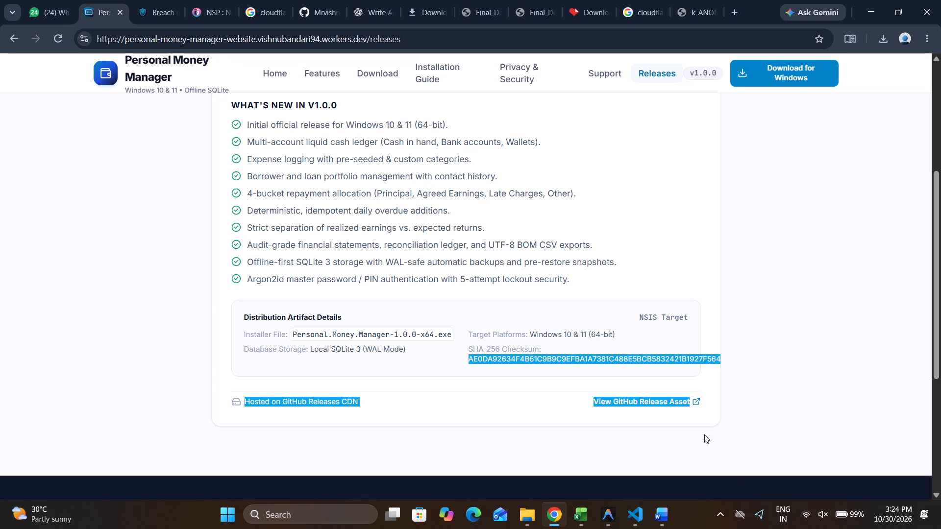
left_click_drag(704, 434, 523, 362)
left_click(614, 386)
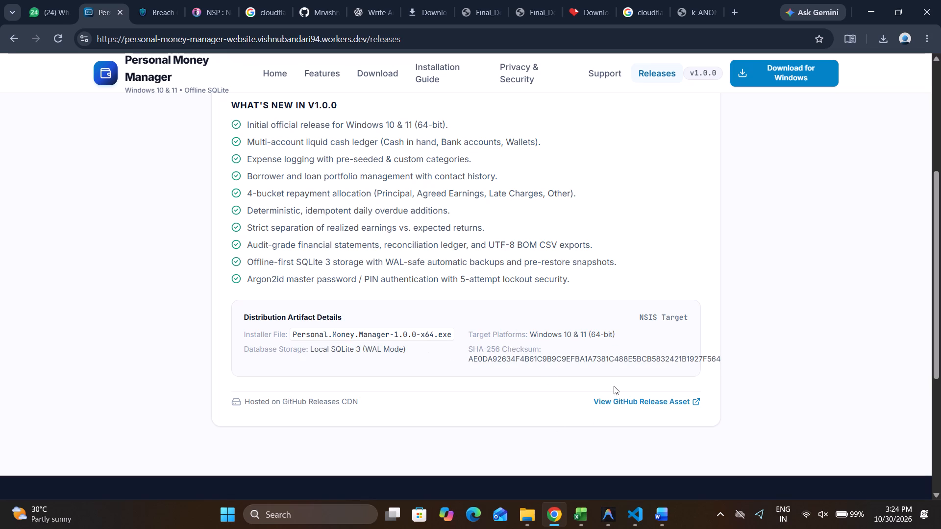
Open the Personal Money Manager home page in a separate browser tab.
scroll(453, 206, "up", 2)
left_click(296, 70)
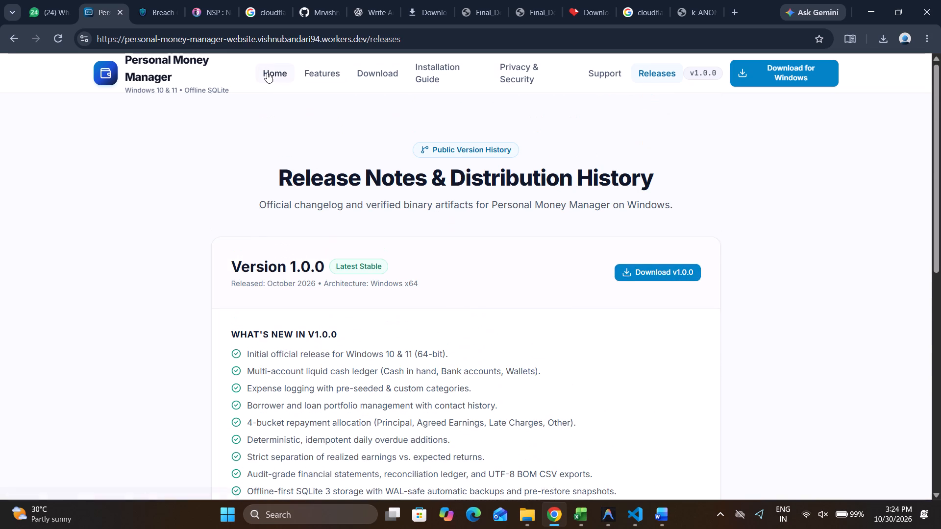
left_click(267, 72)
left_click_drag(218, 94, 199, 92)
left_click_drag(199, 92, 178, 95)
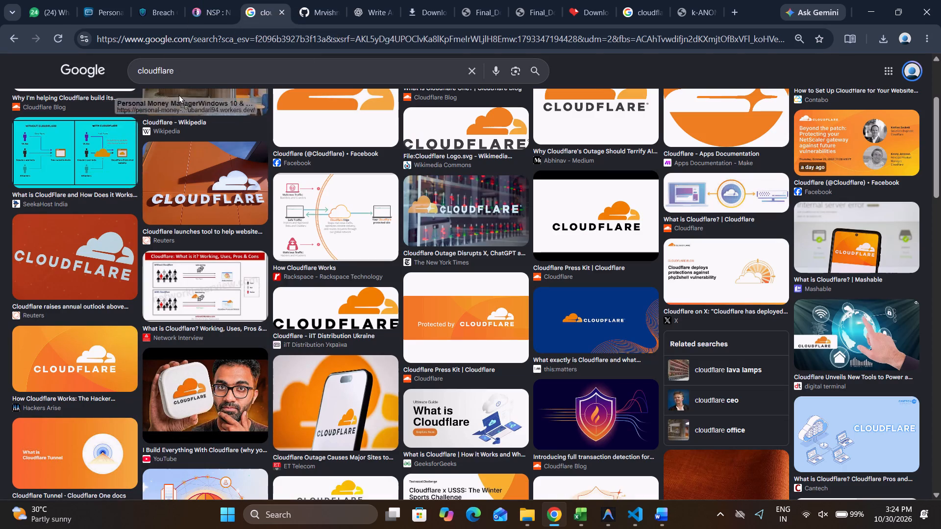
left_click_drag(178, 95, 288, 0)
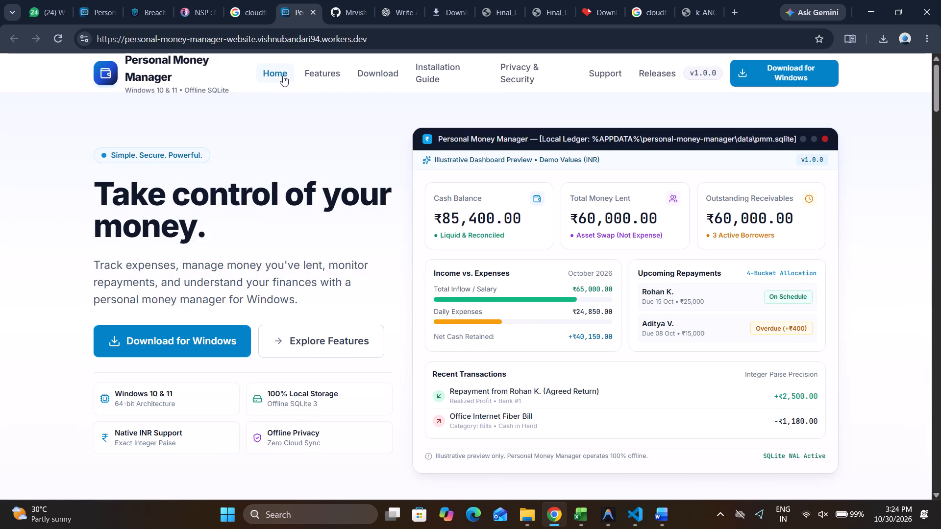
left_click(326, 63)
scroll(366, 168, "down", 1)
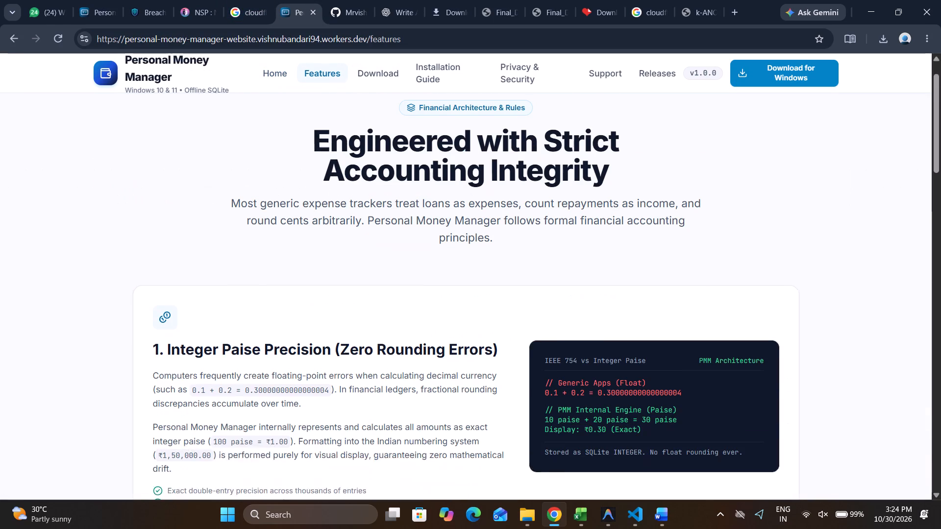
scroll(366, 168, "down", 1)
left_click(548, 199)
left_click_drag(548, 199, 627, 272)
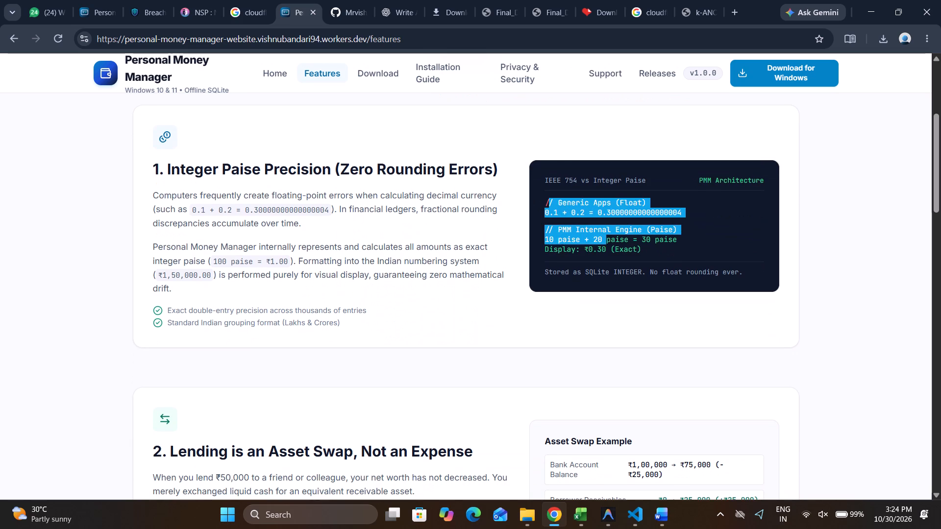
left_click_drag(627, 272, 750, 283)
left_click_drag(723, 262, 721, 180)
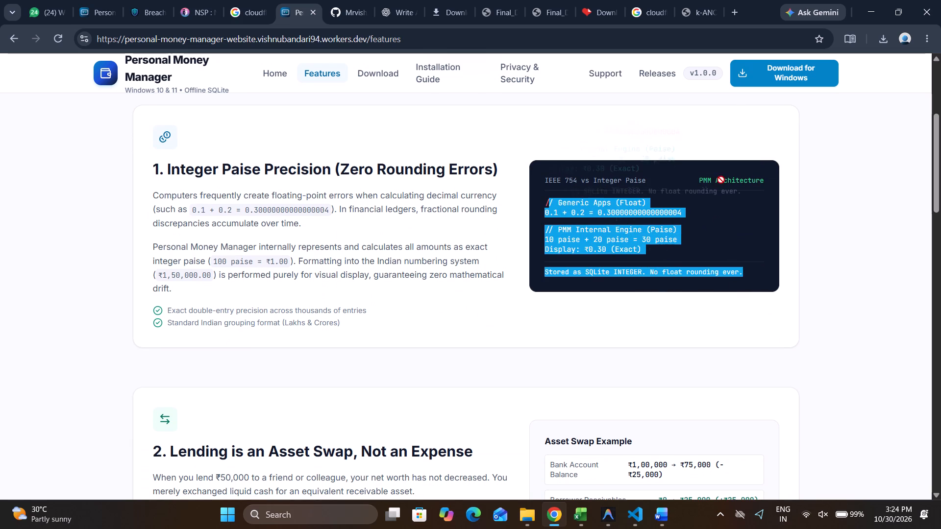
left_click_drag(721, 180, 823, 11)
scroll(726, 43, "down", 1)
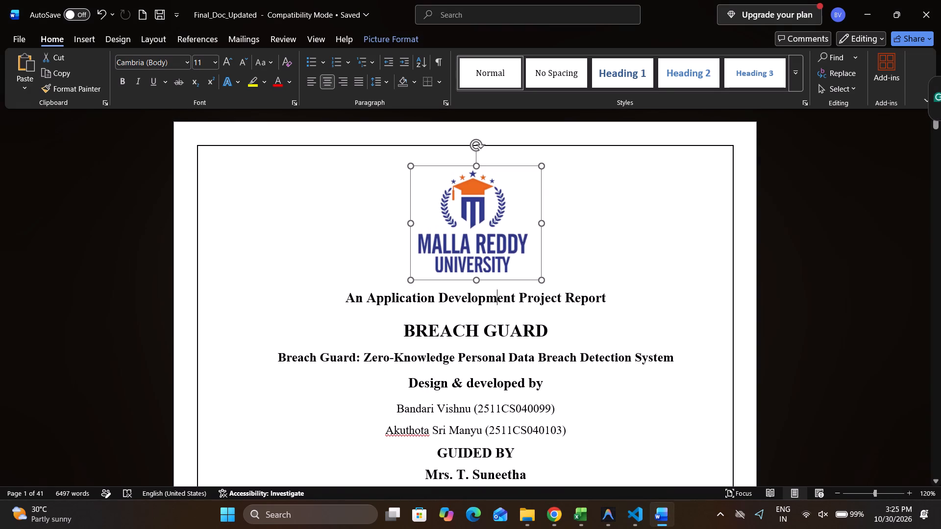
key("ctrl+s")
key("ctrl+s")
Look through the report's front matter, checking the certificate, acknowledgements and abstract pages.
scroll(493, 318, "down", 6)
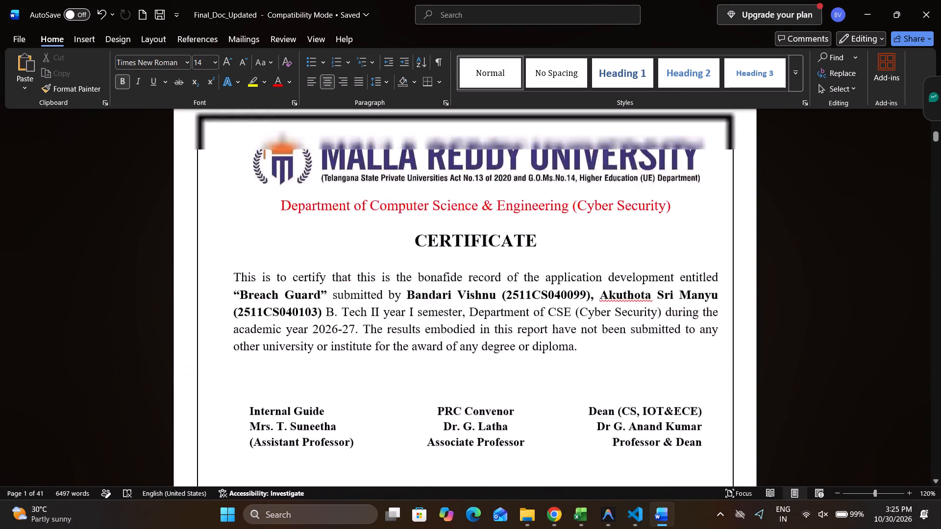
scroll(493, 318, "down", 7)
scroll(493, 318, "up", 2)
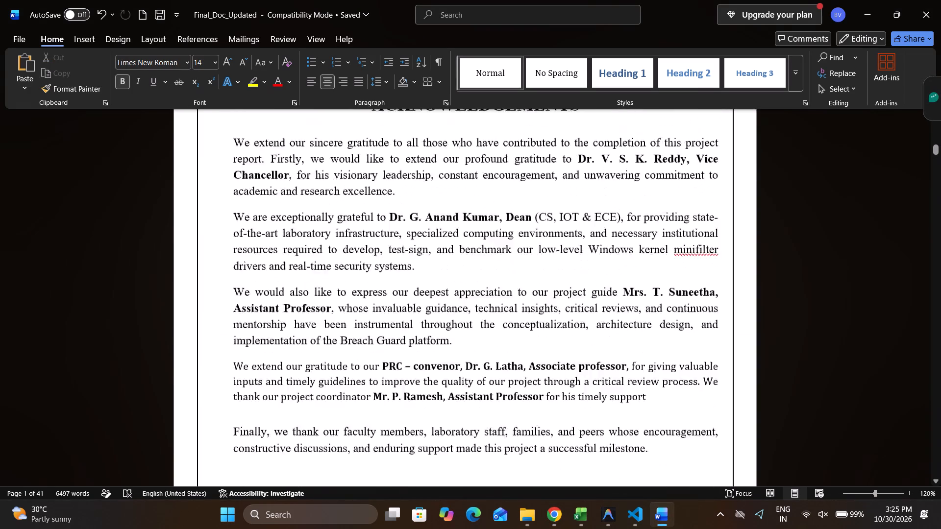
scroll(493, 318, "up", 1)
scroll(493, 318, "down", 2)
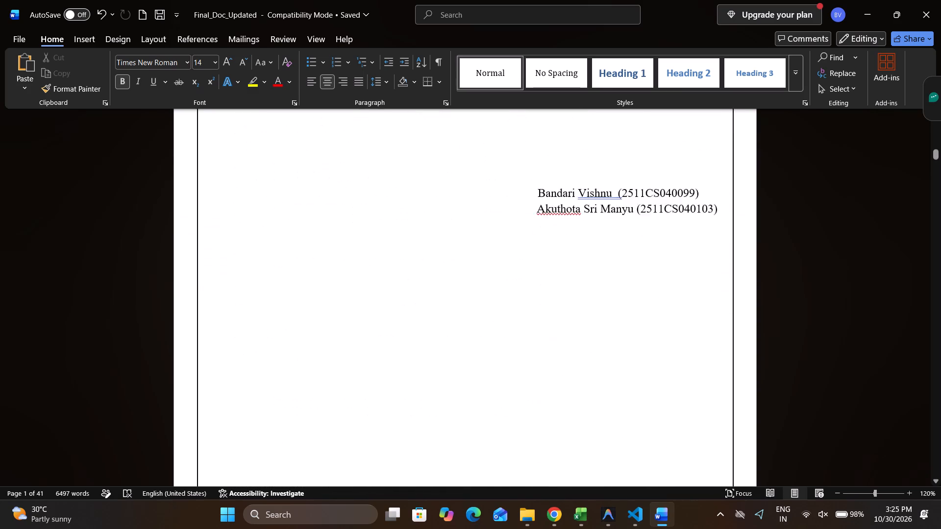
scroll(493, 318, "down", 3)
Save the report from the abstract page.
left_click(427, 274)
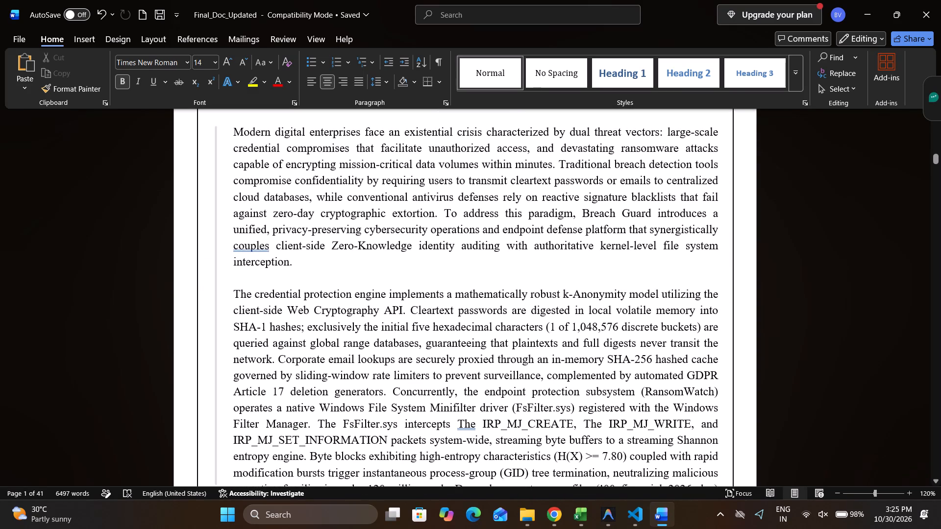
key("ctrl+s")
Examine the table of contents and the lists of results and resultant tables against the first chapter pages.
scroll(427, 274, "down", 4)
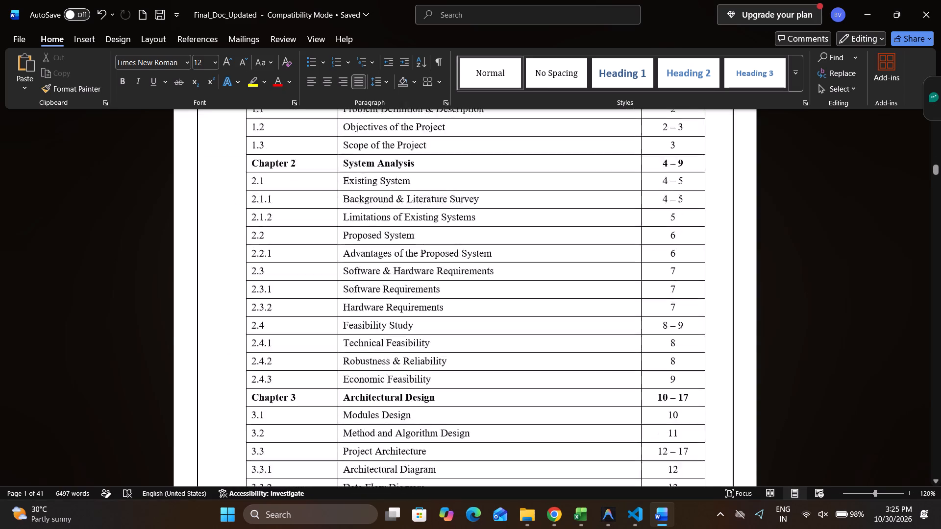
scroll(427, 274, "down", 3)
scroll(427, 274, "up", 2)
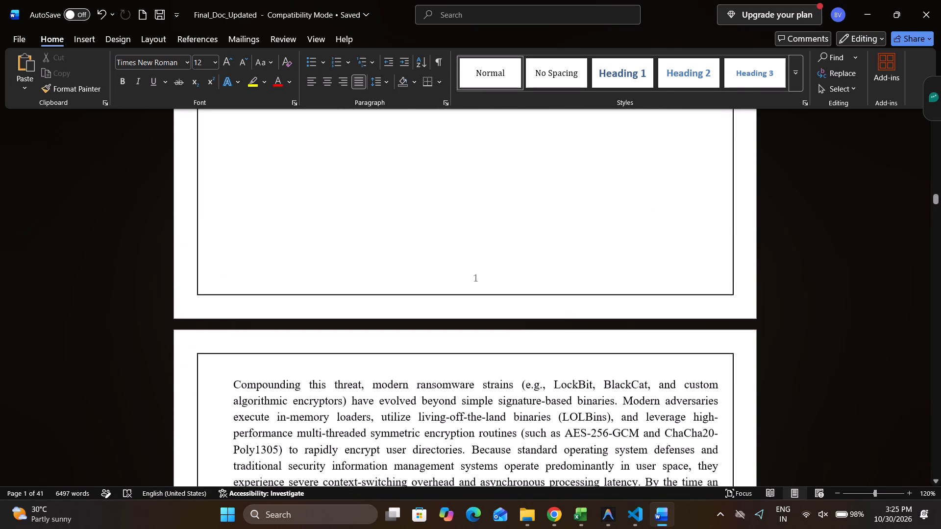
scroll(427, 274, "up", 3)
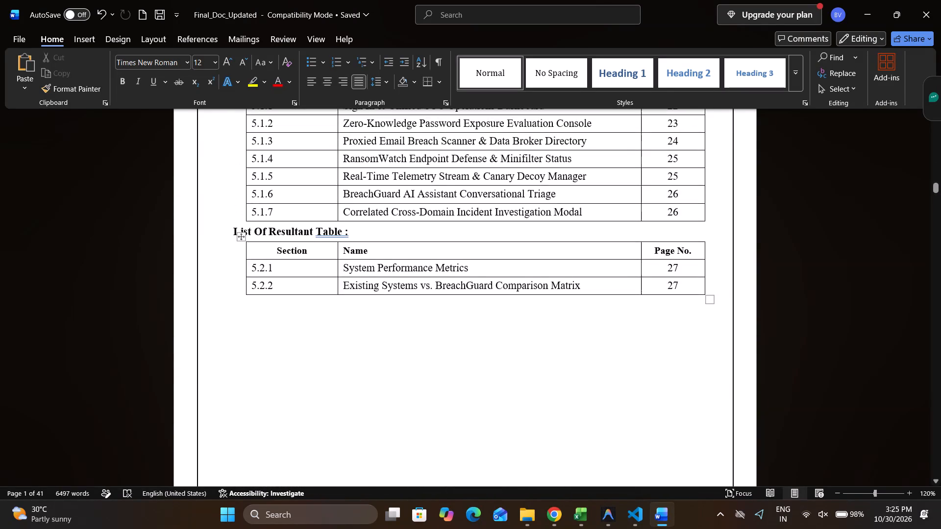
scroll(427, 274, "up", 1)
scroll(427, 274, "down", 11)
scroll(427, 274, "up", 1)
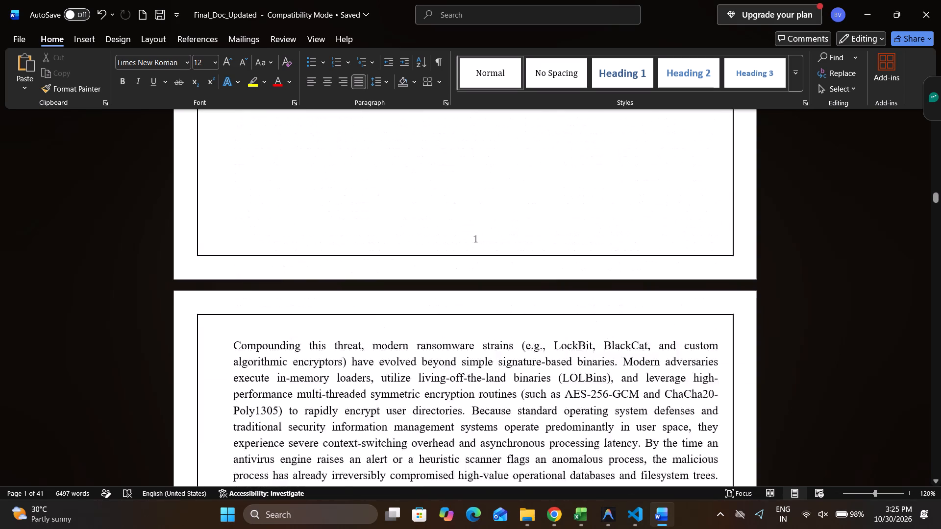
Proofread the Chapter 1 objectives and scope and the Chapter 2 literature survey pages.
scroll(427, 274, "down", 4)
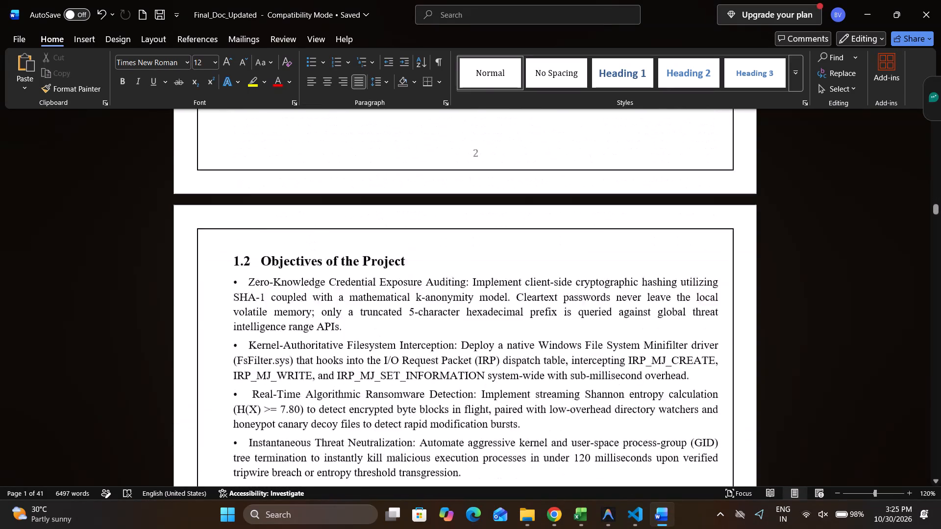
scroll(427, 274, "down", 3)
scroll(427, 274, "up", 1)
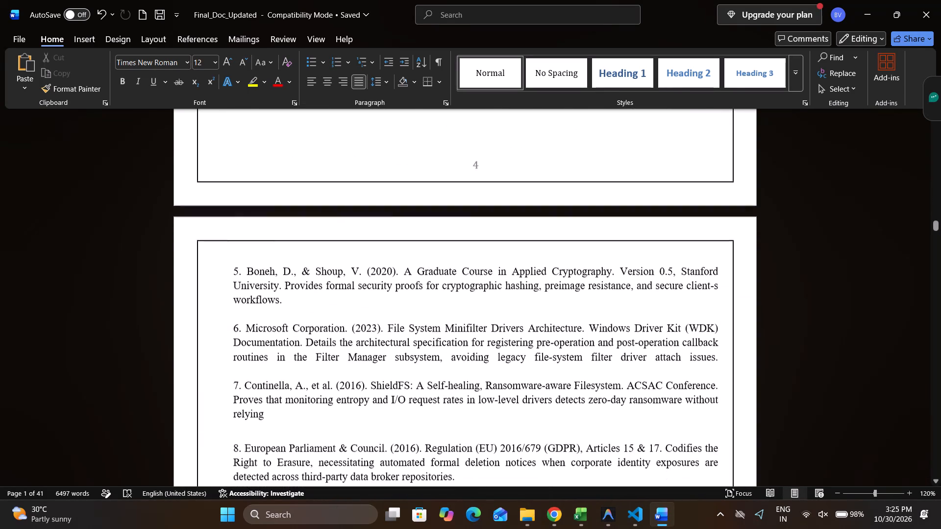
scroll(427, 274, "up", 3)
scroll(427, 274, "down", 2)
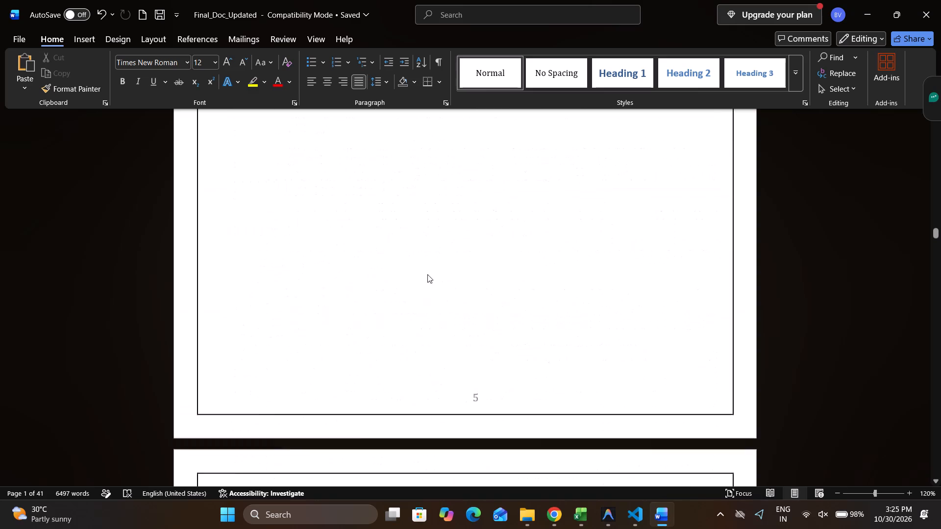
scroll(427, 274, "down", 2)
Proofread sections 2.2 to 2.4, checking the proposed system, the software and hardware requirement tables and the feasibility study.
scroll(427, 274, "down", 1)
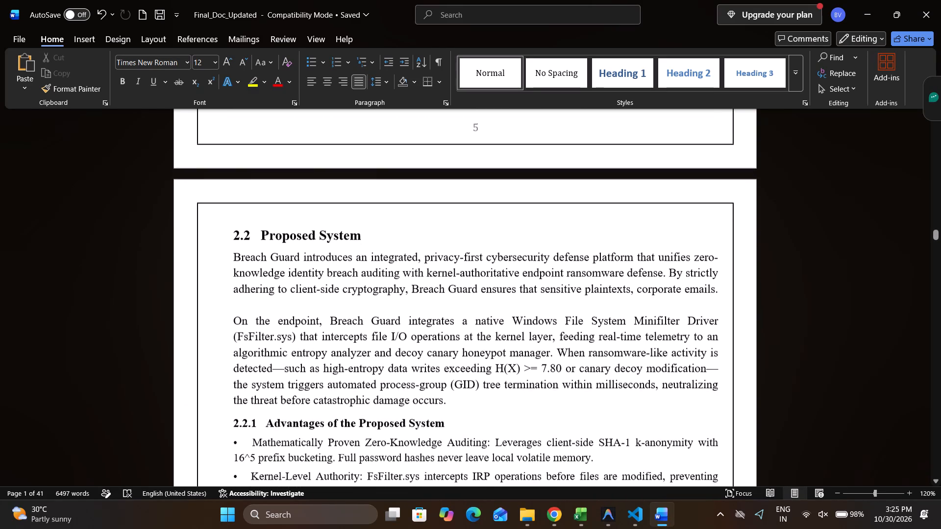
scroll(427, 274, "down", 1)
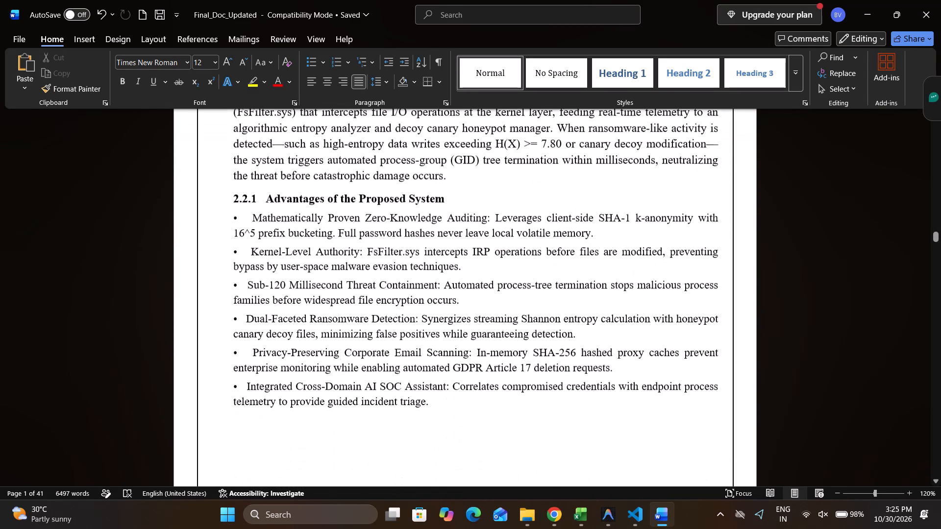
scroll(427, 274, "down", 2)
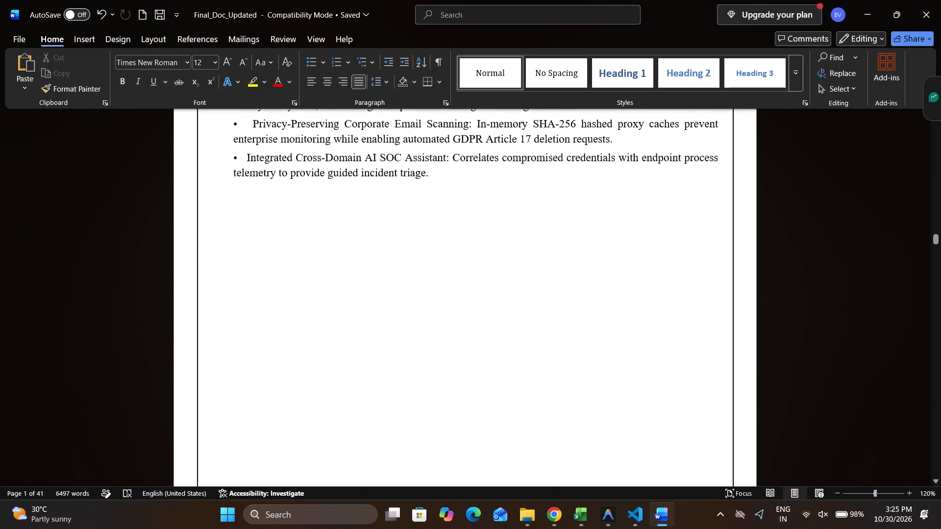
scroll(427, 274, "down", 3)
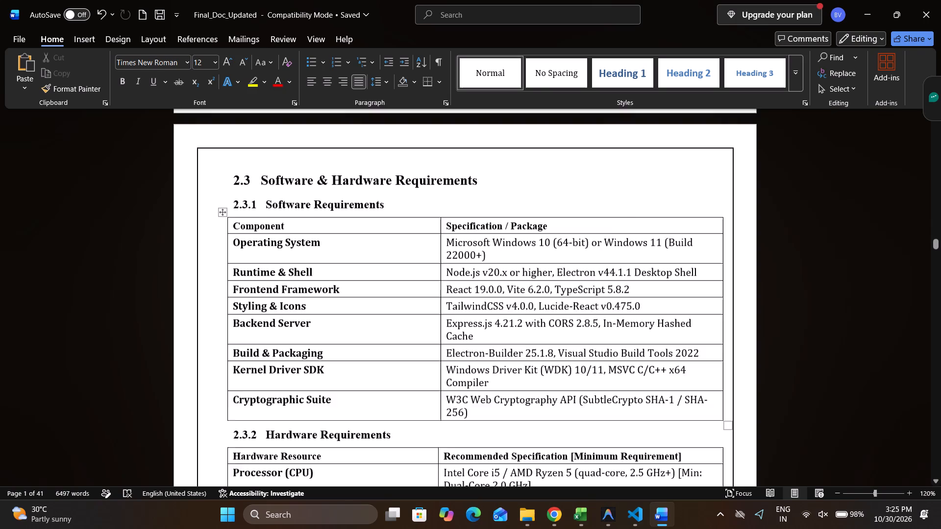
scroll(427, 274, "down", 1)
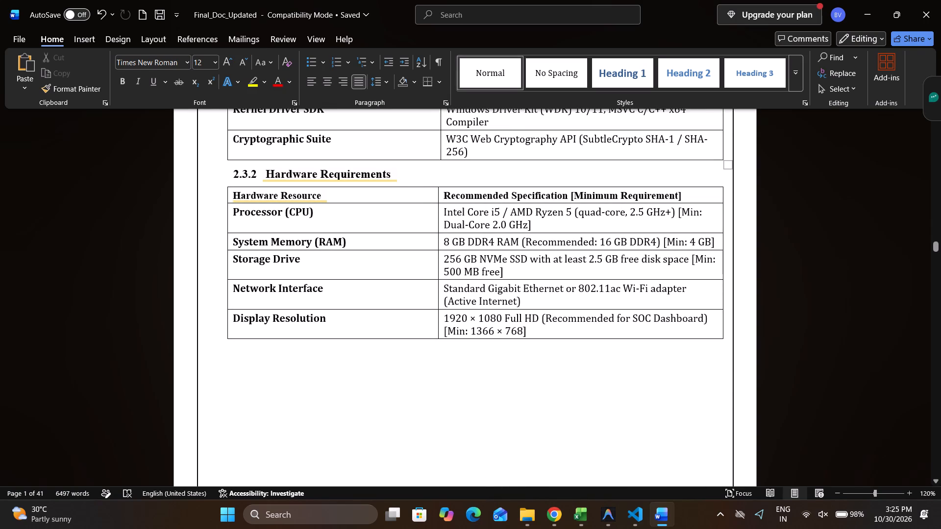
left_click(376, 263)
scroll(376, 263, "down", 6)
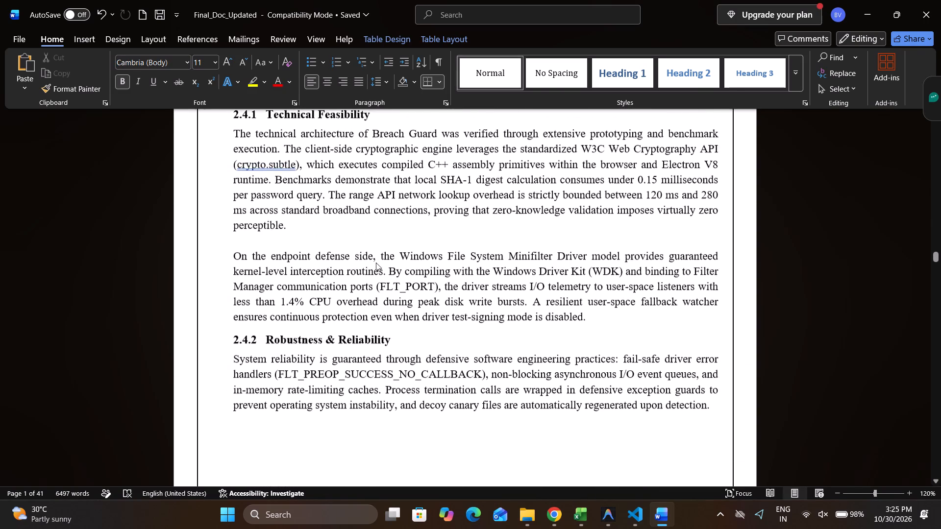
scroll(376, 263, "down", 2)
scroll(430, 271, "down", 1)
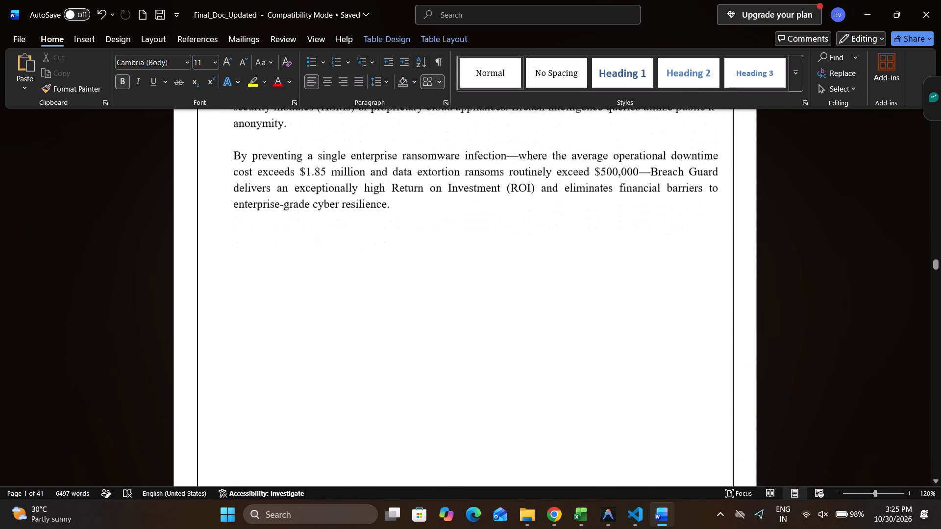
Proofread Chapter 3, checking the modules, the algorithm listings and the architecture, data flow, class and use case diagrams.
scroll(430, 271, "down", 4)
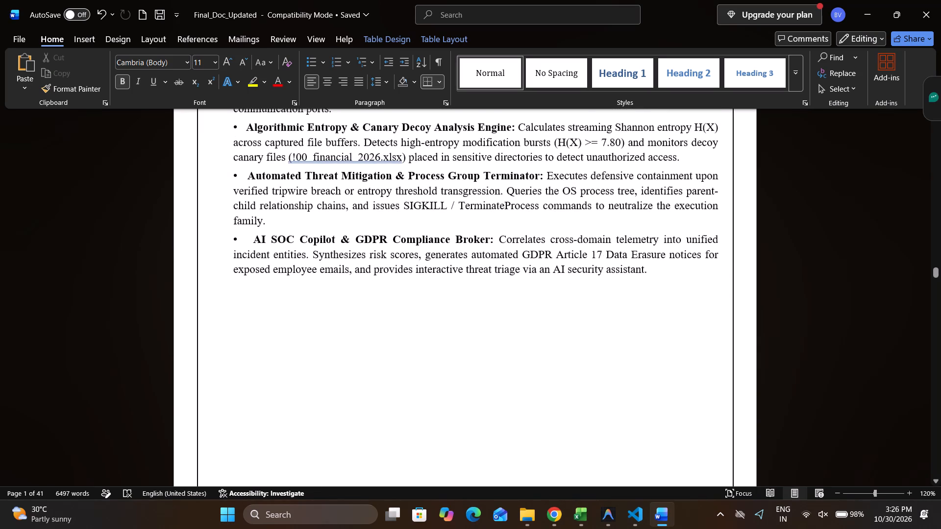
scroll(430, 271, "down", 3)
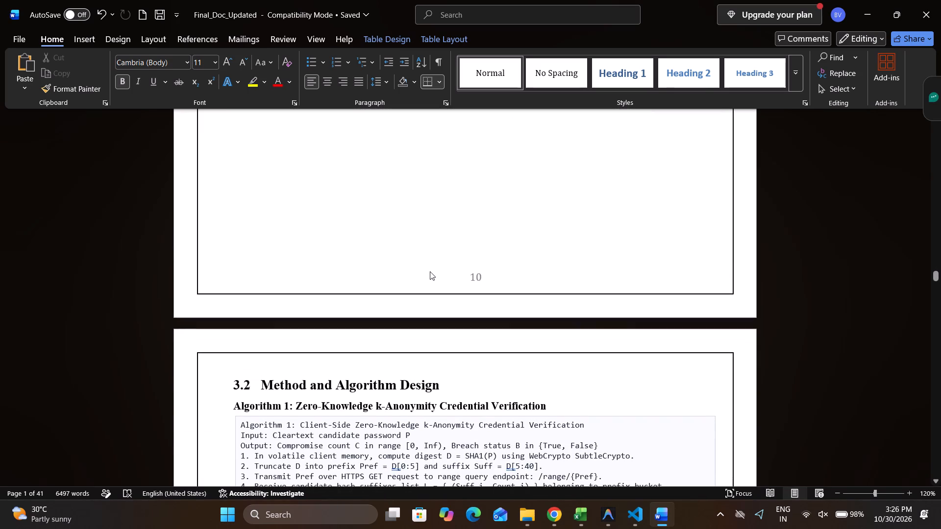
scroll(430, 271, "down", 12)
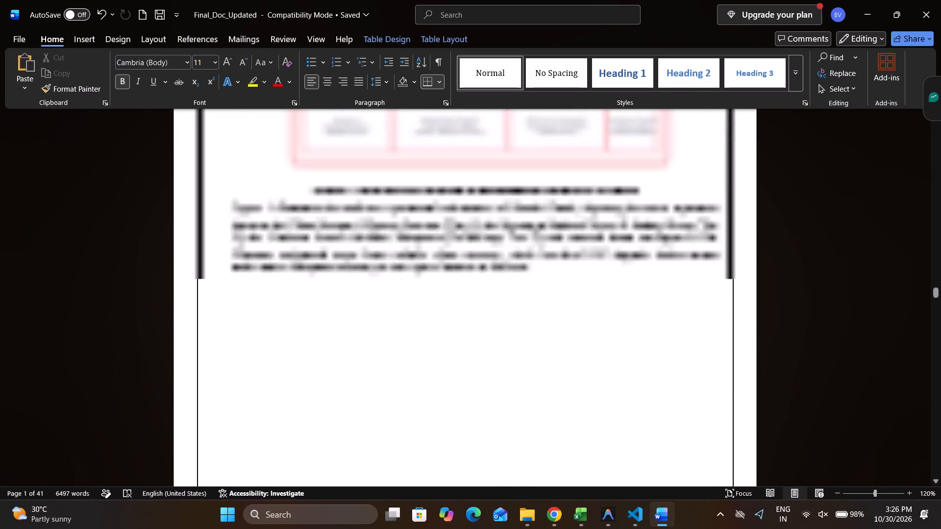
scroll(430, 271, "down", 3)
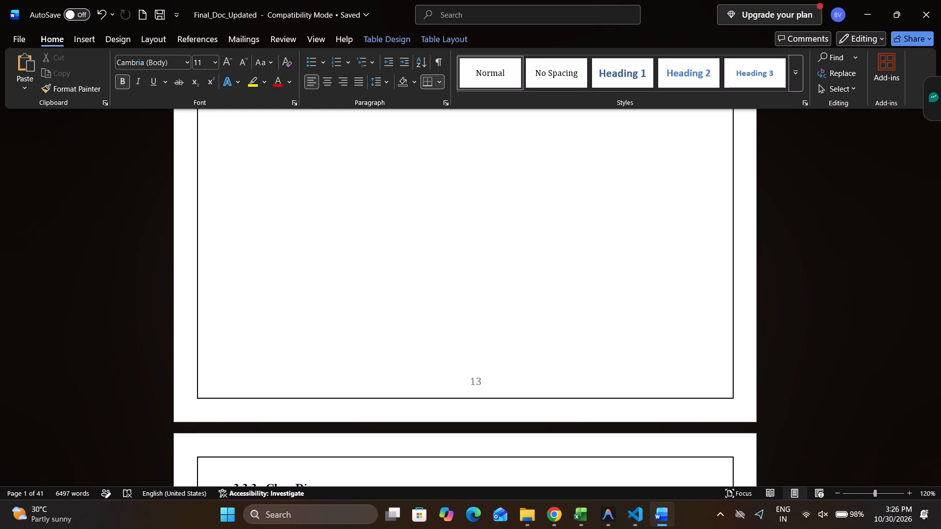
scroll(430, 271, "down", 3)
scroll(401, 299, "down", 1)
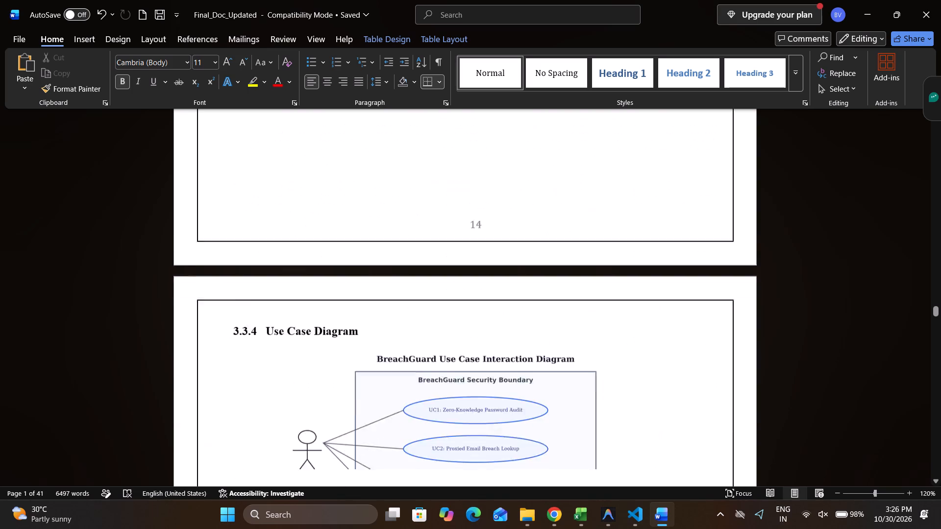
scroll(401, 299, "down", 4)
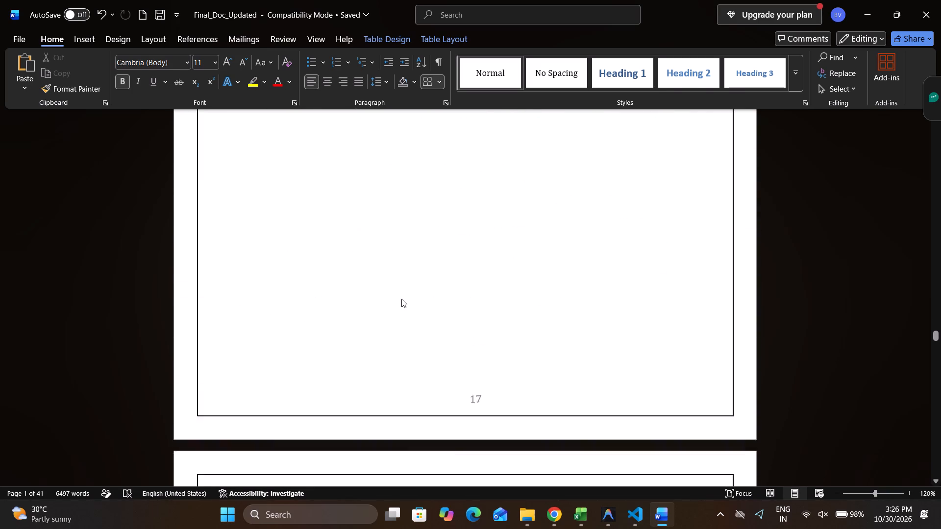
Remove the background shading from the AI SOC Cross-Domain Correlation Endpoint code block in section 4.1.4.
scroll(401, 299, "down", 1)
left_click(393, 297)
scroll(393, 297, "down", 2)
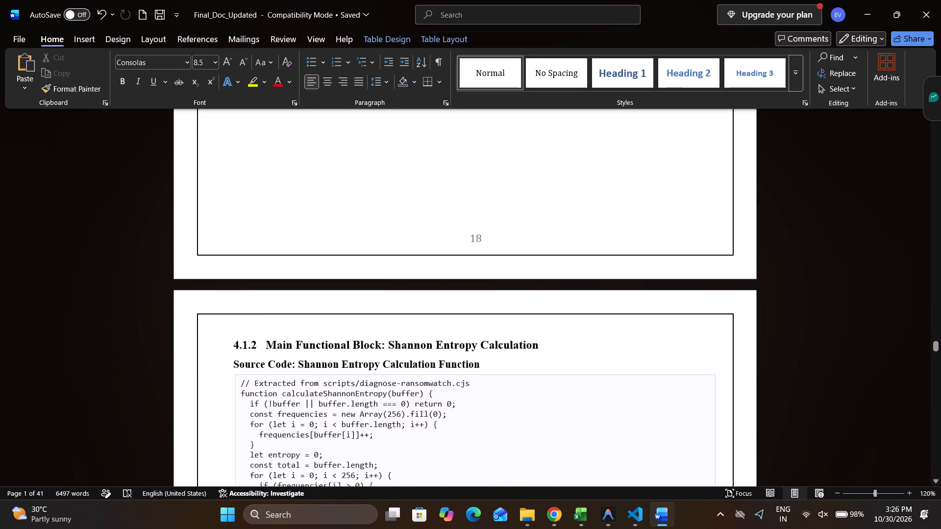
scroll(393, 297, "down", 2)
scroll(375, 350, "down", 2)
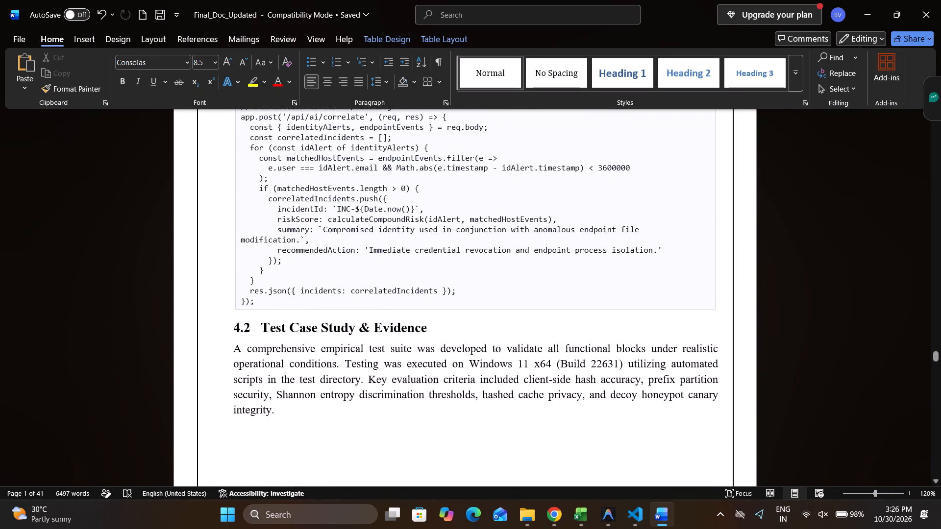
left_click(460, 264)
right_click(473, 270)
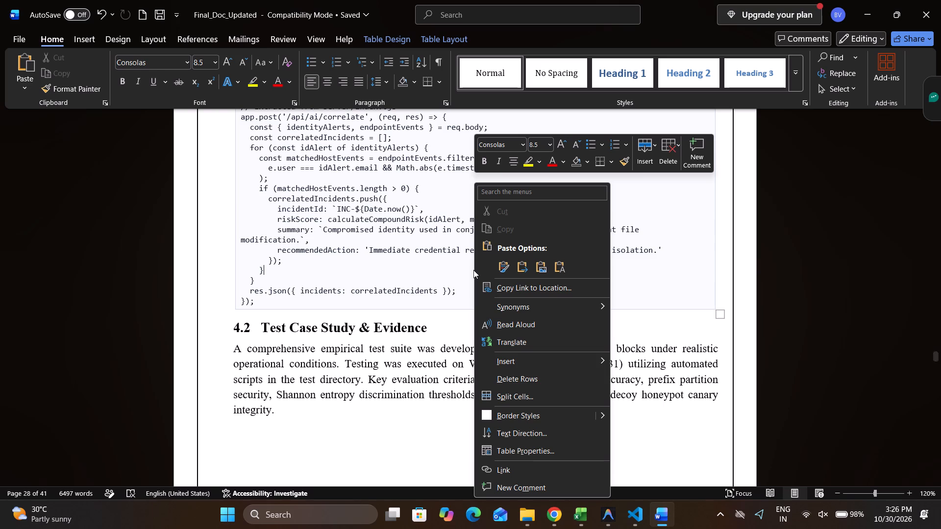
double_click(406, 269)
left_click(406, 269)
left_click_drag(406, 269, 424, 270)
scroll(352, 211, "up", 1)
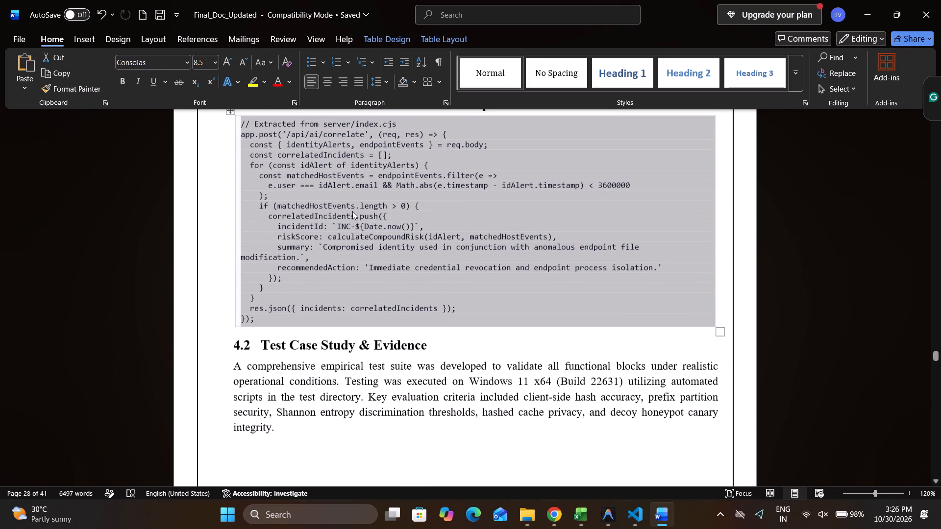
left_click(364, 41)
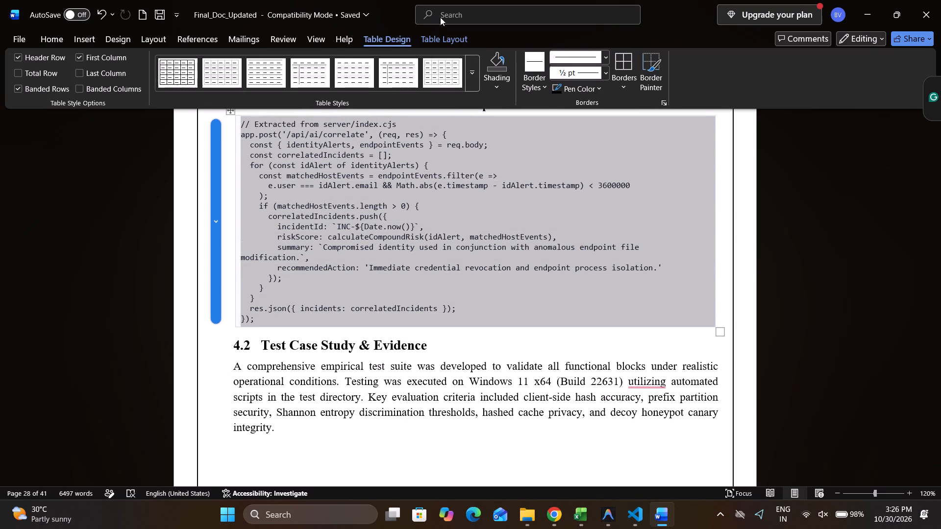
left_click(437, 33)
left_click(389, 37)
left_click(503, 68)
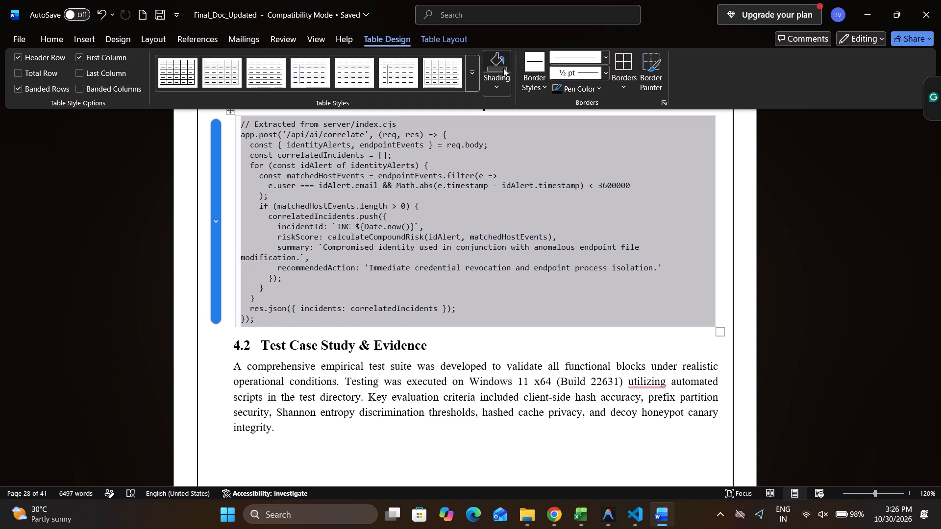
left_click(478, 222)
Remove the background shading from the Filesystem Watcher & Canary Tripwire Handler code block in section 4.1.3.
scroll(446, 272, "up", 1)
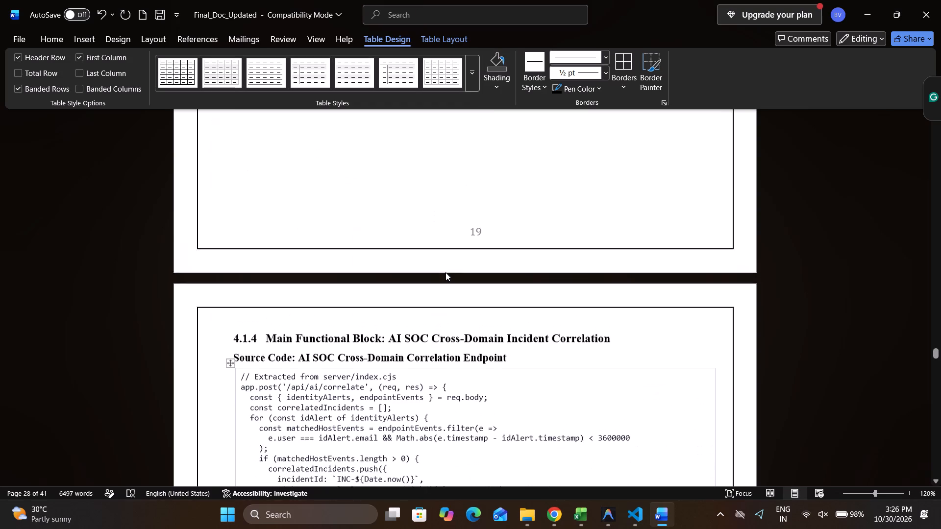
scroll(446, 272, "up", 2)
right_click(446, 272)
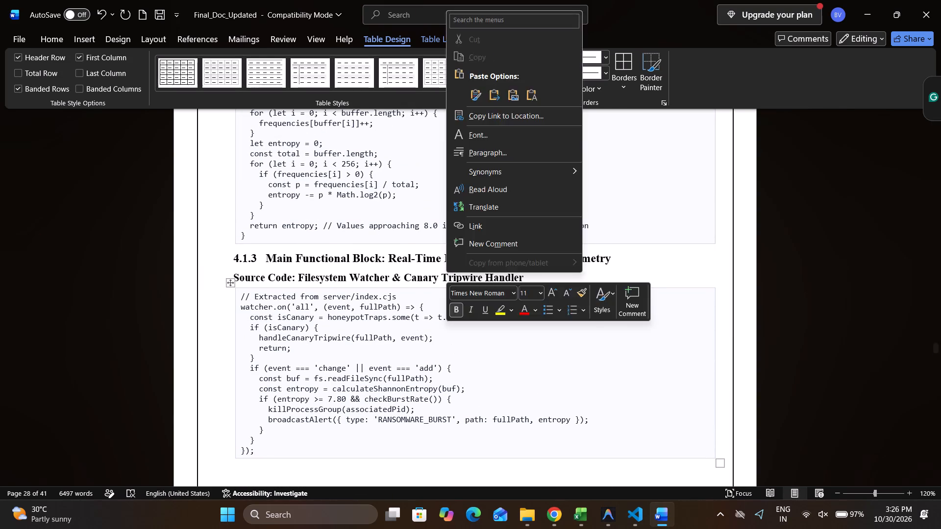
left_click(451, 344)
left_click_drag(459, 344, 492, 361)
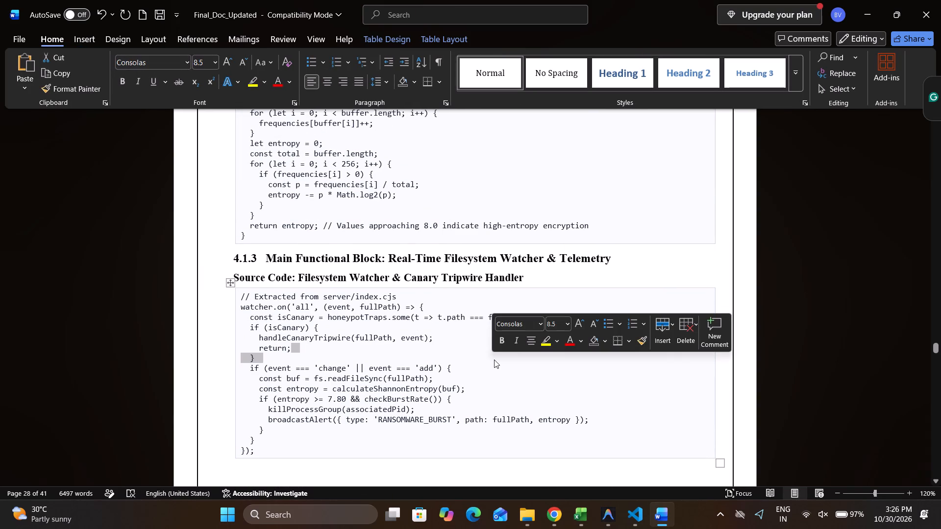
left_click_drag(243, 295, 430, 415)
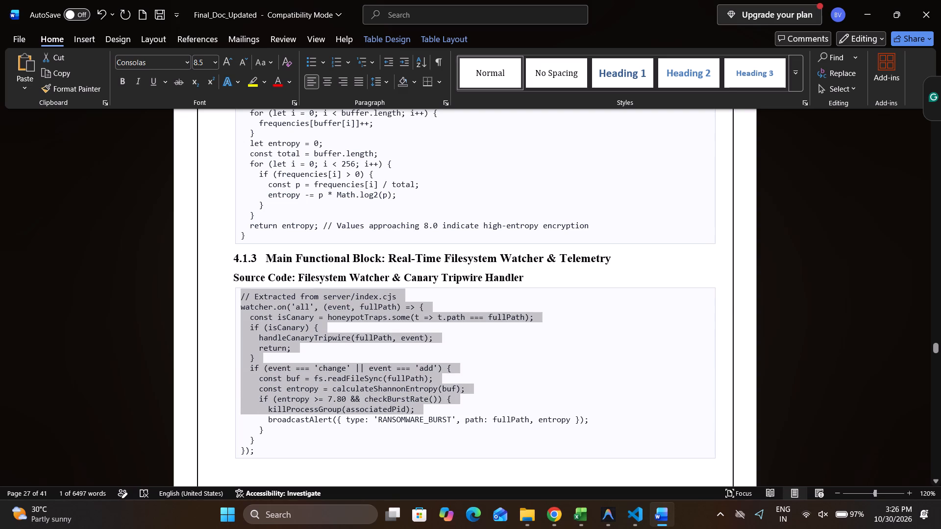
left_click_drag(430, 415, 439, 446)
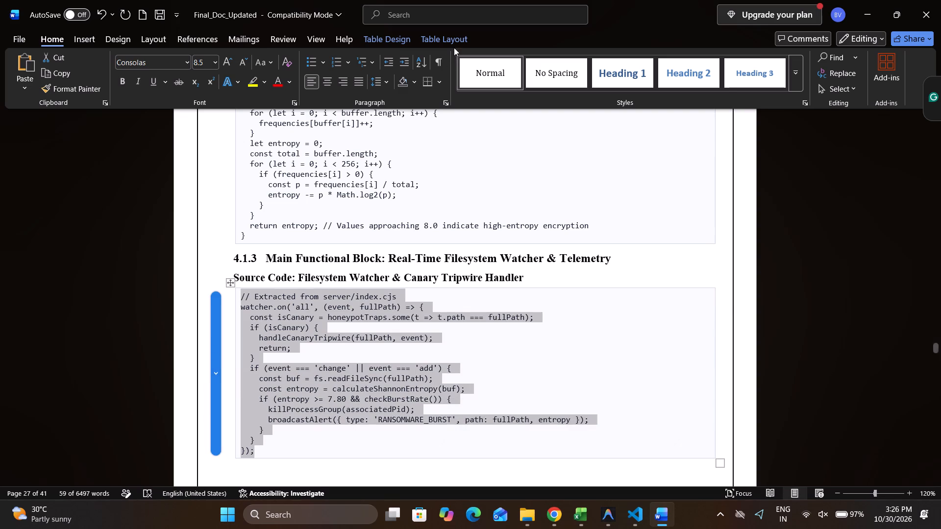
left_click(400, 39)
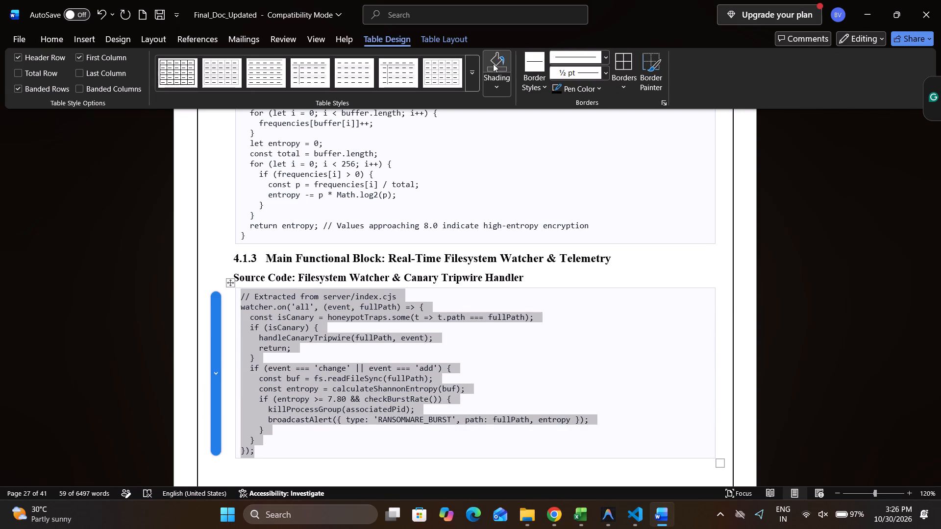
left_click(493, 64)
left_click(451, 169)
Remove the background shading from the Shannon Entropy Calculation Function code block in section 4.1.2.
scroll(415, 204, "up", 1)
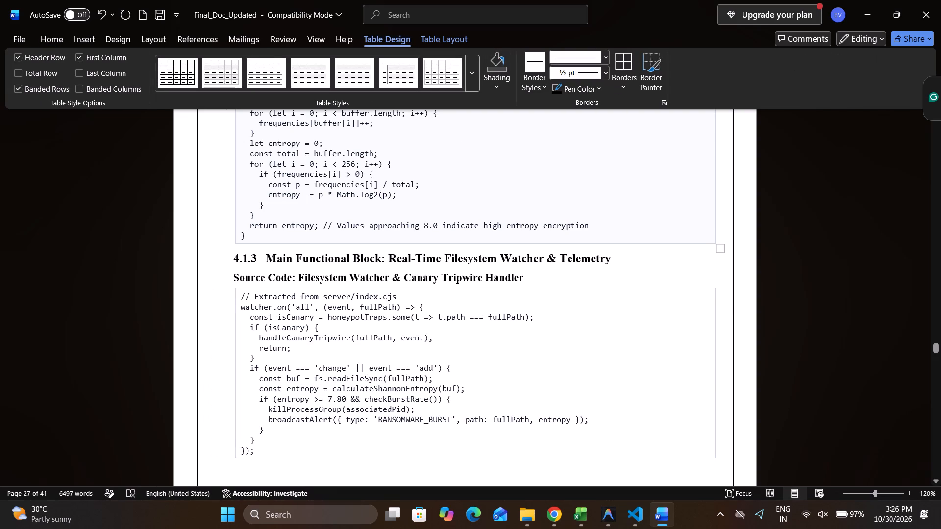
scroll(415, 204, "up", 1)
left_click_drag(590, 249, 576, 245)
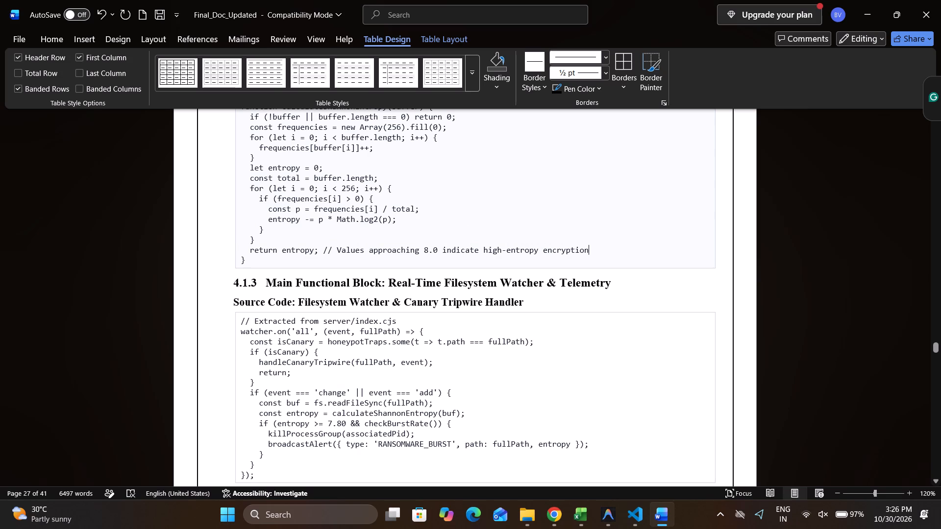
left_click_drag(576, 245, 333, 129)
scroll(333, 129, "up", 1)
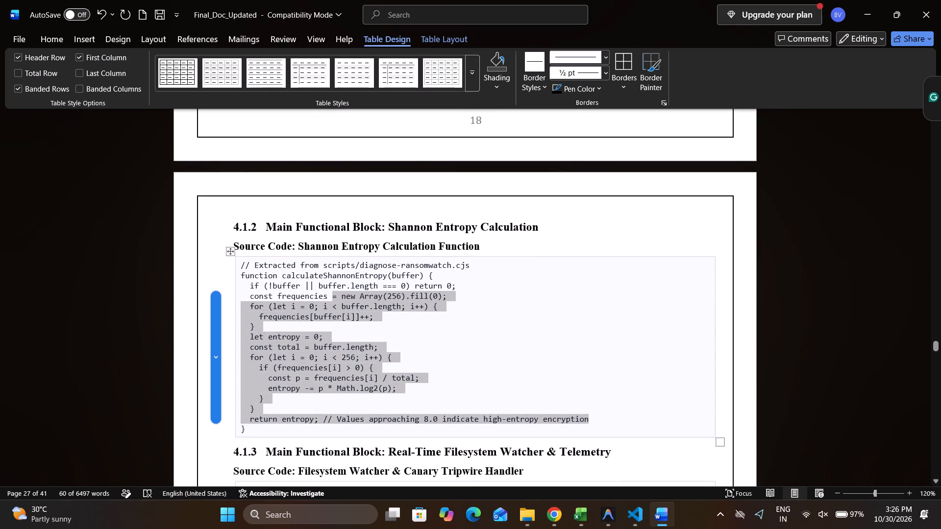
left_click_drag(239, 260, 283, 291)
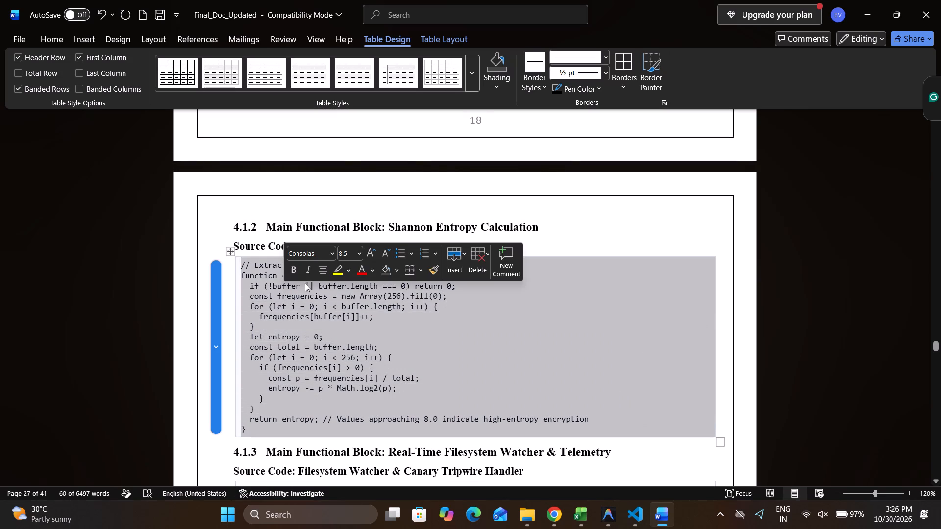
left_click(493, 65)
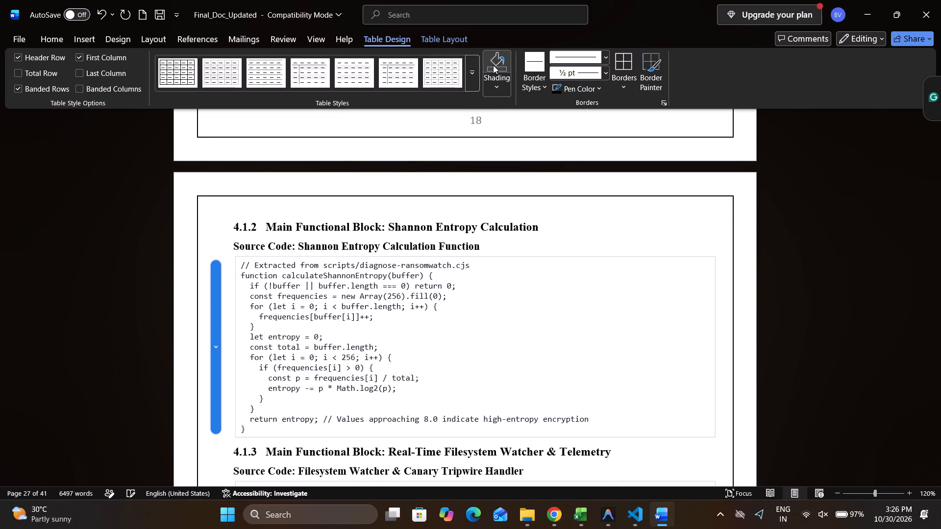
Remove the background shading from the Client-Side SHA-1 k-Anonymity Range Query code block in section 4.1.1.
scroll(394, 223, "up", 3)
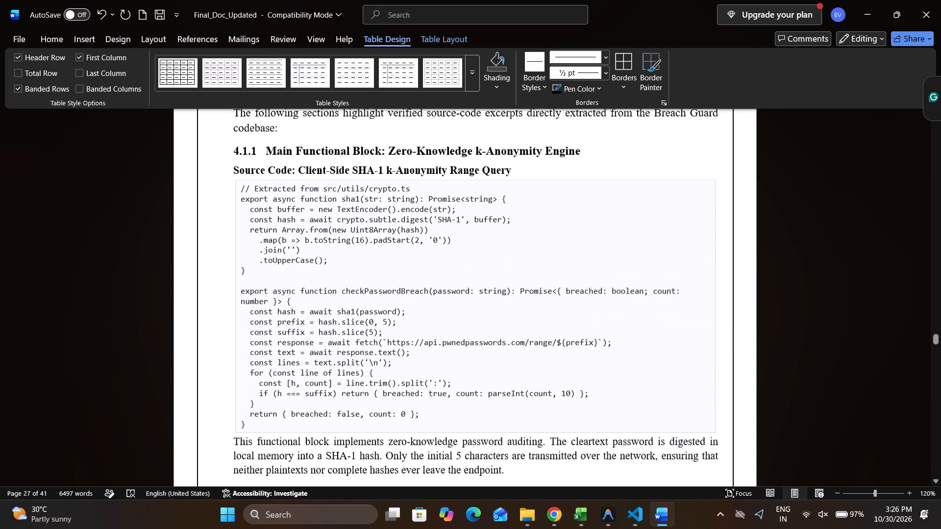
left_click_drag(240, 192, 300, 252)
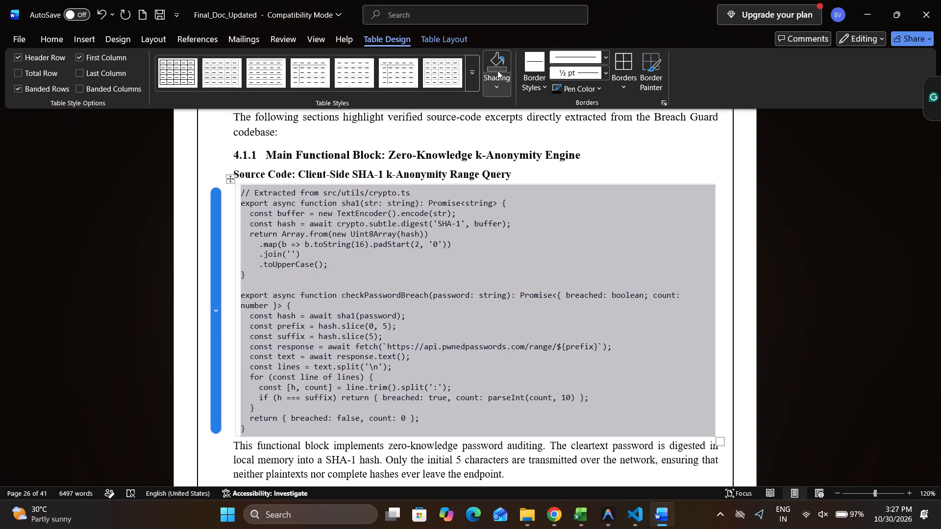
left_click(496, 70)
Look back over the Chapter 3 diagrams and the Chapter 4 code blocks to check for remaining background shading.
scroll(404, 231, "up", 2)
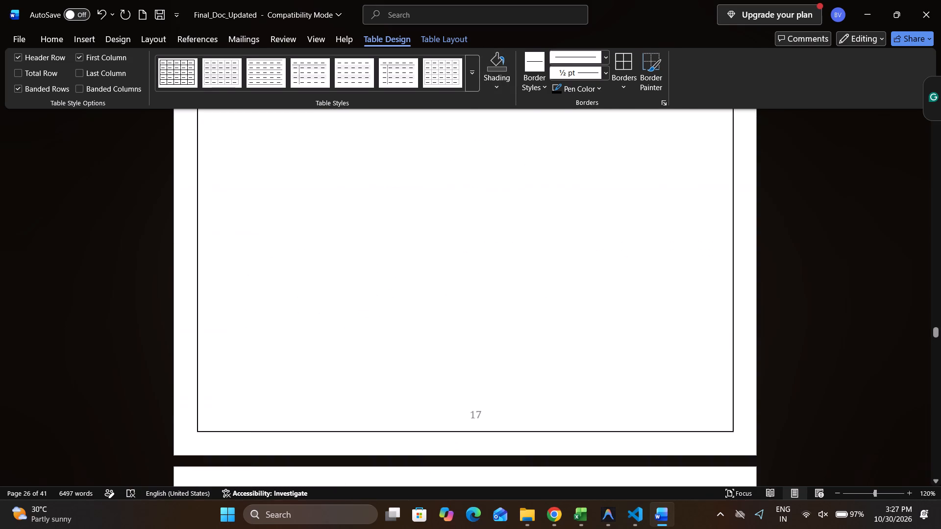
scroll(404, 231, "up", 4)
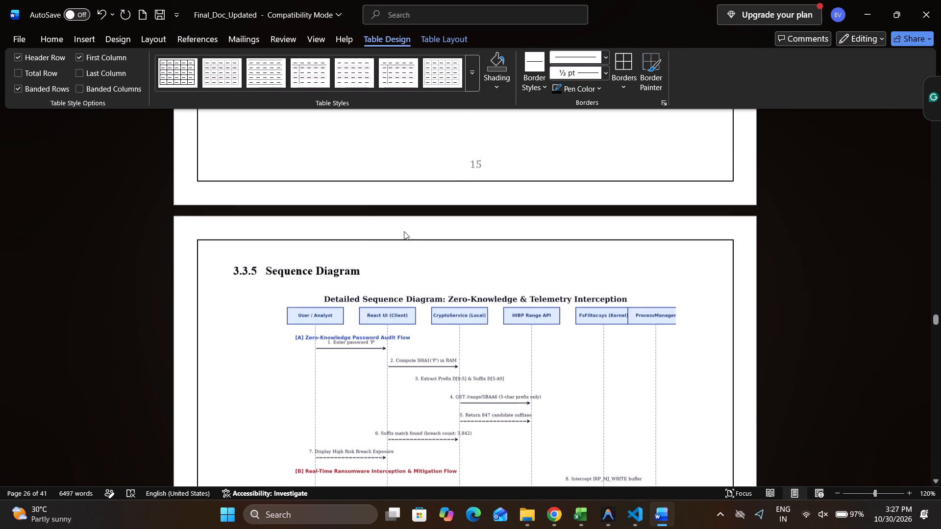
scroll(404, 231, "up", 1)
scroll(404, 231, "down", 5)
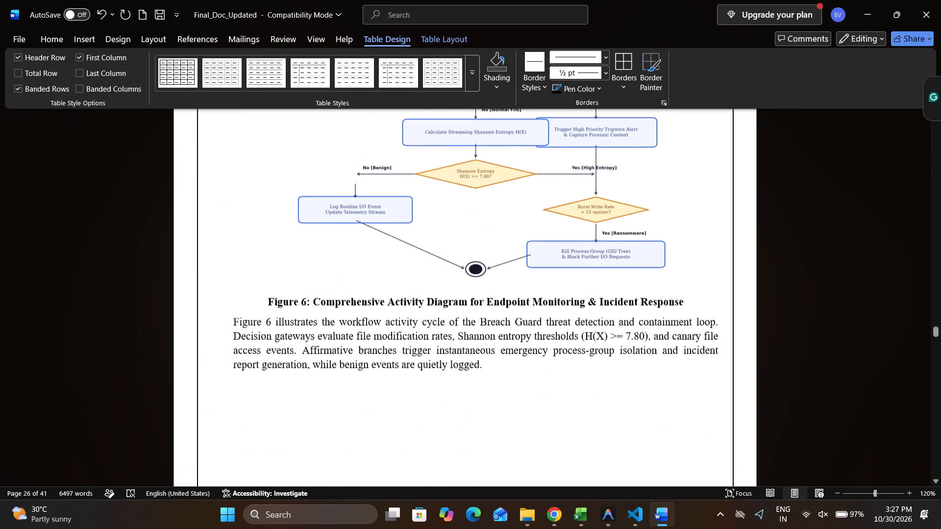
scroll(375, 326, "down", 3)
left_click(360, 372)
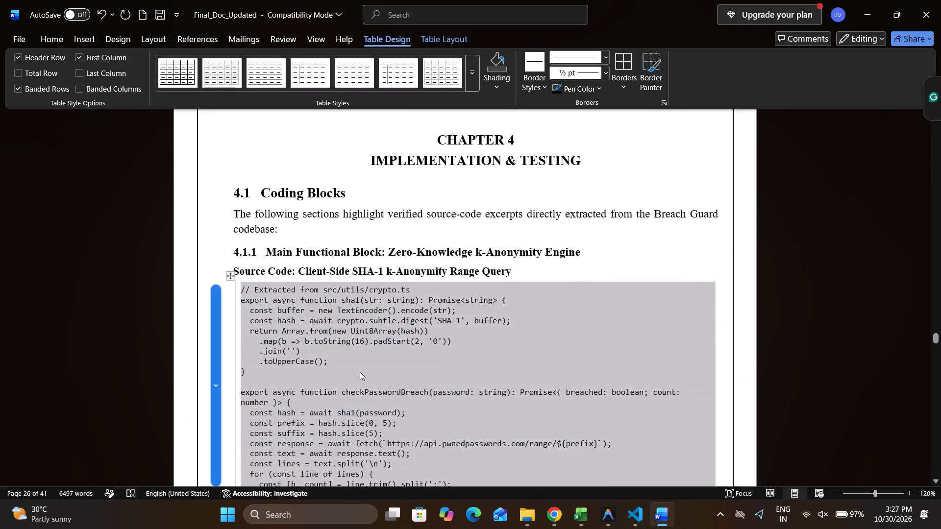
scroll(360, 372, "down", 3)
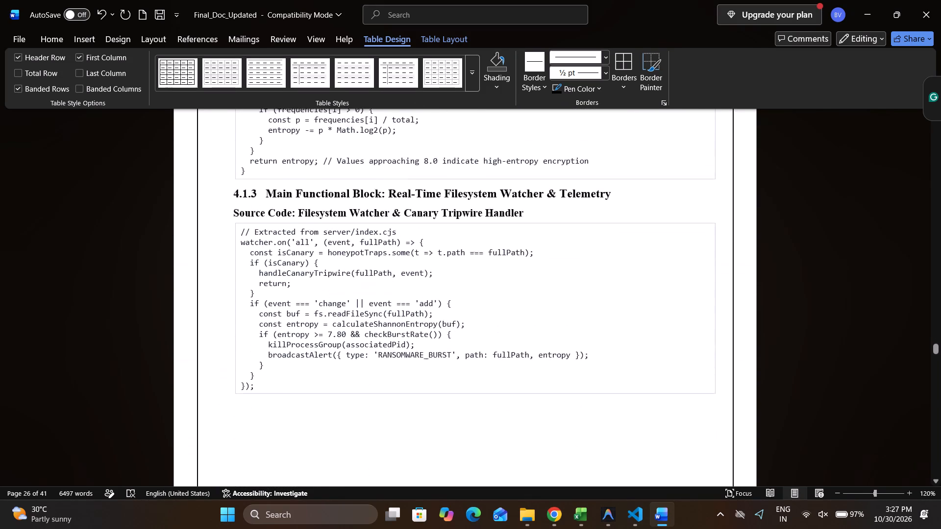
scroll(404, 320, "up", 1)
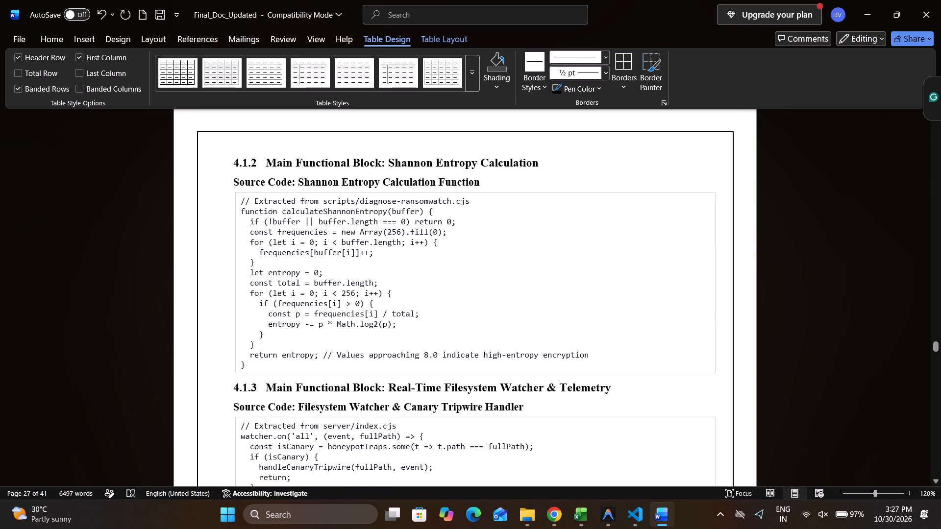
scroll(404, 320, "up", 1)
scroll(404, 320, "down", 1)
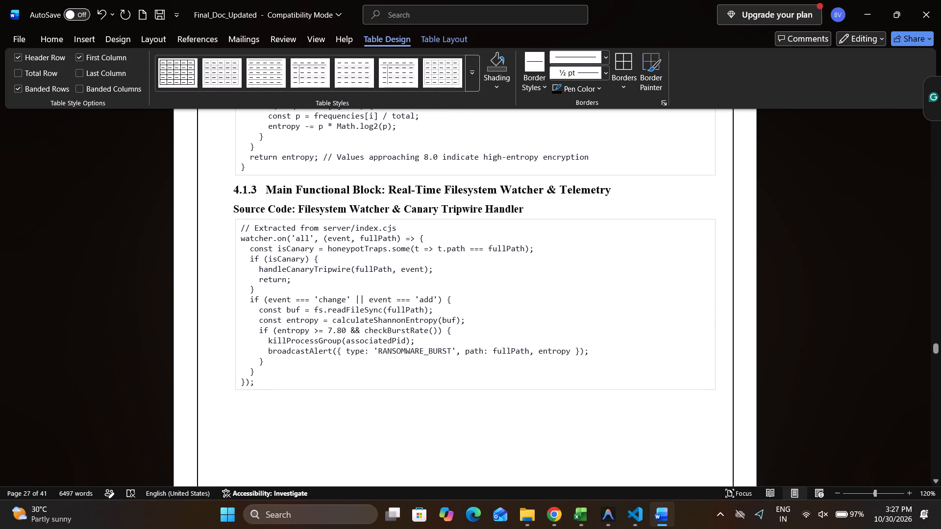
Apply the shading removal again to the whole Filesystem Watcher & Canary Tripwire Handler code in section 4.1.3.
left_click_drag(264, 381, 241, 224)
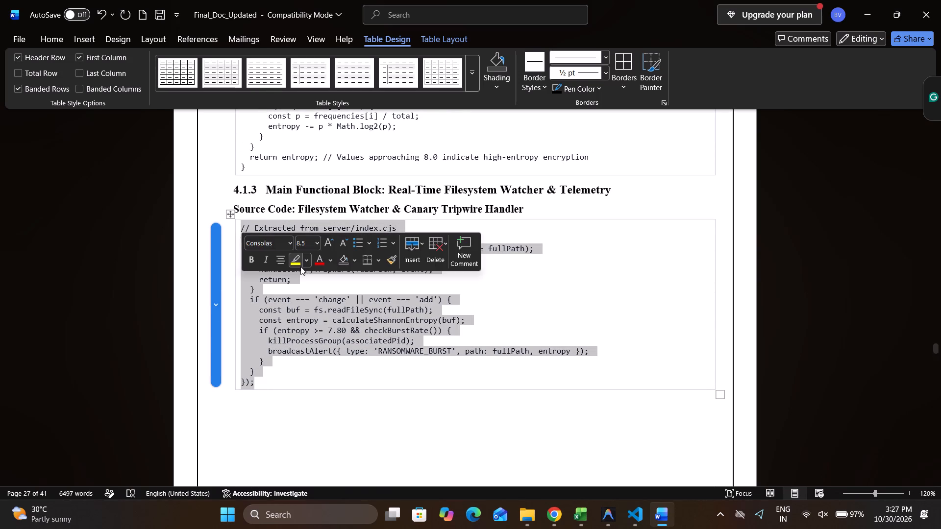
scroll(300, 266, "down", 1)
left_click(503, 65)
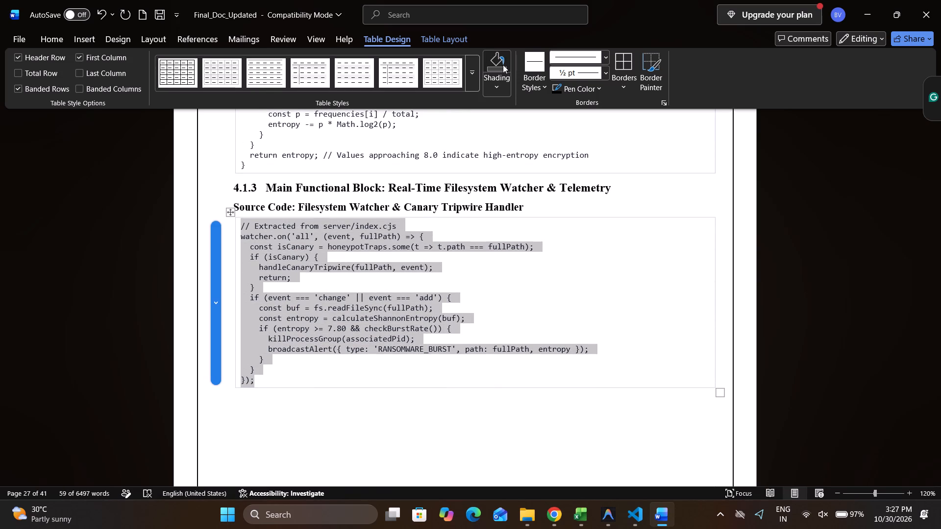
Apply the shading removal again to the whole AI SOC Cross-Domain Correlation Endpoint code in section 4.1.4.
scroll(483, 196, "down", 2)
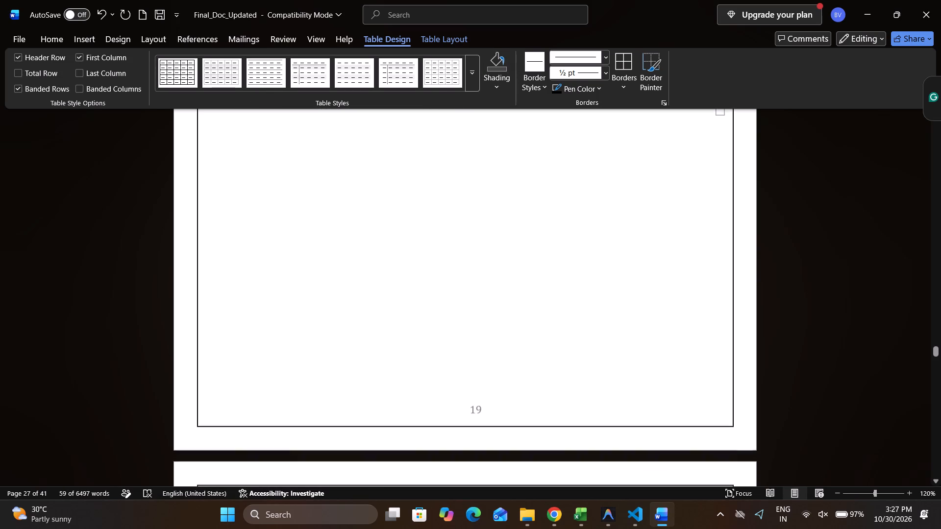
scroll(466, 256, "down", 1)
scroll(376, 306, "down", 1)
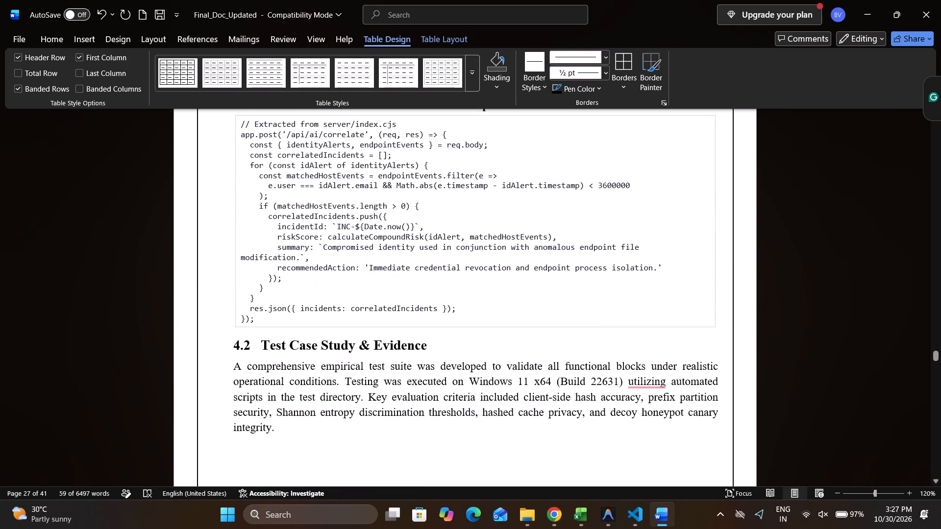
left_click_drag(483, 300, 329, 191)
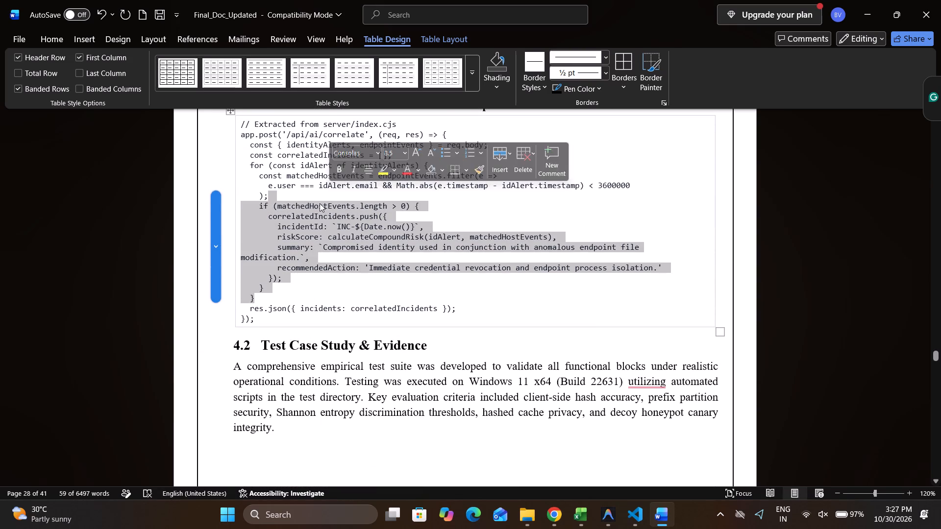
left_click(320, 203)
scroll(320, 203, "up", 1)
left_click_drag(241, 141, 364, 335)
left_click(494, 67)
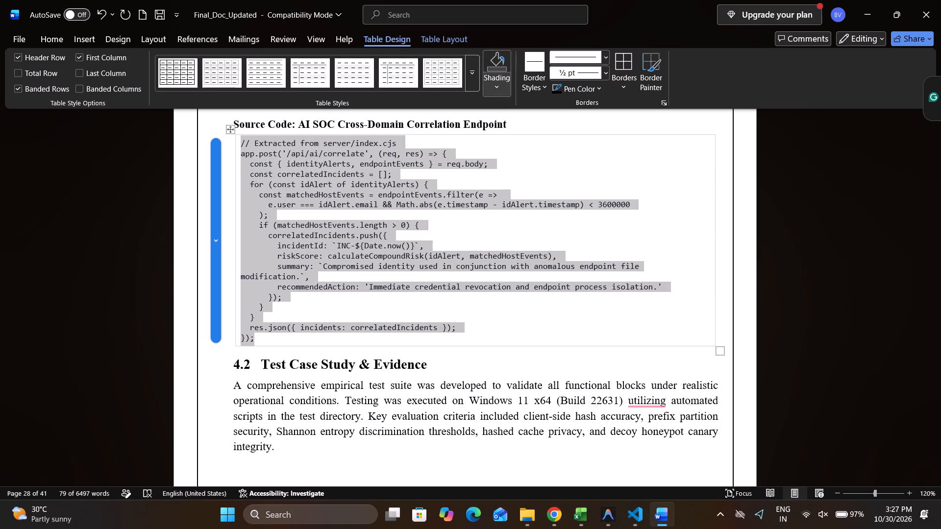
Remove the background shading from the header row of the Test Cases and Results table in section 4.2.1.
scroll(433, 227, "down", 3)
scroll(433, 227, "up", 1)
scroll(433, 227, "down", 1)
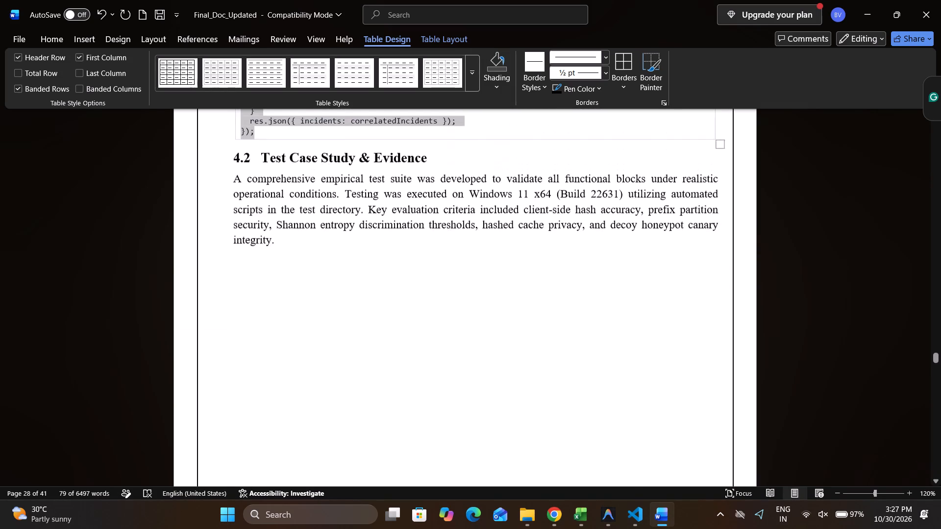
scroll(433, 227, "down", 1)
scroll(414, 225, "up", 1)
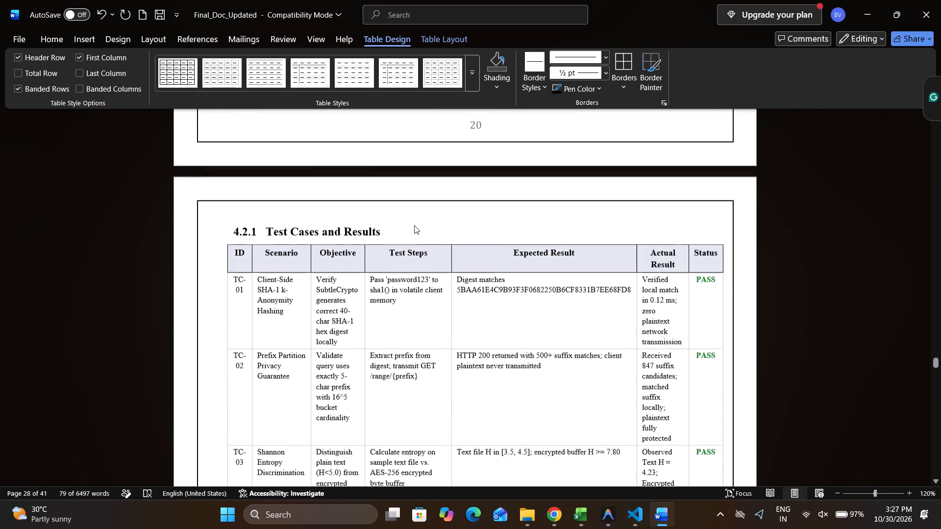
left_click(234, 274)
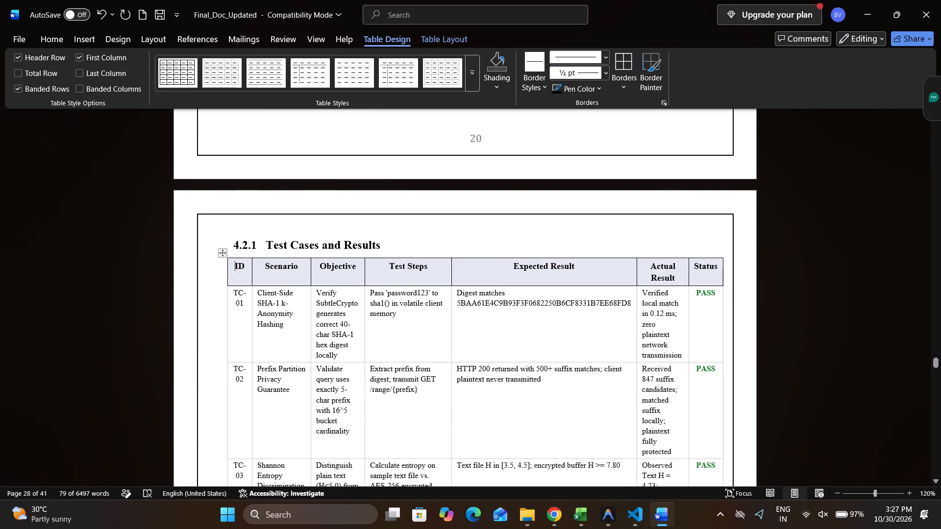
left_click_drag(234, 274, 692, 280)
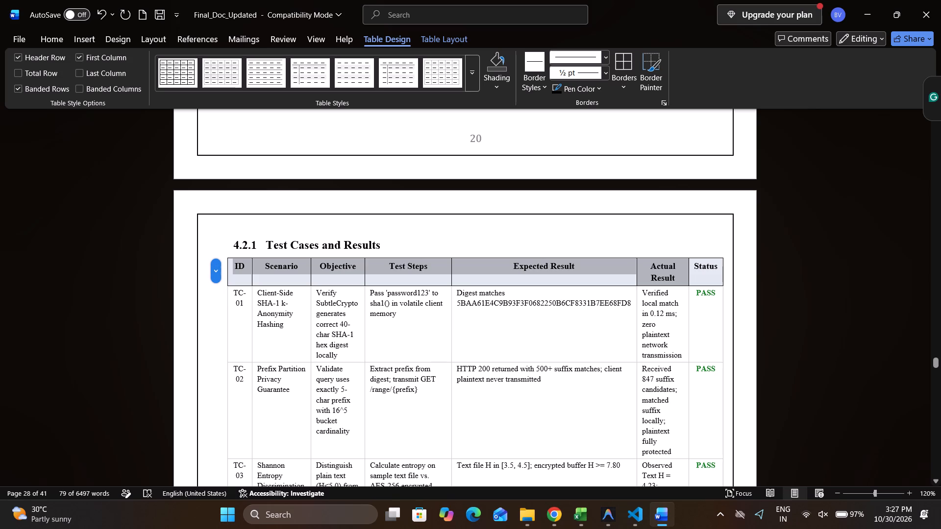
left_click_drag(692, 280, 712, 280)
left_click(502, 57)
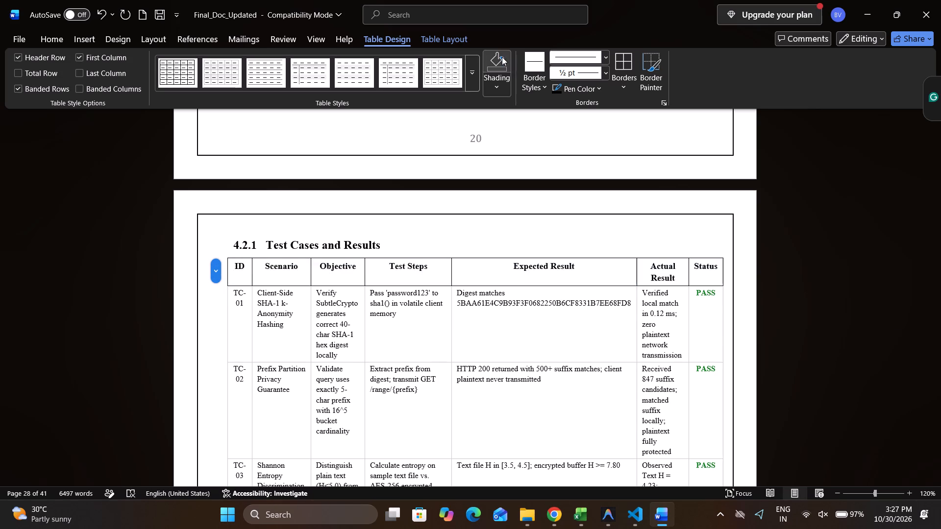
Review the rest of the report, from the Test Cases table through Chapters 5 and 6, the references and the poster, for remaining background shading.
scroll(421, 255, "down", 3)
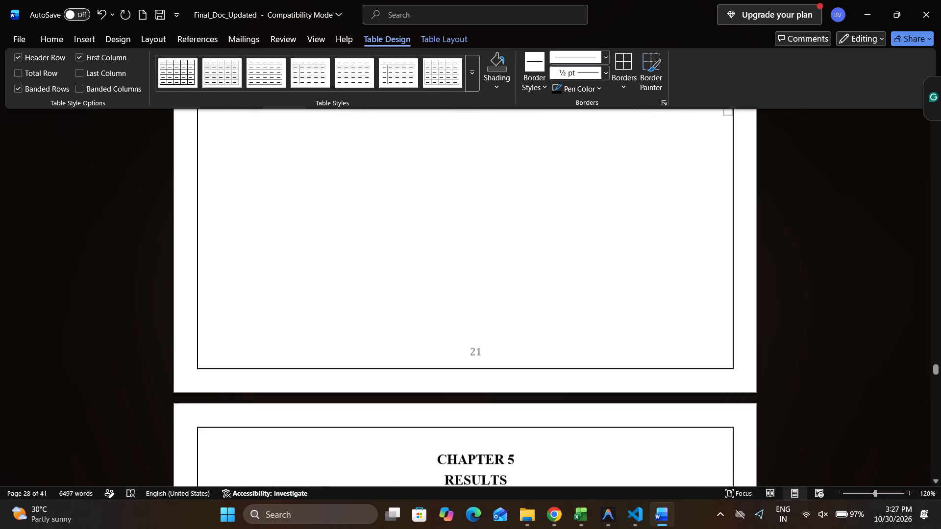
scroll(421, 255, "down", 2)
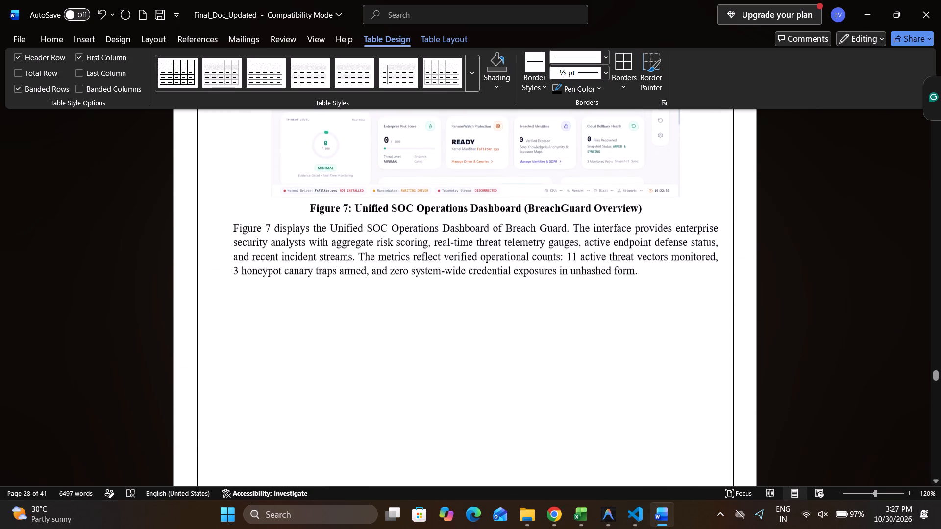
scroll(409, 268, "down", 2)
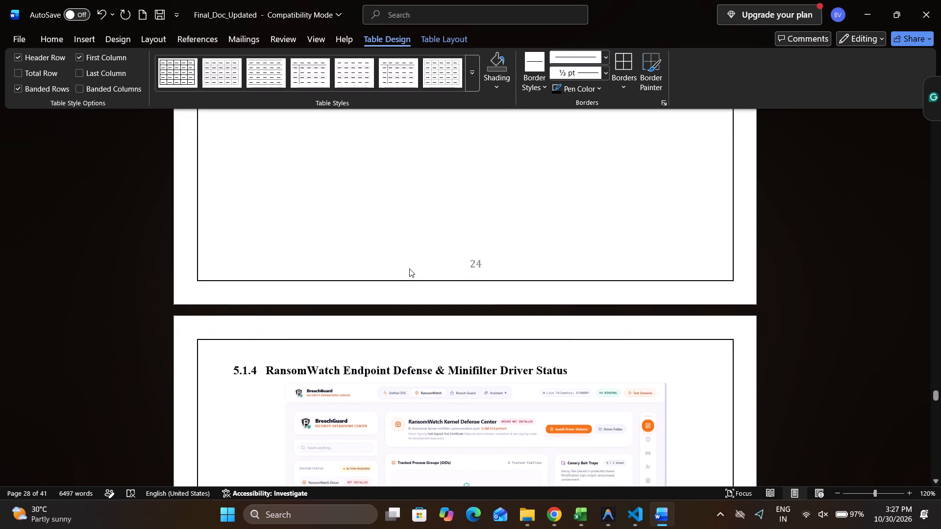
scroll(409, 268, "down", 3)
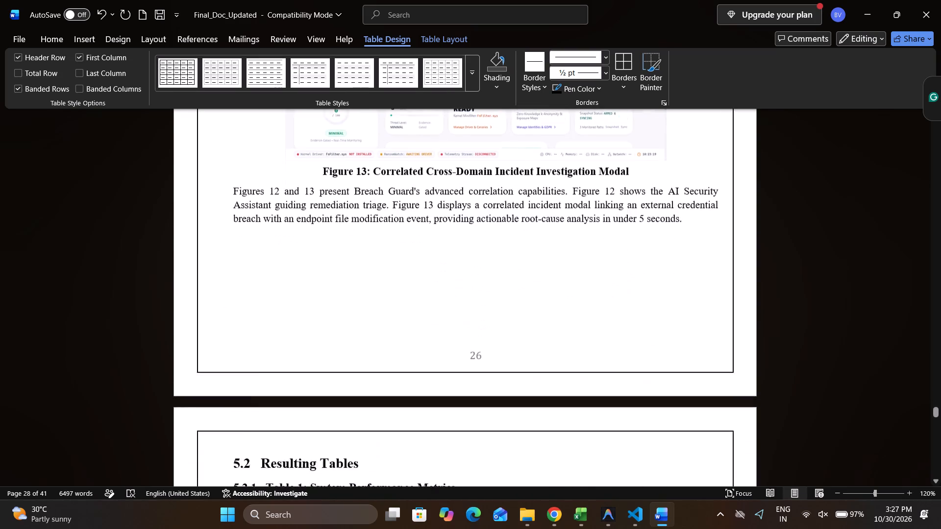
scroll(409, 268, "down", 2)
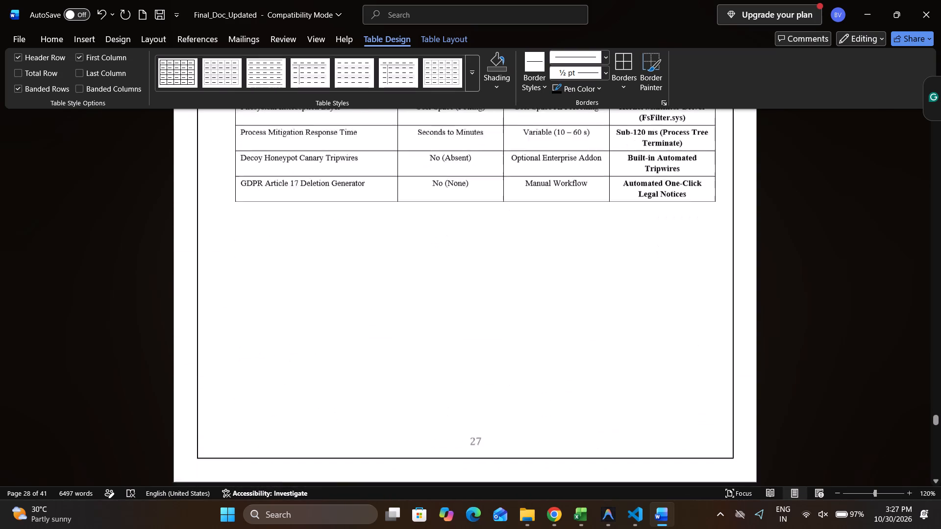
scroll(409, 268, "down", 4)
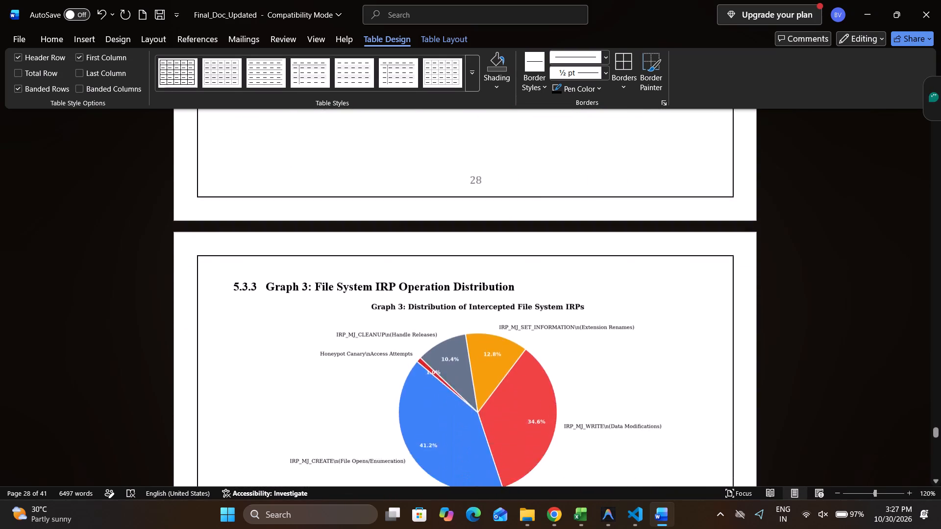
scroll(409, 268, "down", 2)
scroll(409, 268, "up", 2)
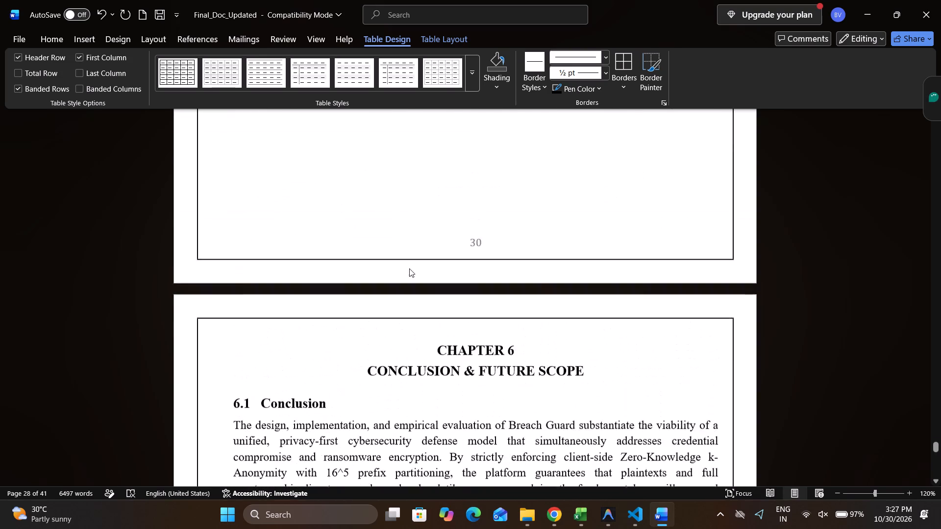
scroll(409, 268, "up", 1)
scroll(409, 268, "down", 1)
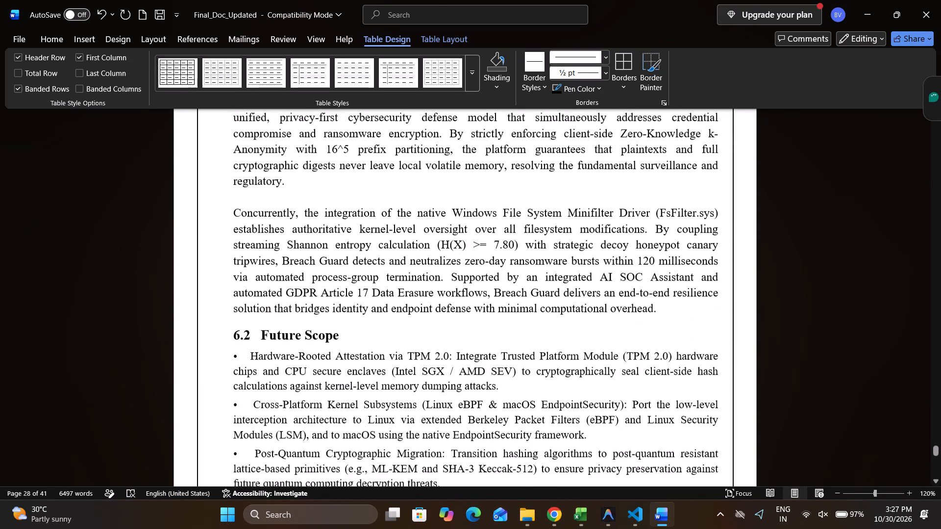
scroll(409, 268, "up", 1)
scroll(409, 268, "down", 1)
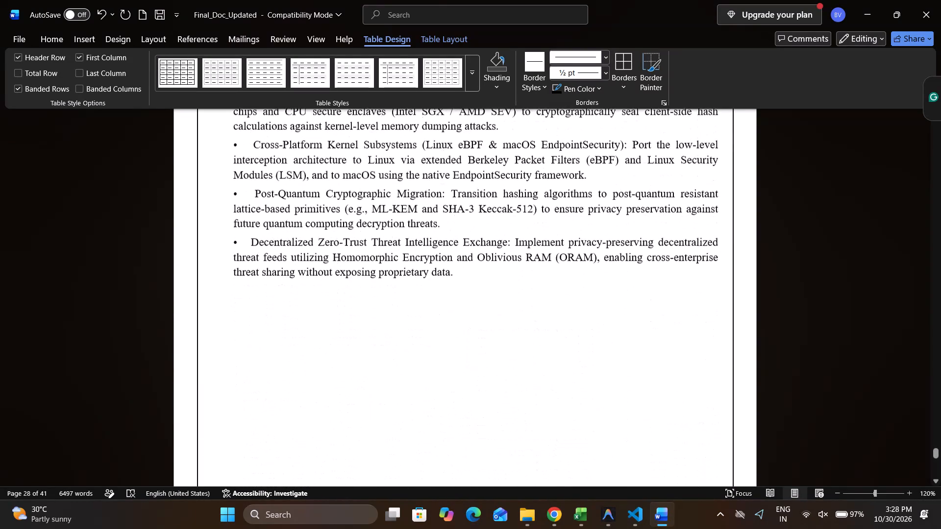
scroll(409, 268, "down", 3)
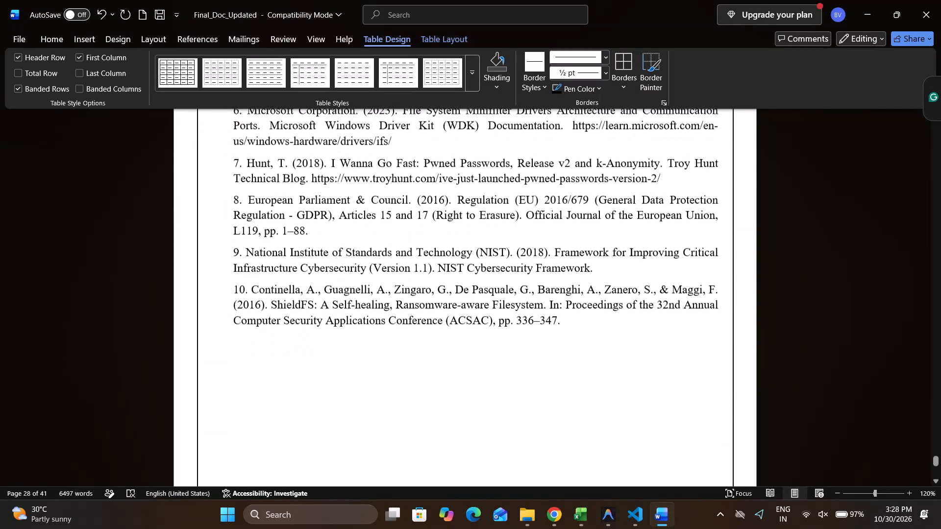
scroll(409, 268, "down", 2)
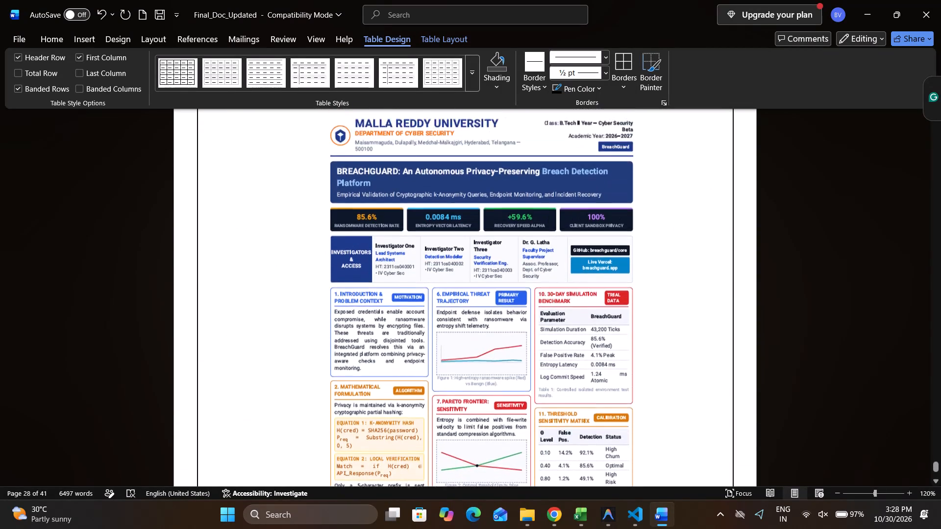
scroll(409, 268, "down", 2)
scroll(409, 268, "up", 2)
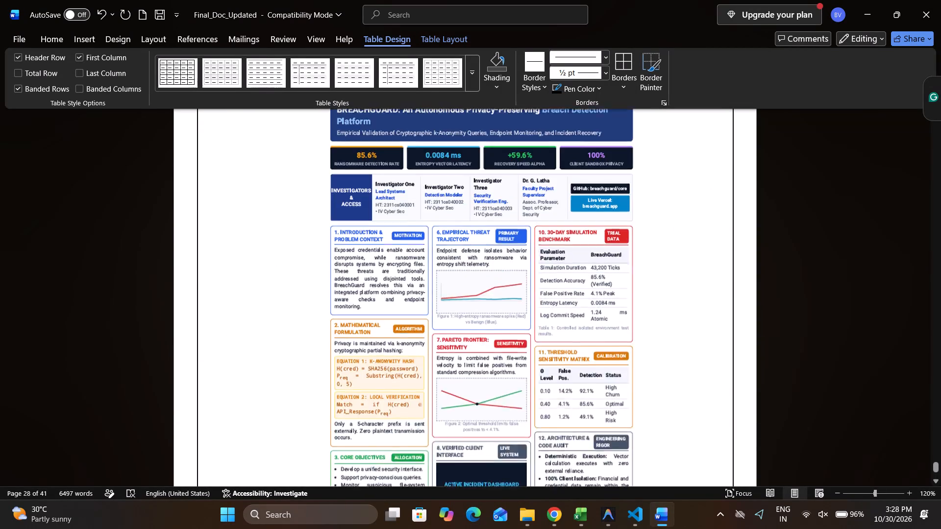
scroll(409, 268, "down", 1)
Return to the Certificate page at the front of the report and save the document, leaving its text as it is.
scroll(409, 268, "up", 20)
scroll(409, 268, "up", 8)
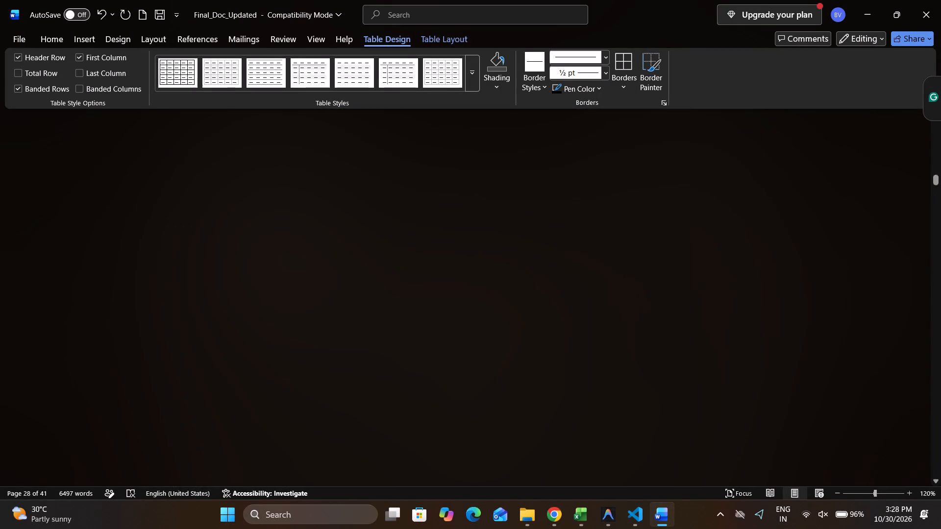
scroll(409, 268, "up", 16)
scroll(409, 268, "down", 2)
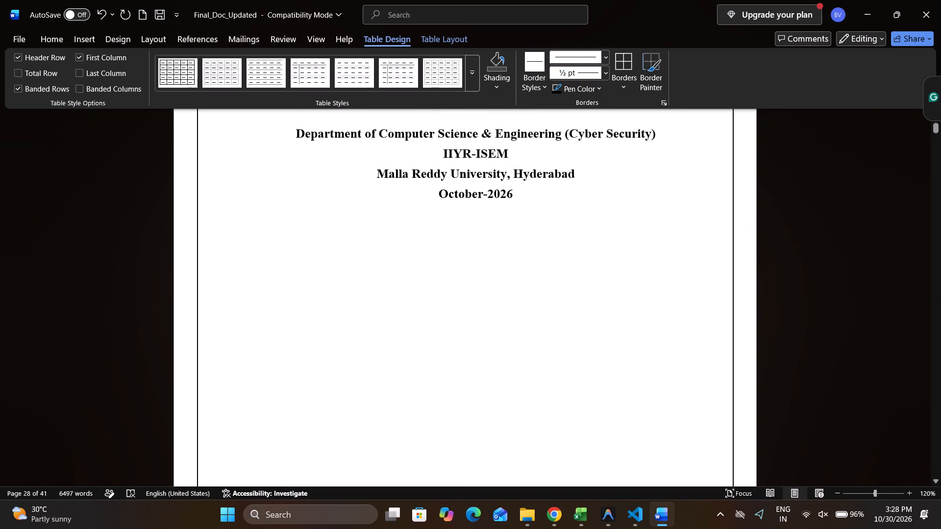
scroll(421, 255, "down", 2)
left_click(416, 291)
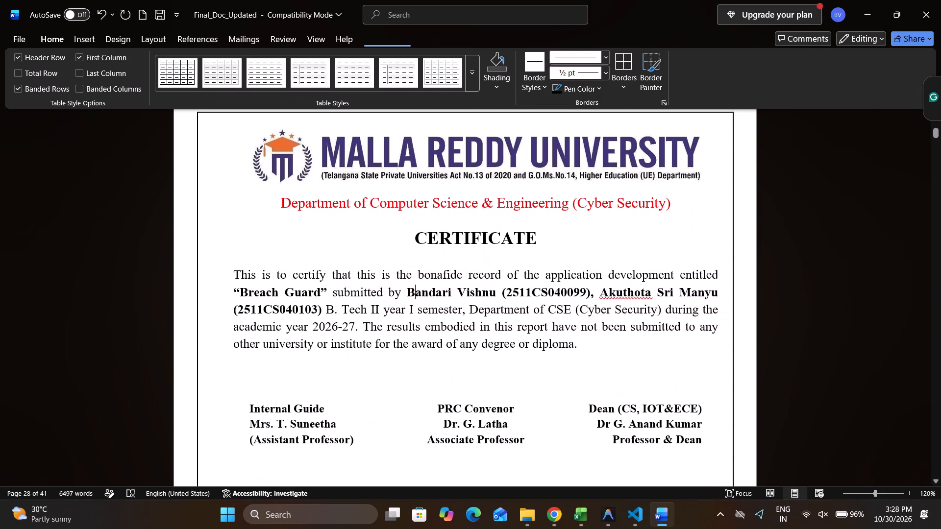
key("ctrl+s")
key("space")
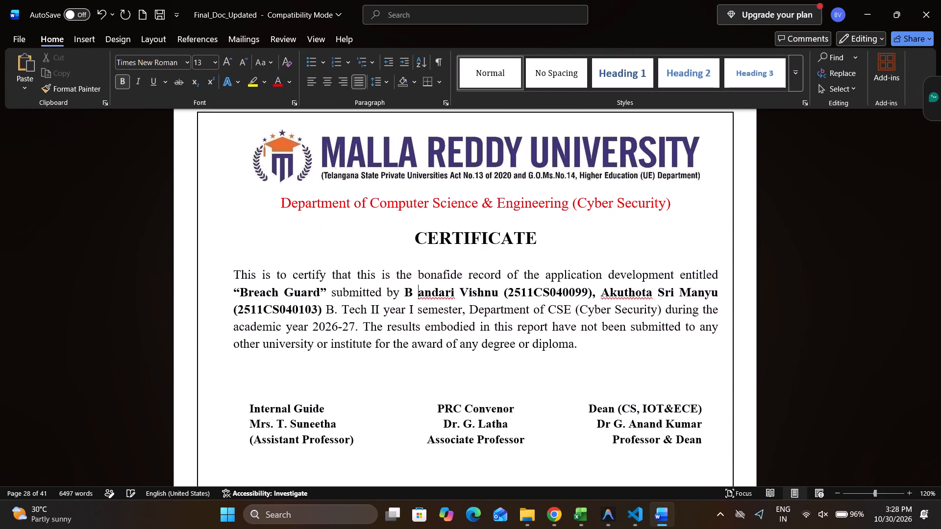
key("ctrl+z")
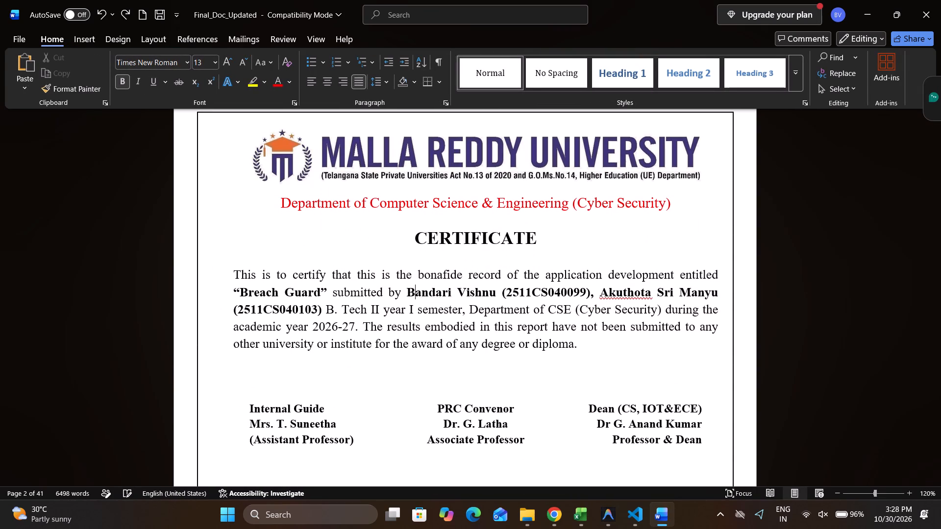
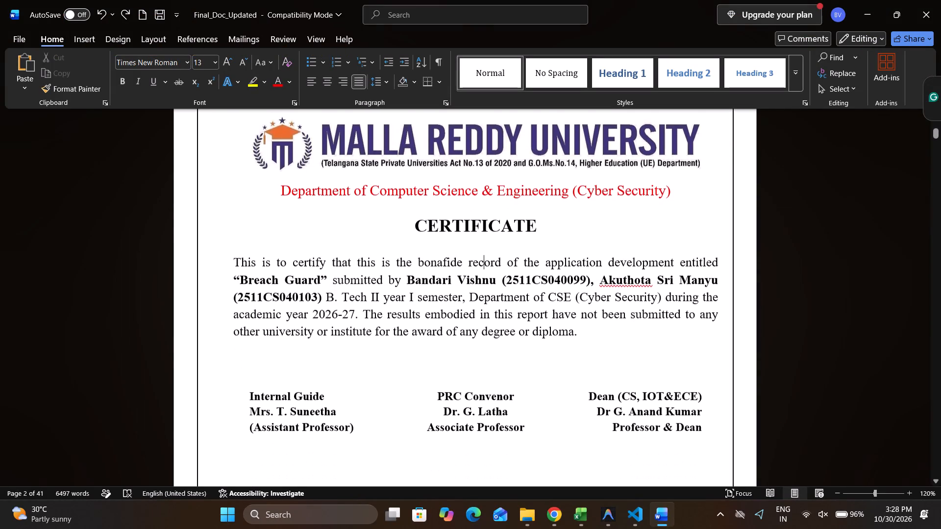
Save the report.
scroll(412, 340, "down", 1)
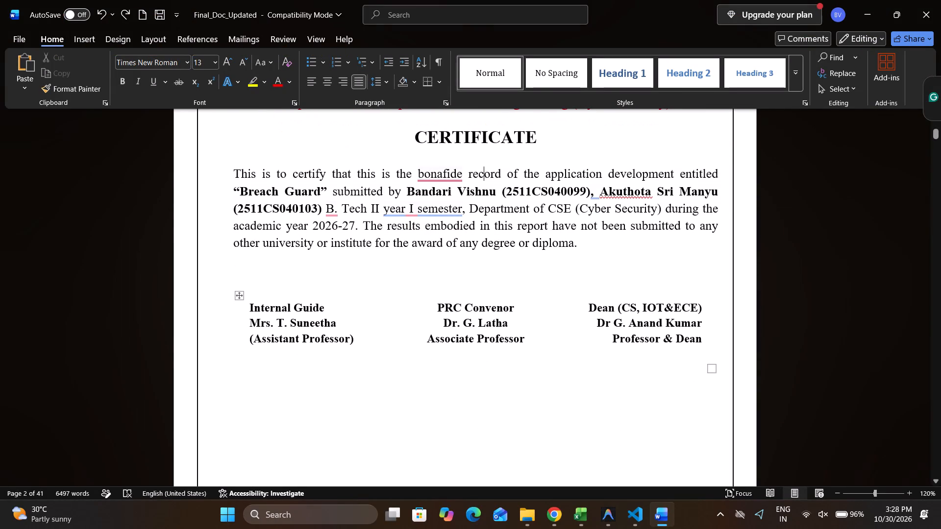
key("ctrl+s")
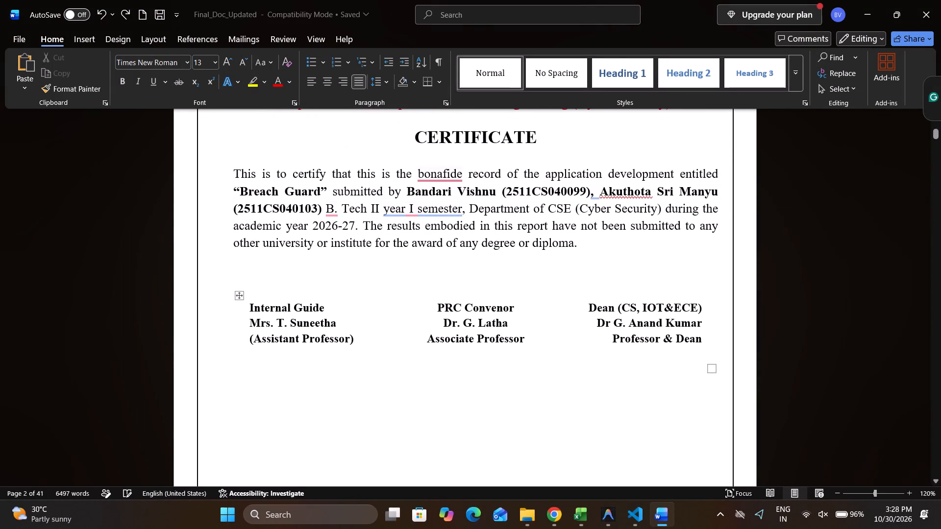
Proofread the front matter of the report: the Certificate, Declaration, Acknowledgements and Abstract pages.
scroll(563, 294, "down", 2)
scroll(563, 294, "up", 2)
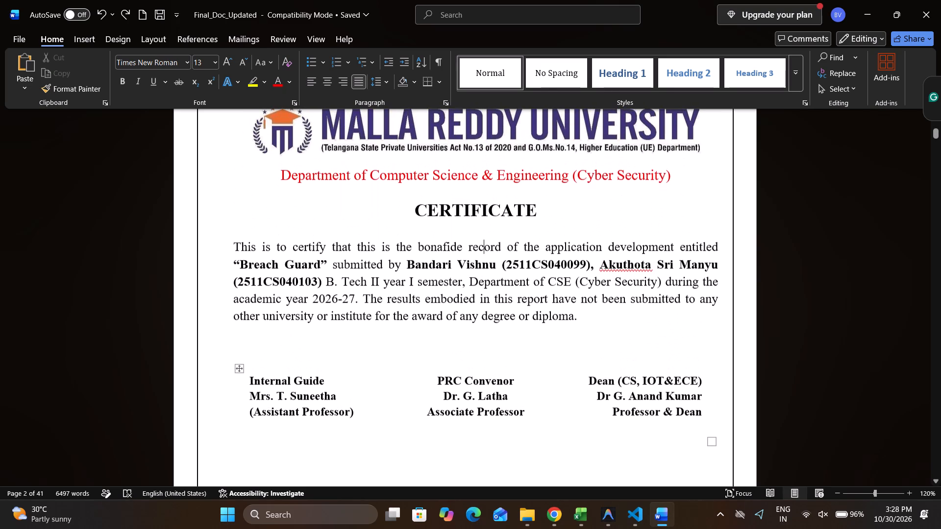
left_click(341, 280)
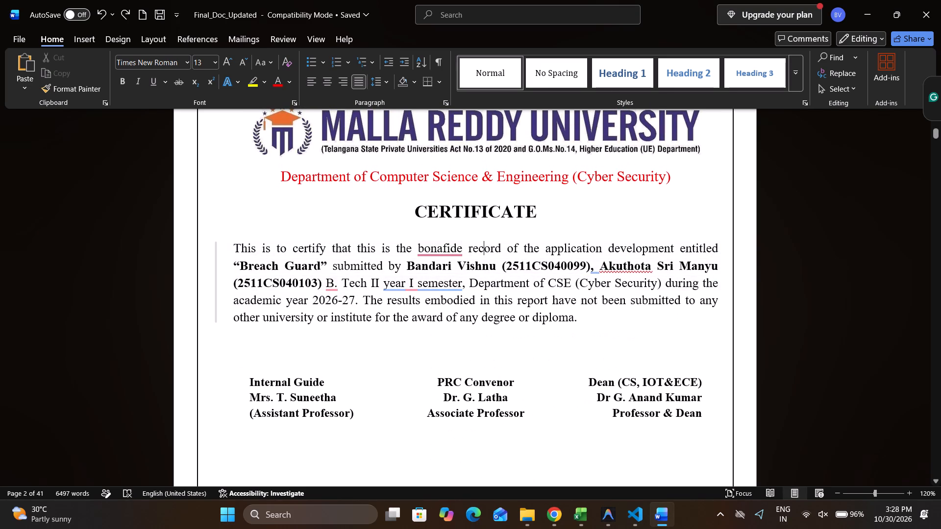
scroll(361, 296, "up", 1)
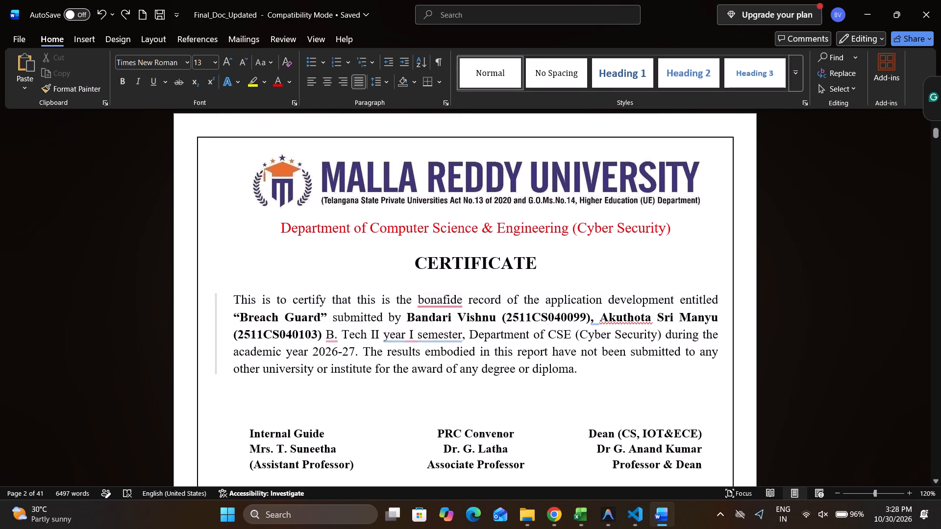
scroll(360, 317, "down", 6)
scroll(360, 317, "up", 1)
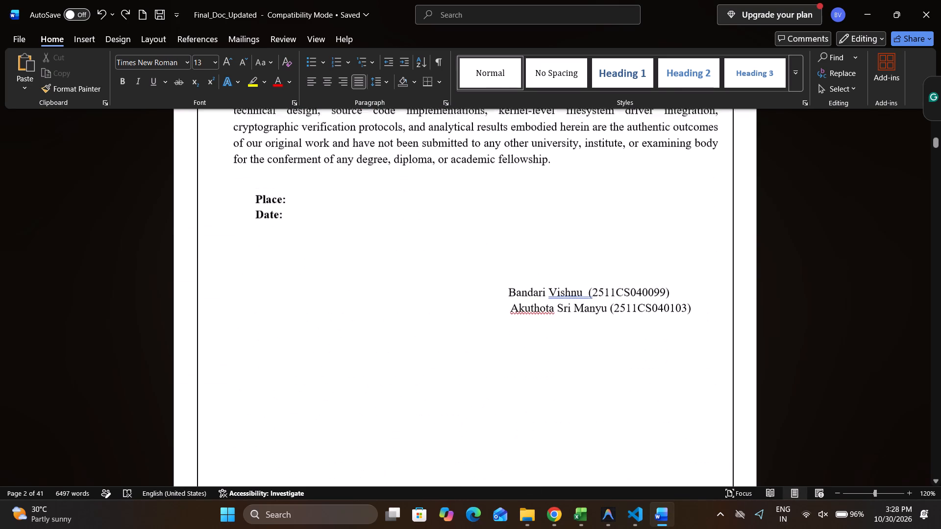
scroll(360, 317, "up", 1)
scroll(360, 317, "down", 1)
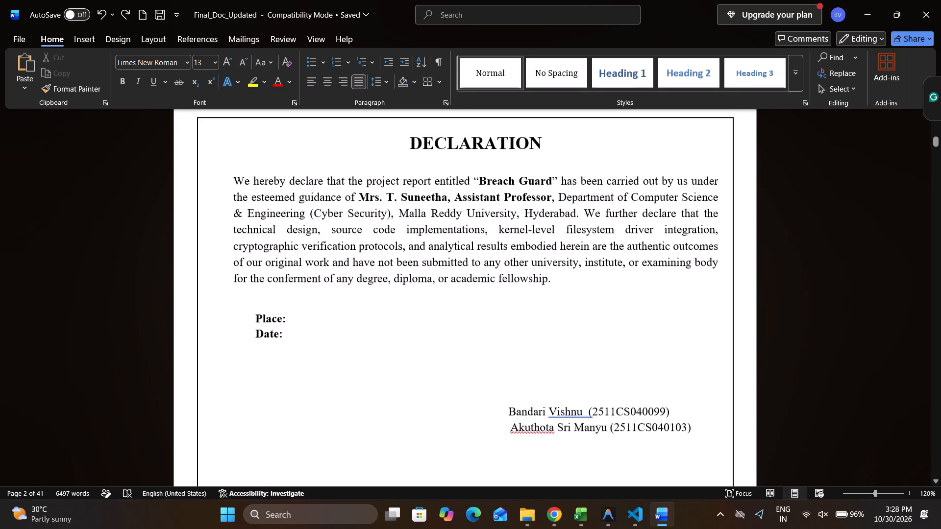
scroll(360, 317, "down", 3)
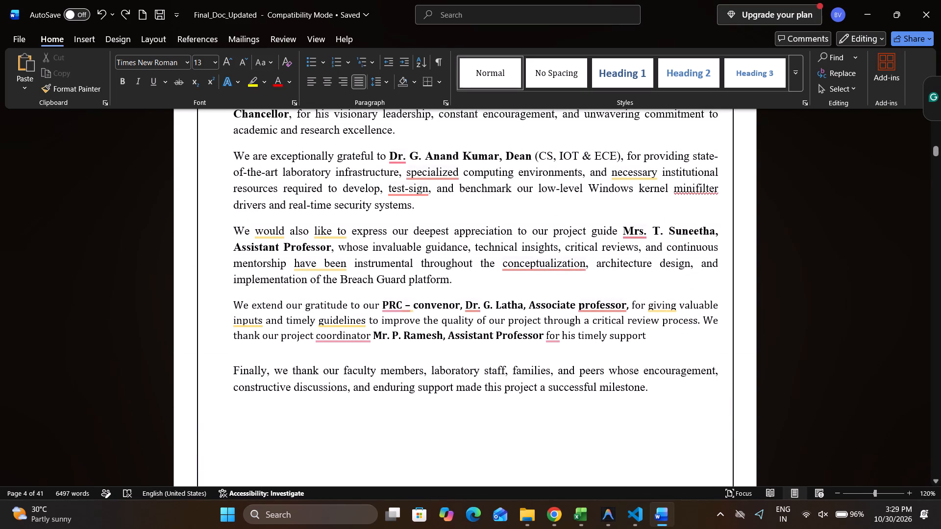
scroll(360, 317, "up", 3)
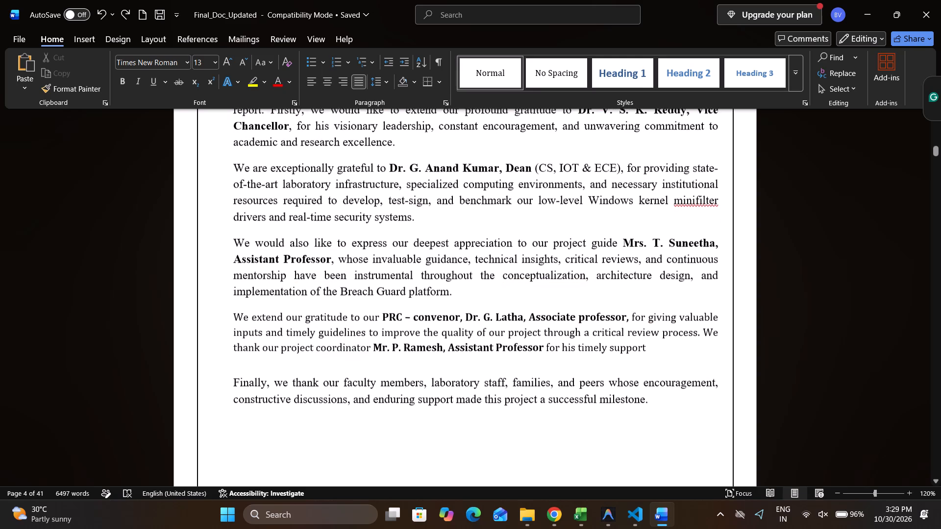
scroll(360, 317, "up", 2)
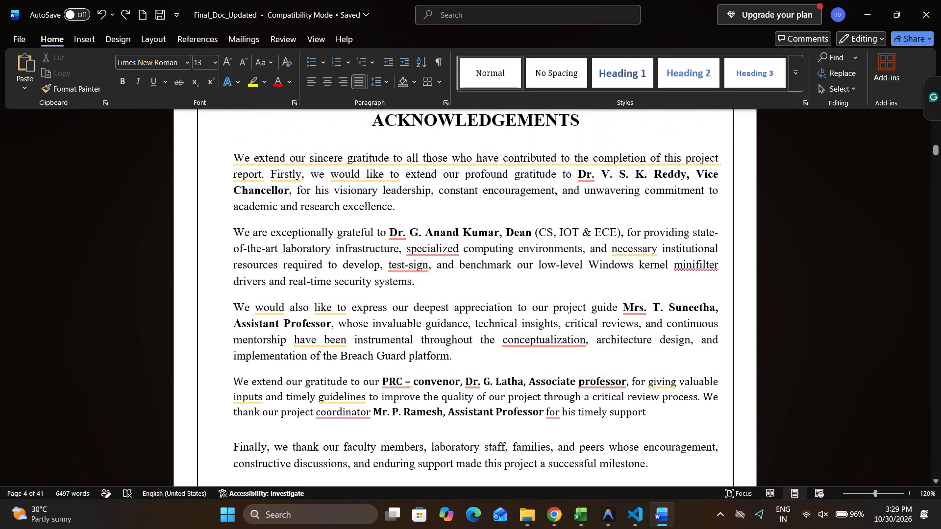
scroll(360, 317, "down", 1)
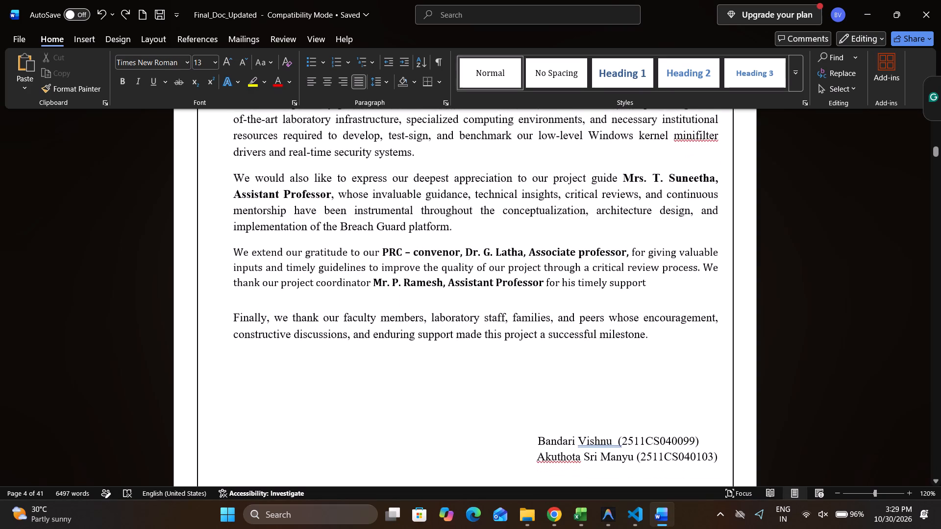
scroll(360, 317, "down", 4)
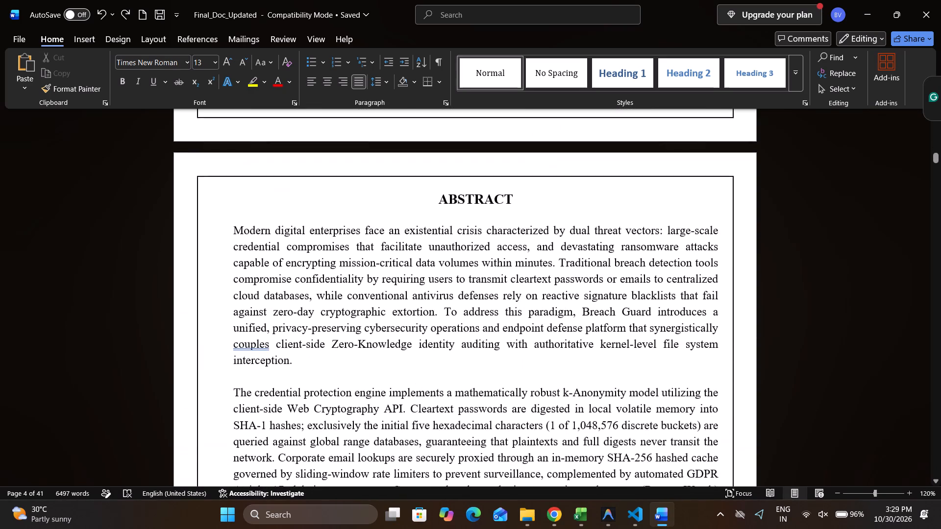
scroll(360, 317, "down", 1)
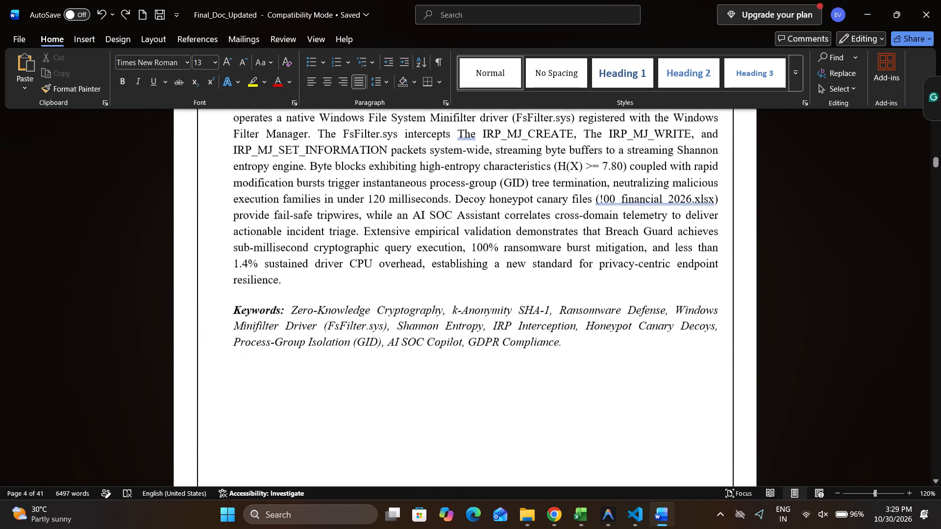
Check the table of contents and the lists of diagrams, screenshots and resultant tables.
scroll(360, 317, "down", 2)
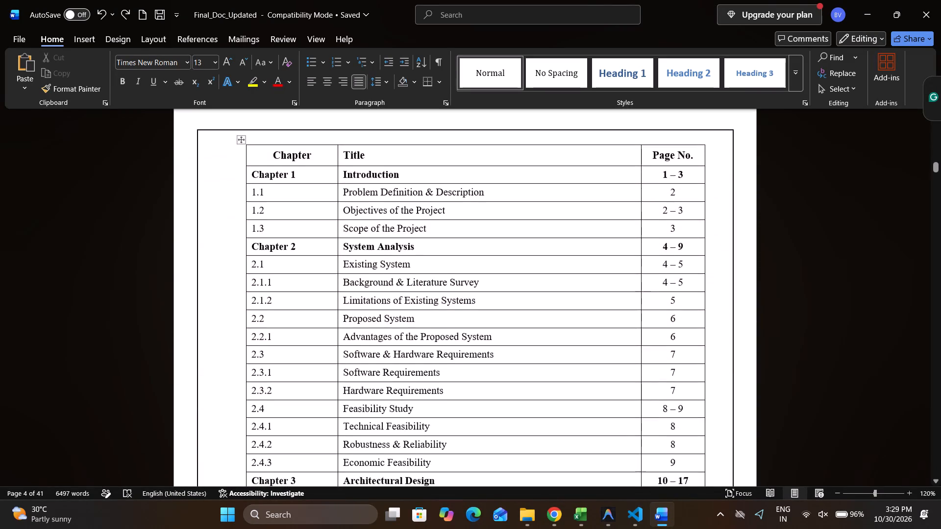
scroll(360, 317, "down", 3)
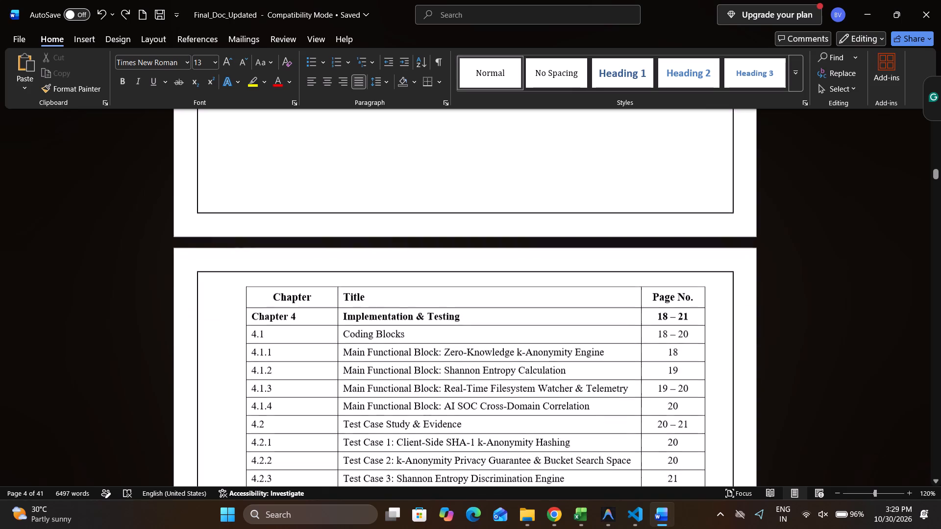
scroll(360, 317, "down", 2)
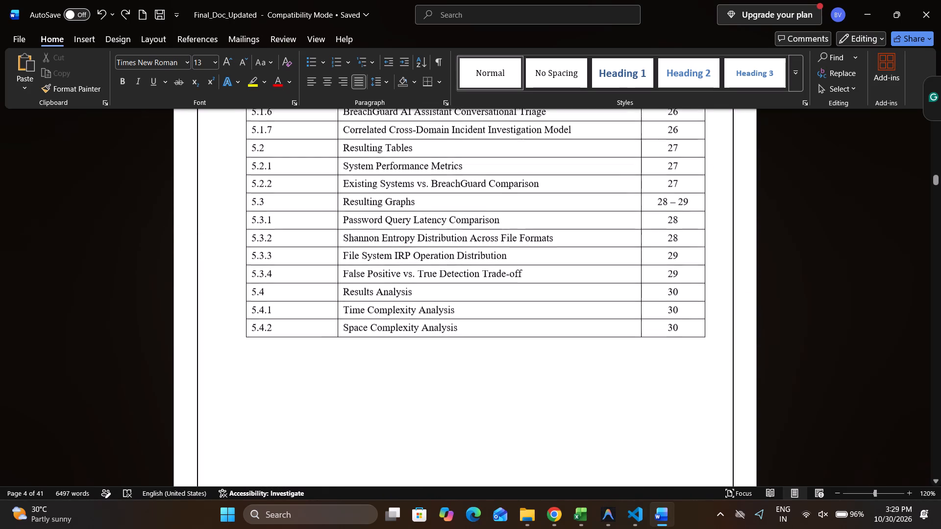
scroll(360, 317, "down", 2)
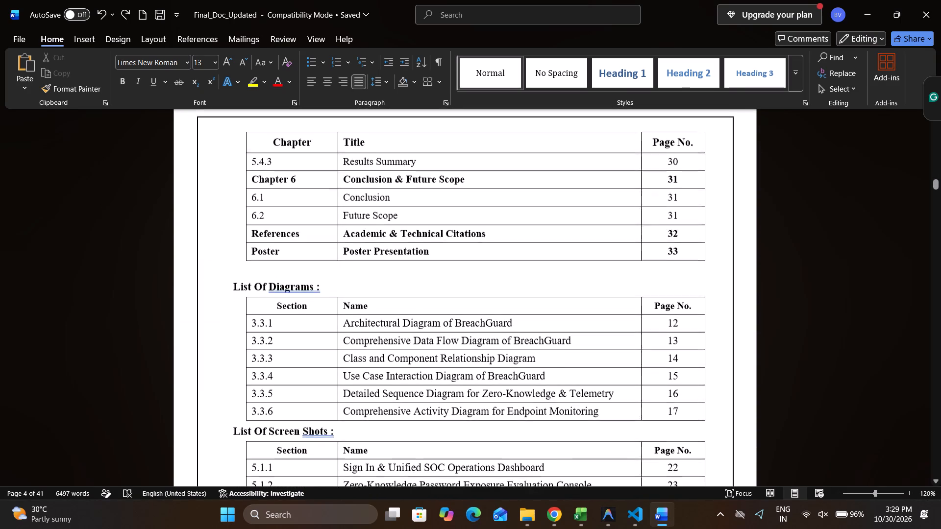
scroll(360, 317, "down", 4)
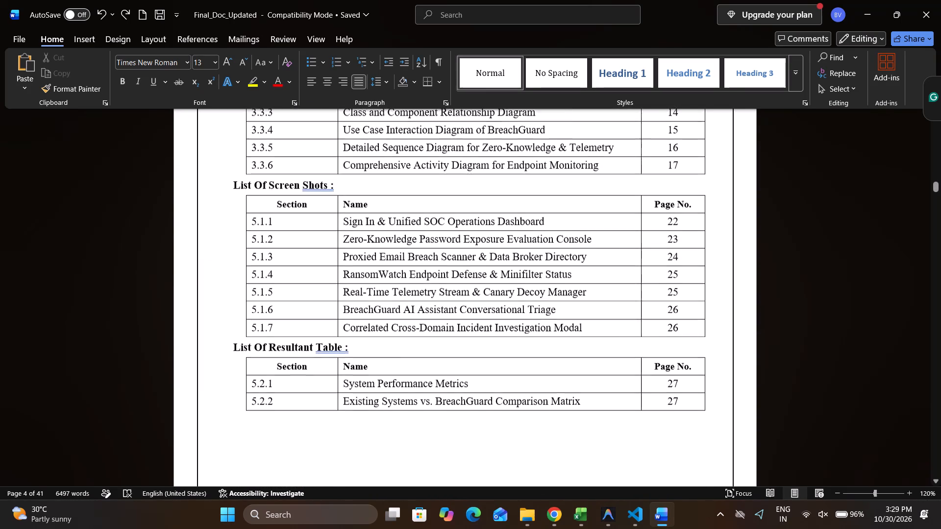
scroll(360, 317, "down", 3)
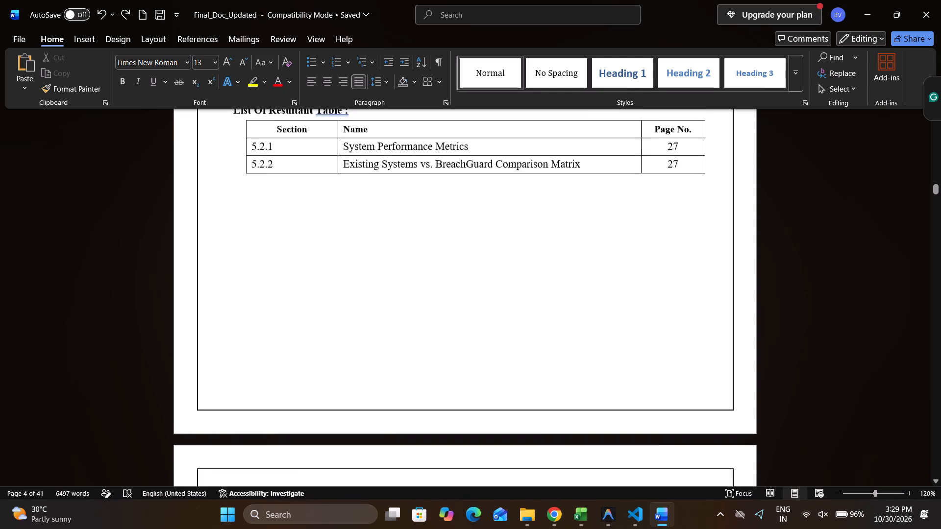
Review Chapter 1 and Chapter 2, through the requirements tables and the Economic Feasibility section, for remaining layout or shading problems.
scroll(360, 317, "down", 3)
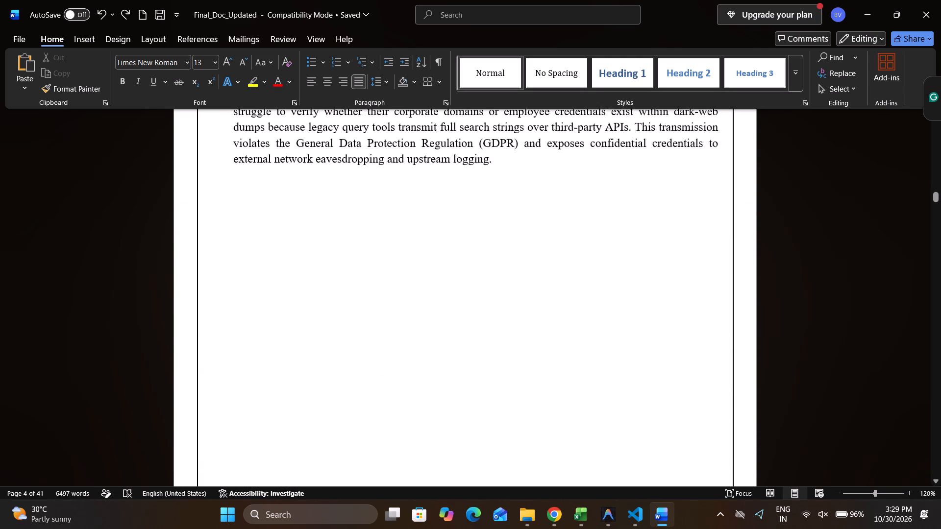
scroll(360, 317, "down", 2)
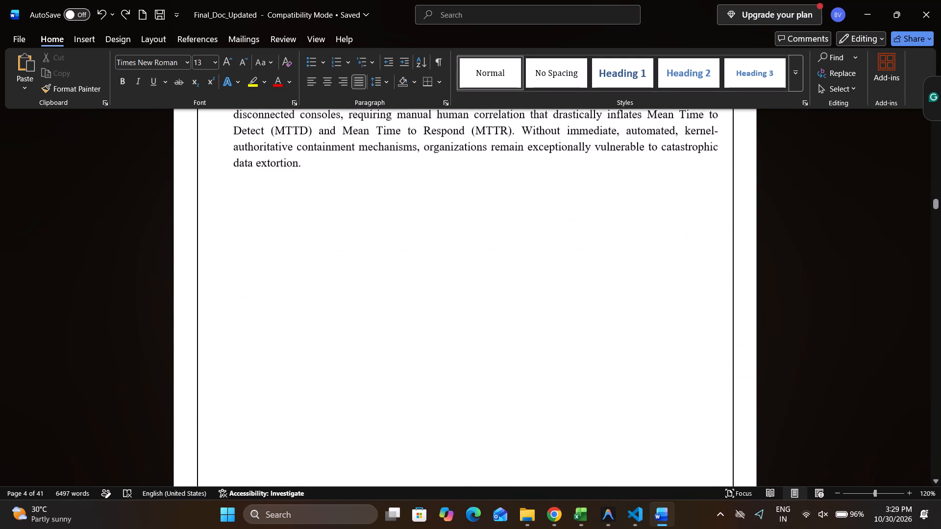
scroll(360, 317, "down", 1)
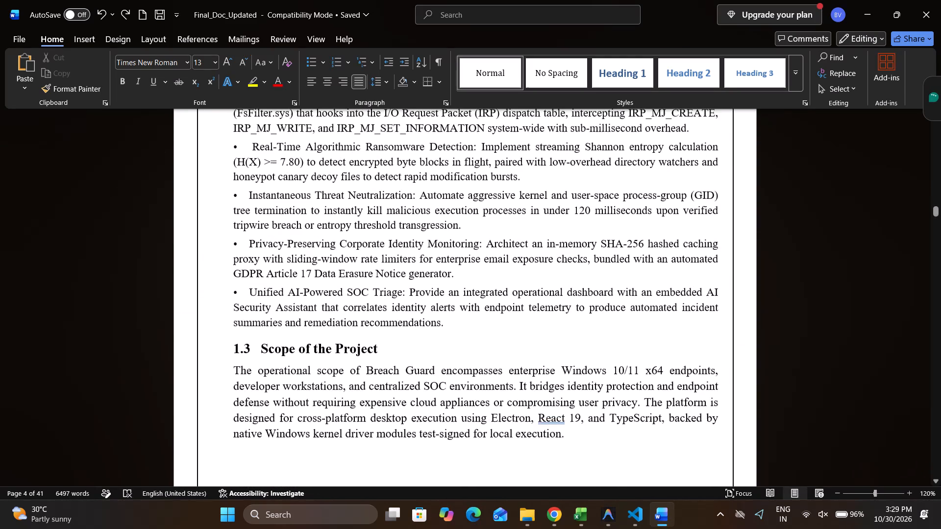
scroll(360, 317, "up", 1)
scroll(360, 317, "down", 1)
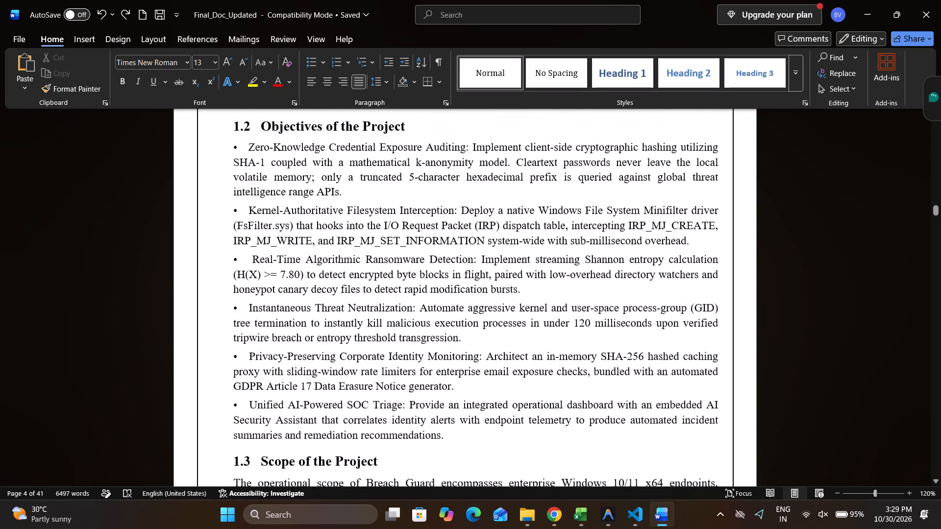
scroll(360, 317, "down", 1)
scroll(360, 317, "up", 1)
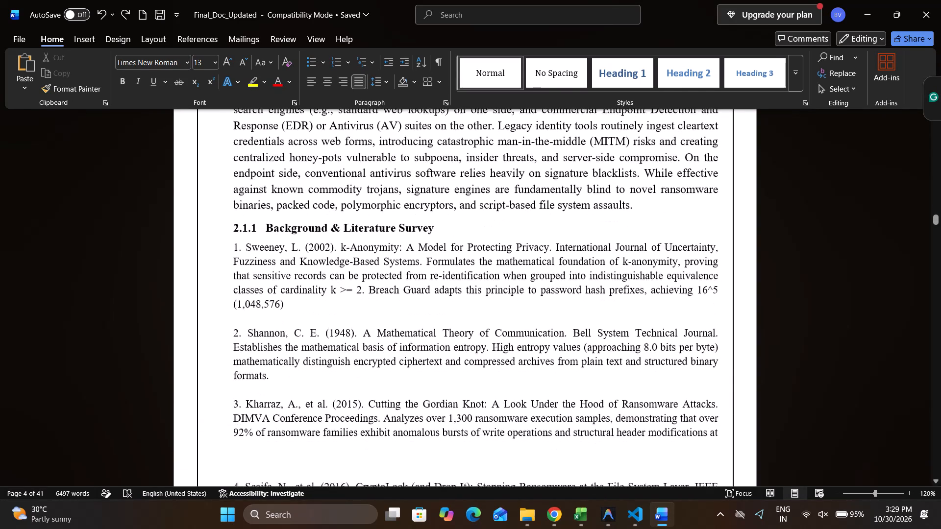
scroll(360, 317, "up", 1)
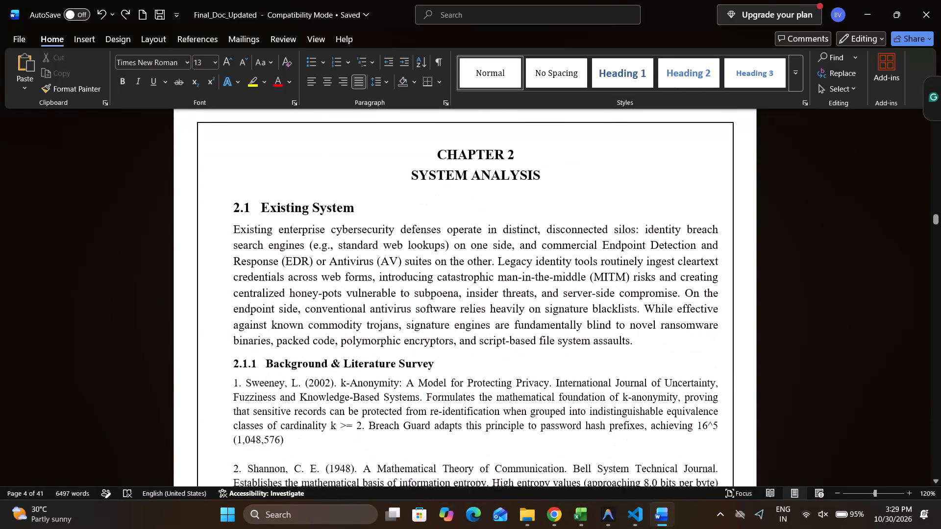
scroll(360, 317, "down", 1)
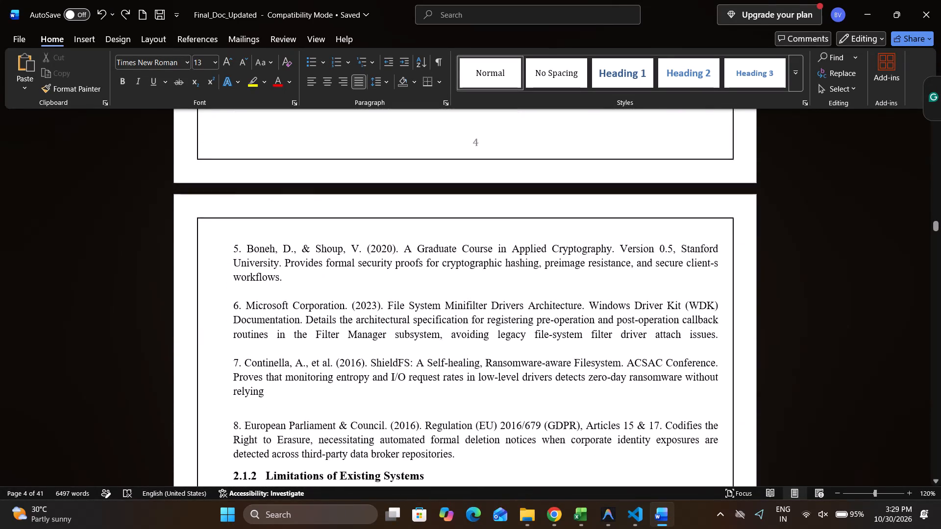
scroll(360, 317, "down", 1)
left_click(381, 294)
scroll(381, 294, "down", 1)
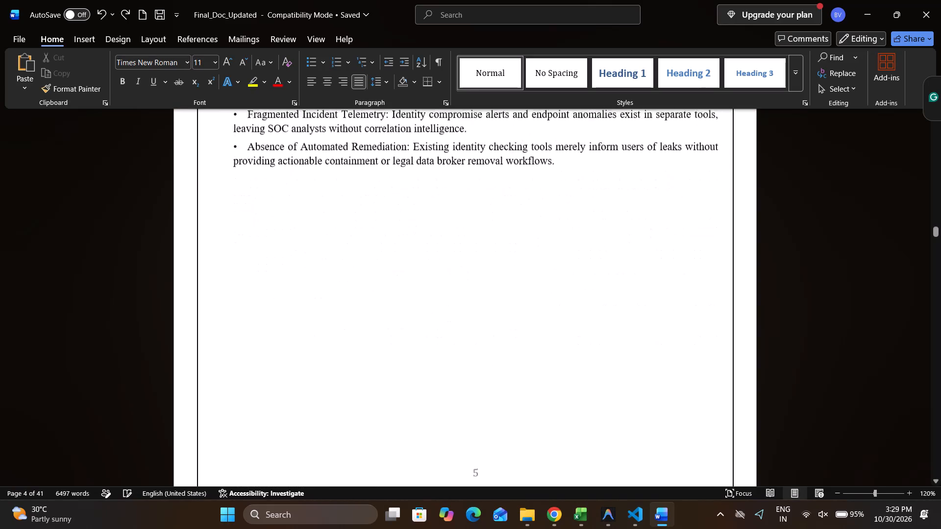
scroll(381, 294, "down", 4)
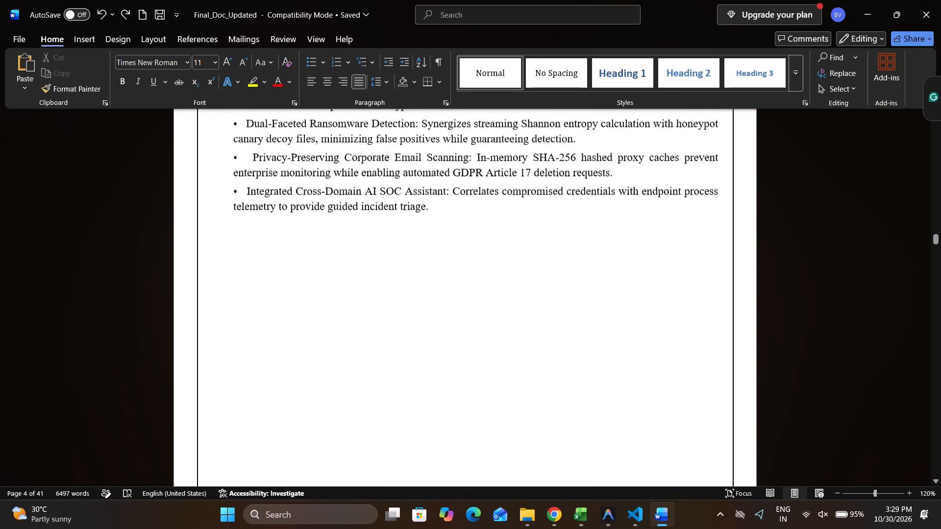
scroll(381, 294, "down", 5)
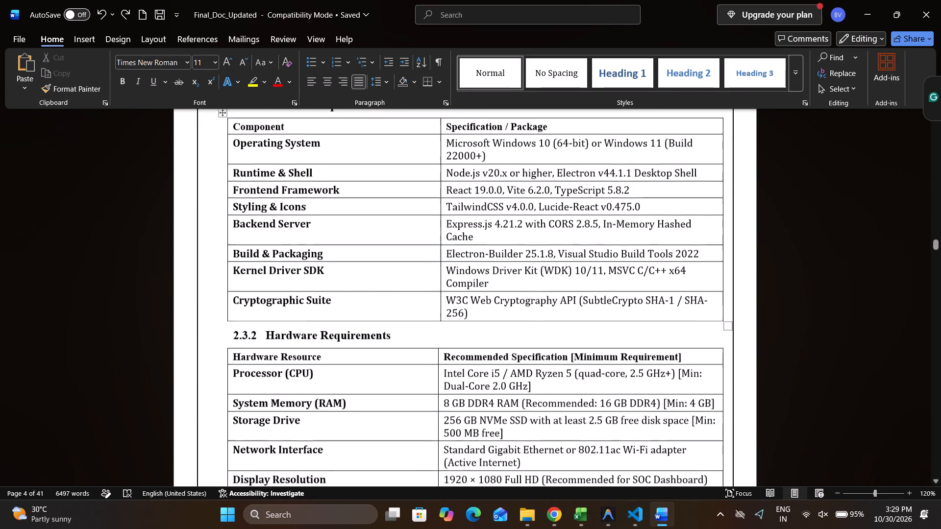
scroll(381, 294, "down", 6)
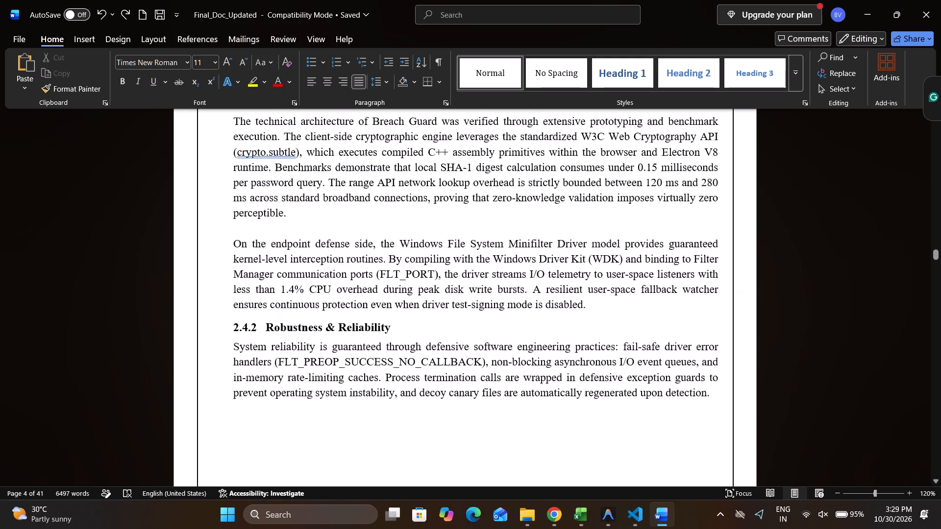
scroll(381, 294, "down", 4)
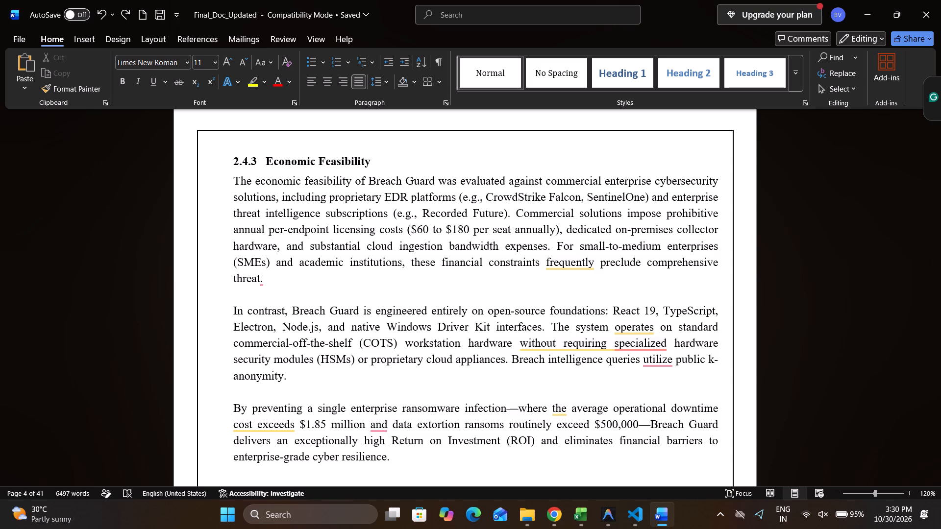
scroll(381, 294, "down", 1)
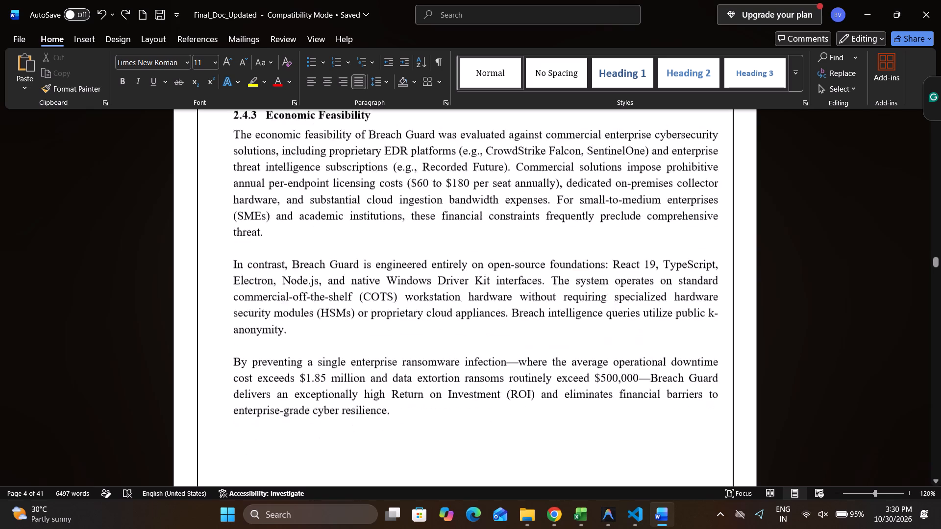
Review the pages from Economic Feasibility through the Chapter 3 Modules Design section to 3.2 Method and Algorithm Design.
scroll(381, 294, "down", 2)
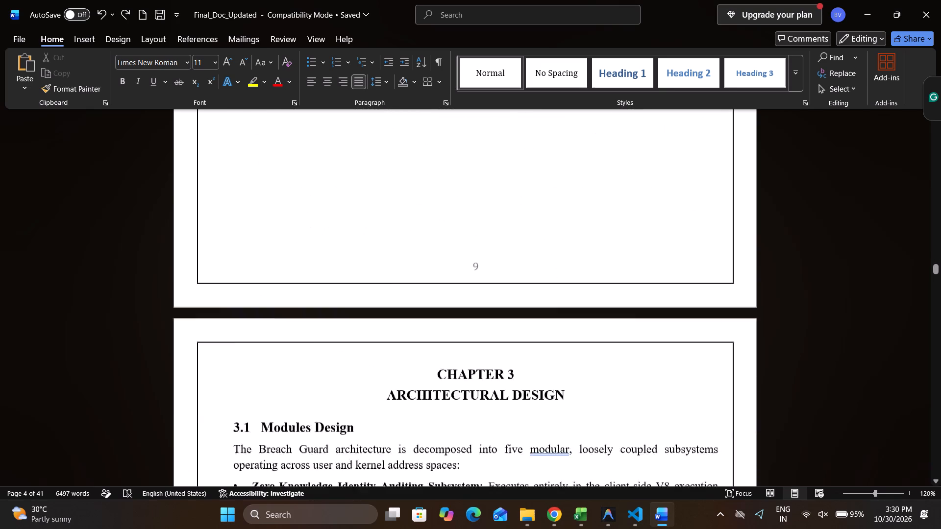
scroll(381, 294, "down", 6)
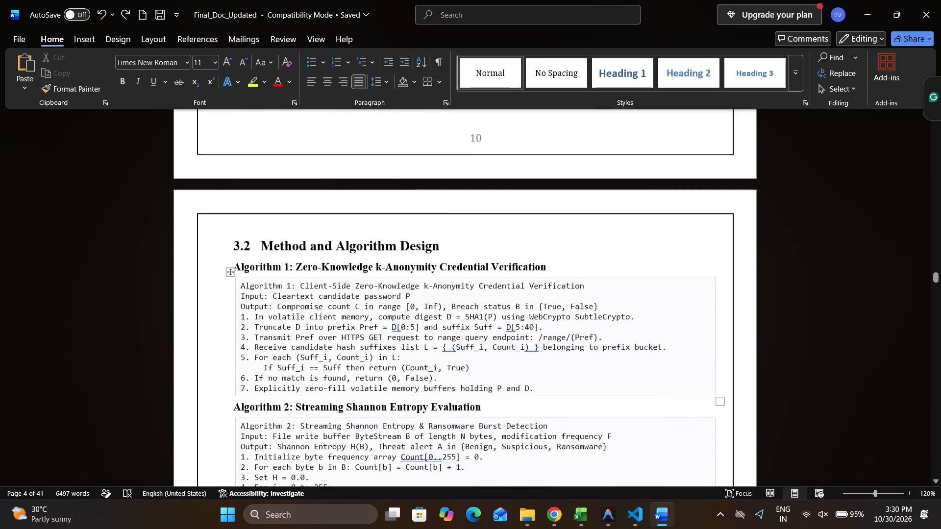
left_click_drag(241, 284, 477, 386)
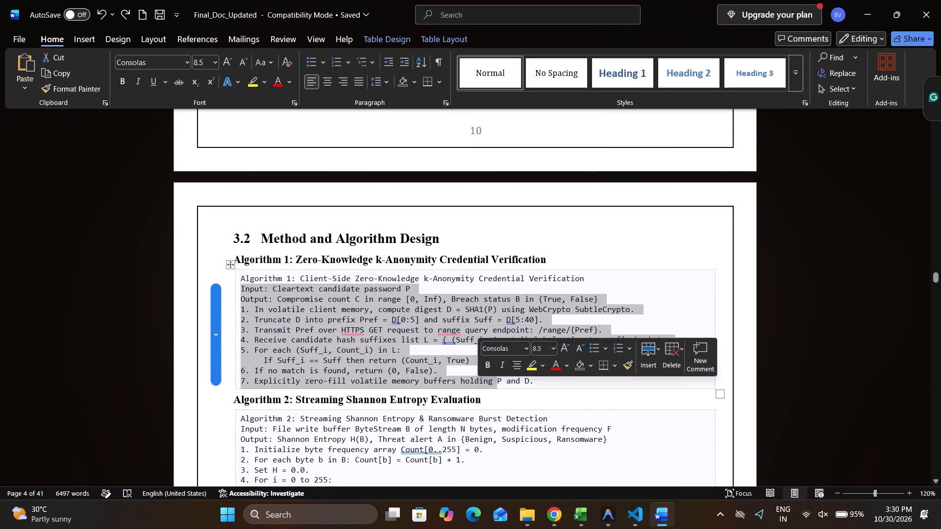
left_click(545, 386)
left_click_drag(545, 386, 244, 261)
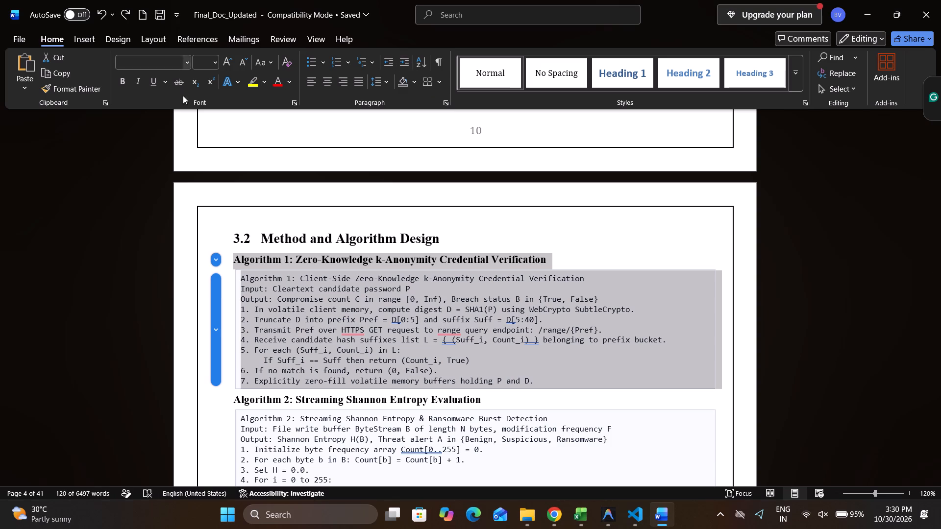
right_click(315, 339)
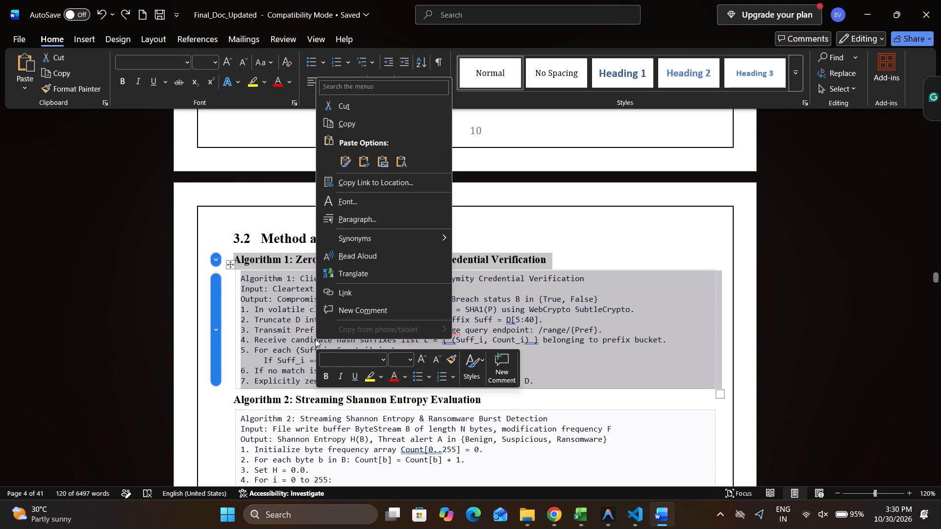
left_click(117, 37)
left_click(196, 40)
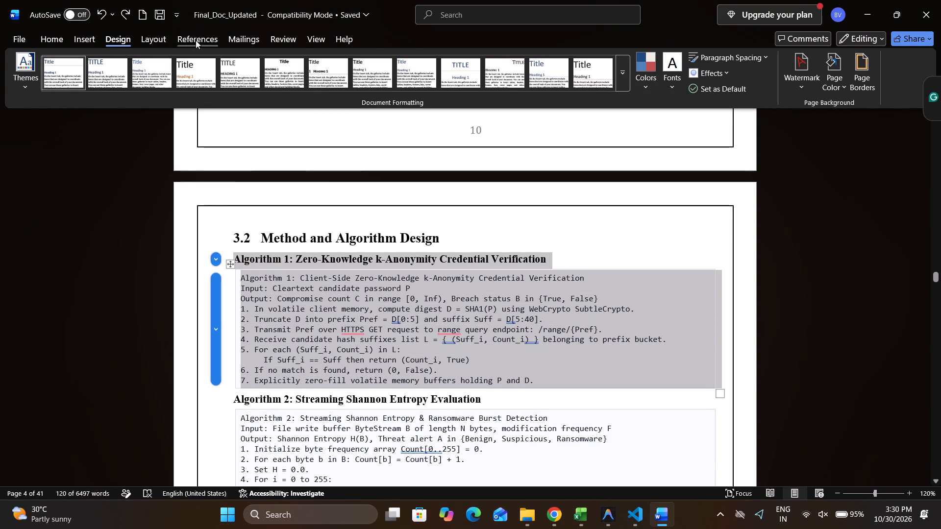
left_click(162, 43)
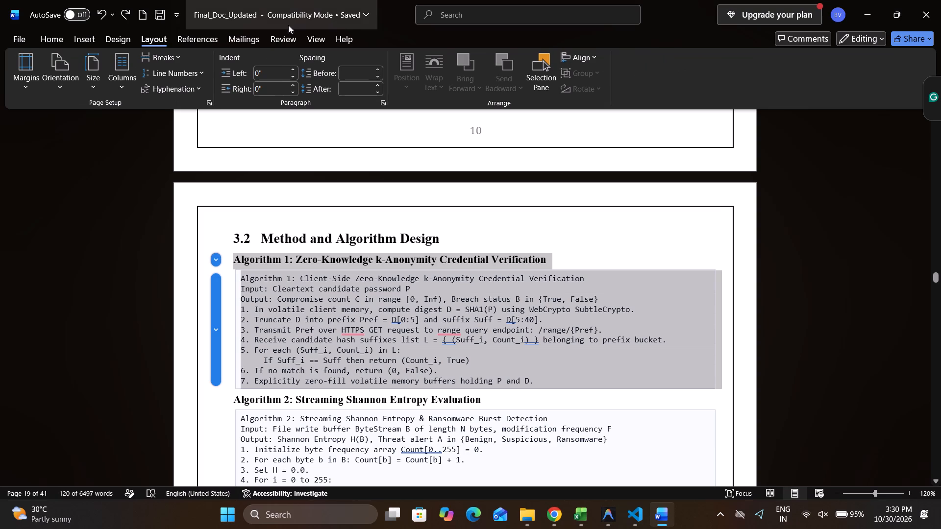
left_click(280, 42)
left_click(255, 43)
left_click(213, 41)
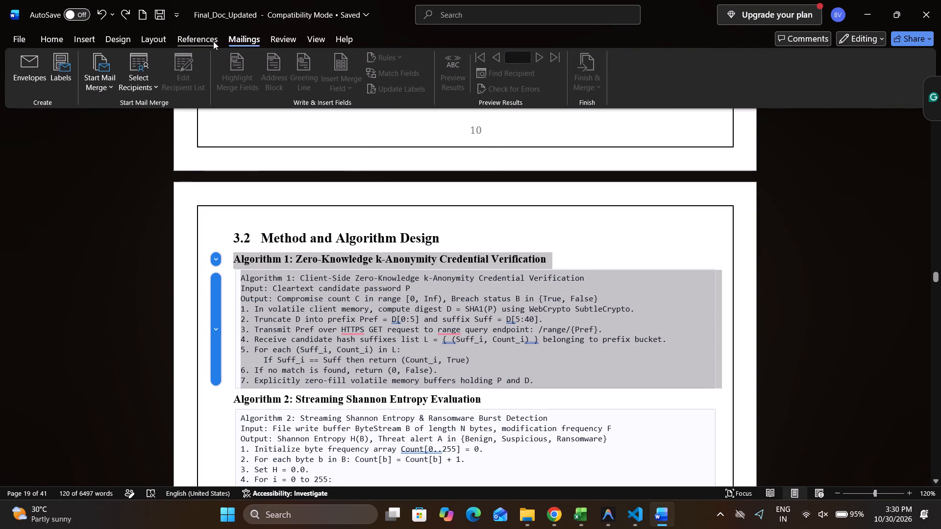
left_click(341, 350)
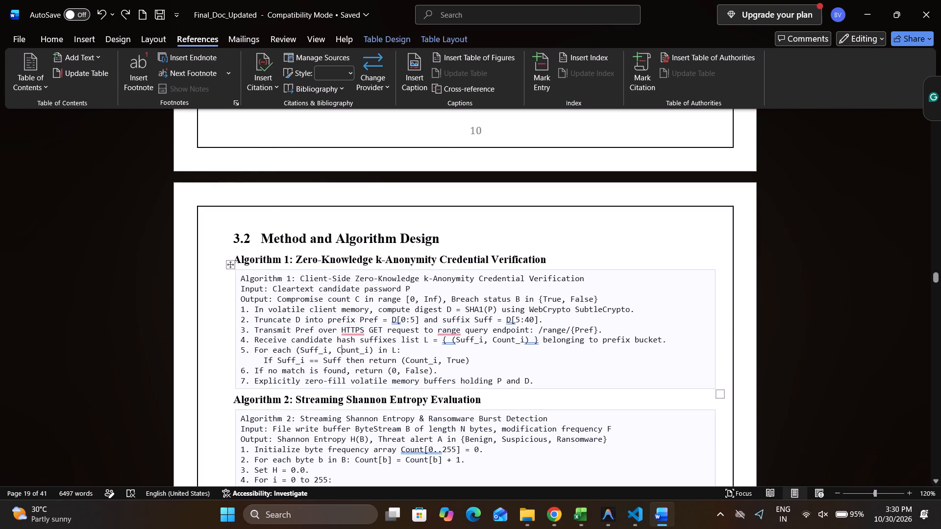
Remove the background shading from the Algorithm 1 block in section 3.2, leaving its heading out of the selection.
left_click_drag(540, 381, 245, 260)
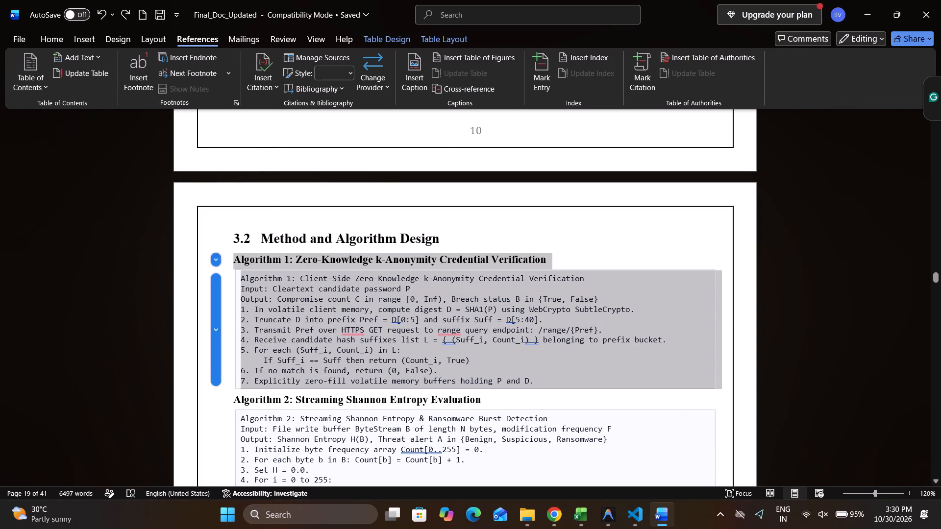
left_click_drag(245, 260, 243, 279)
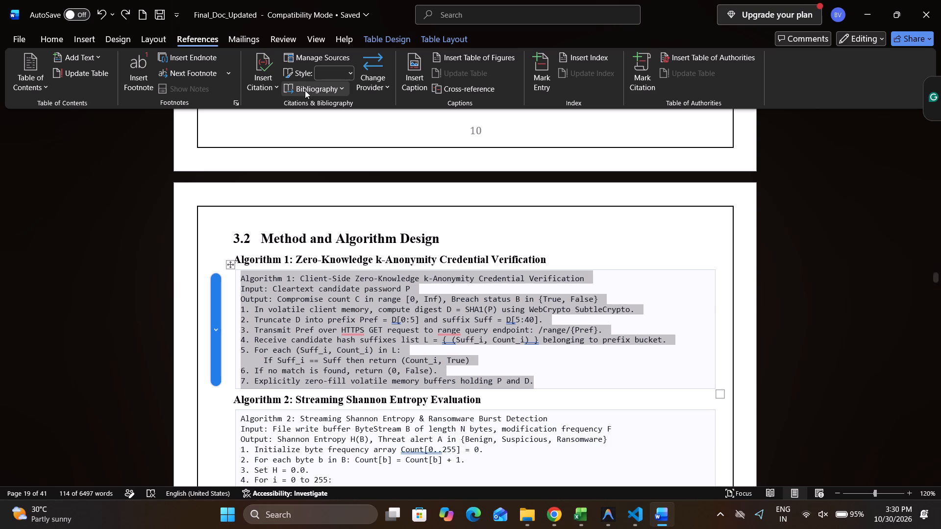
left_click(422, 37)
left_click(387, 36)
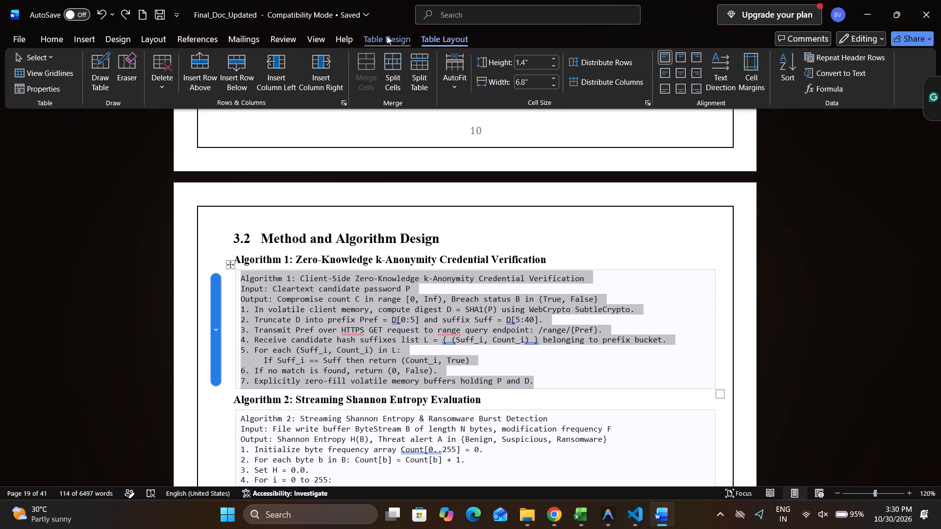
left_click(504, 64)
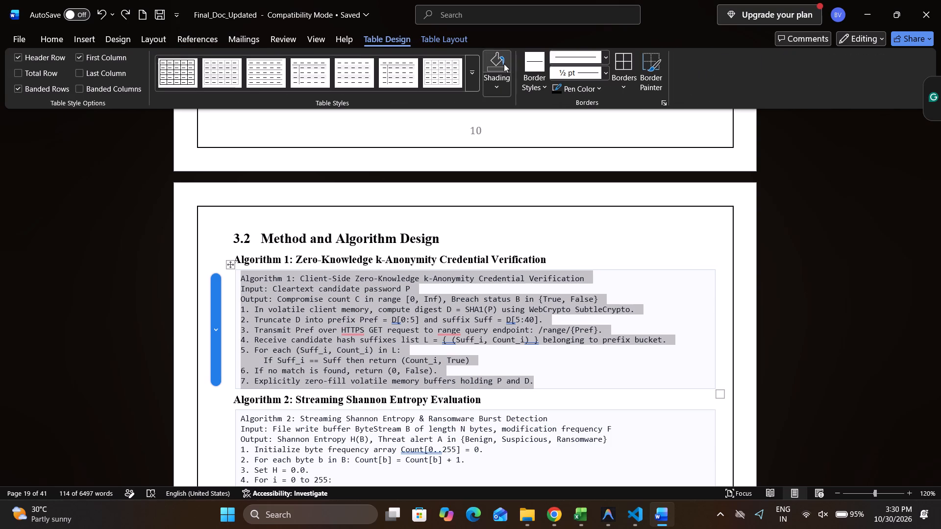
Remove the background shading from the Algorithm 2 block under Streaming Shannon Entropy Evaluation.
scroll(396, 372, "down", 1)
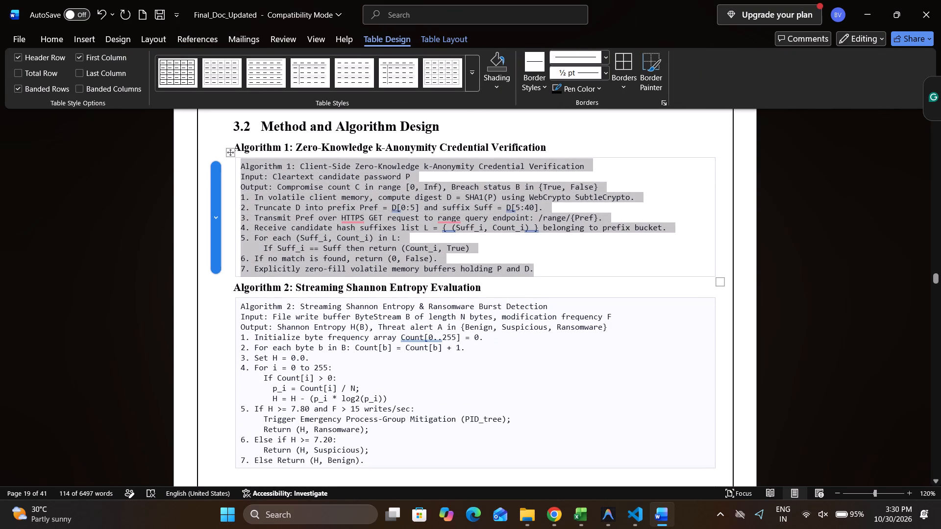
left_click_drag(241, 308, 369, 456)
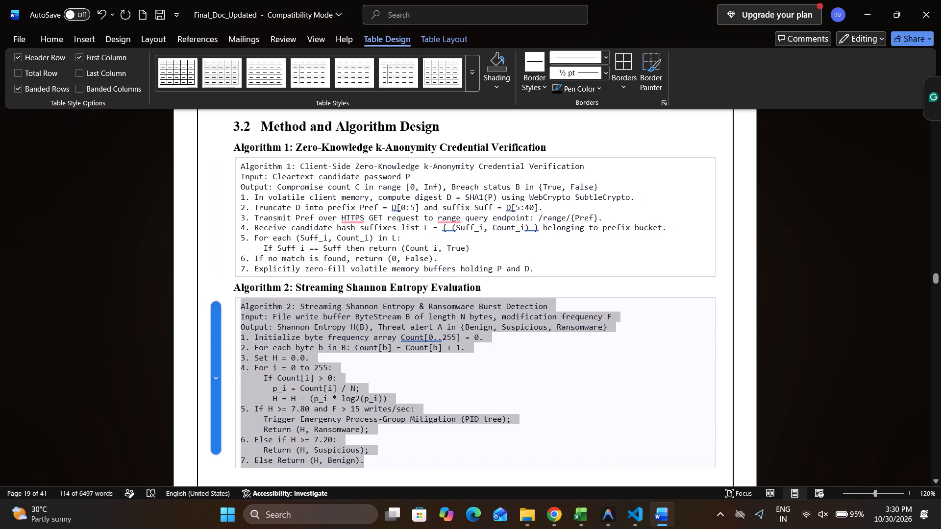
left_click_drag(369, 456, 372, 457)
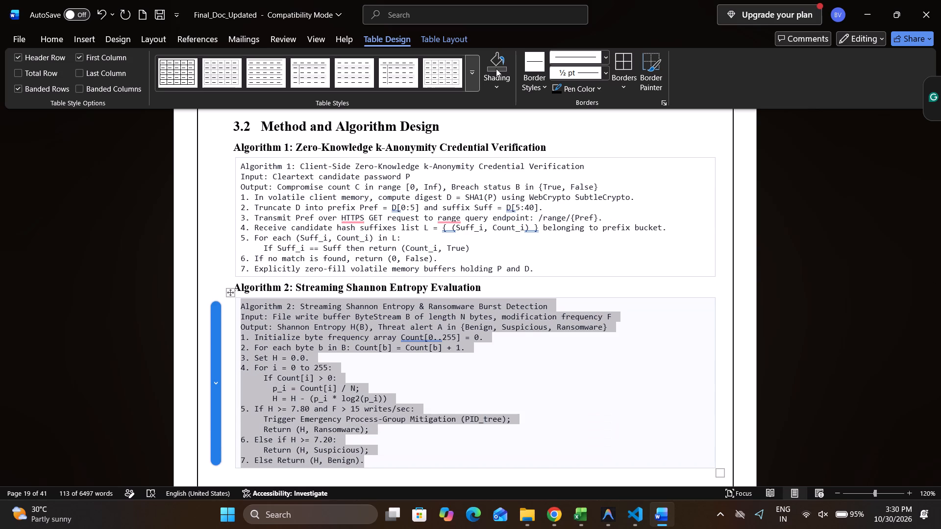
left_click(496, 66)
Check the Chapter 3 pages after the algorithms, including the 3.3.2 Data Flow Diagram, for layout or shading problems.
scroll(443, 287, "down", 2)
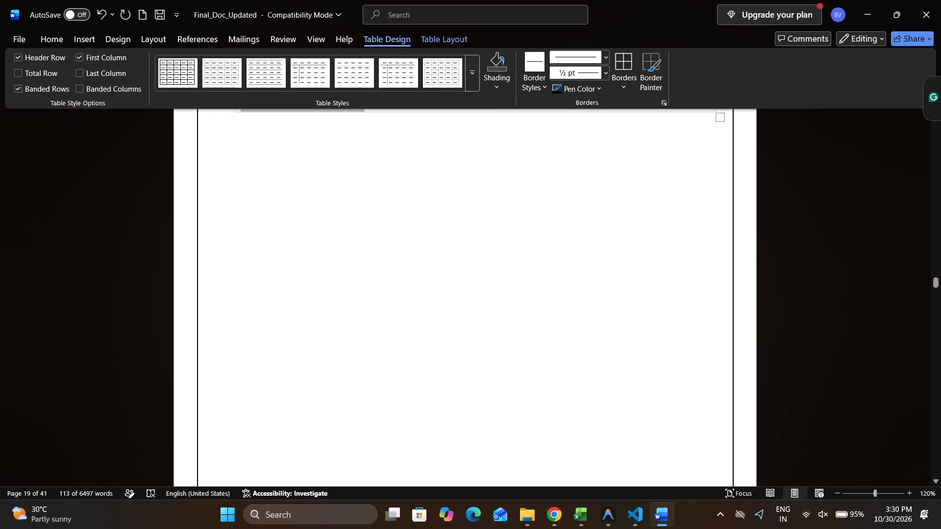
scroll(443, 287, "down", 4)
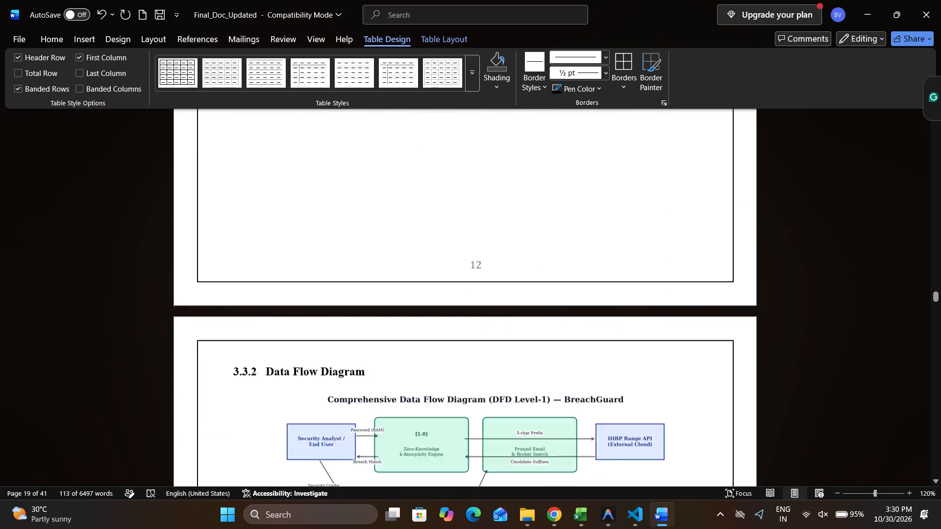
scroll(443, 287, "down", 4)
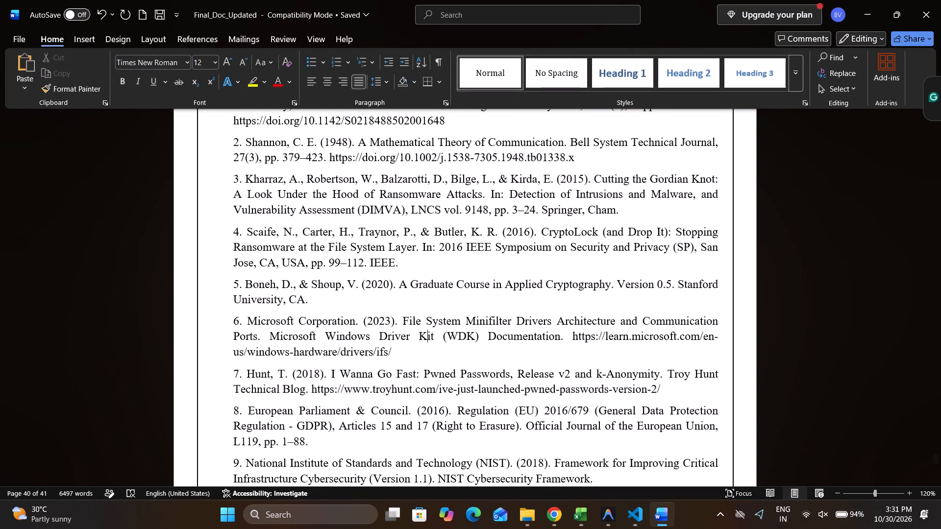
Save the report.
key("ctrl+s")
key("ctrl+s")
key("ctrl+s")
Look back through the report from the References past Chapter 5 to the cover page.
scroll(428, 336, "up", 2)
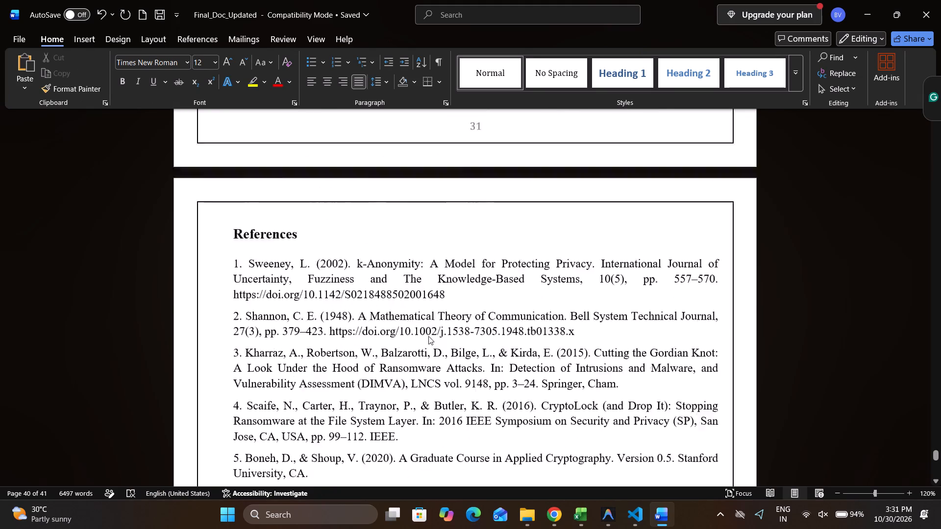
scroll(428, 336, "up", 10)
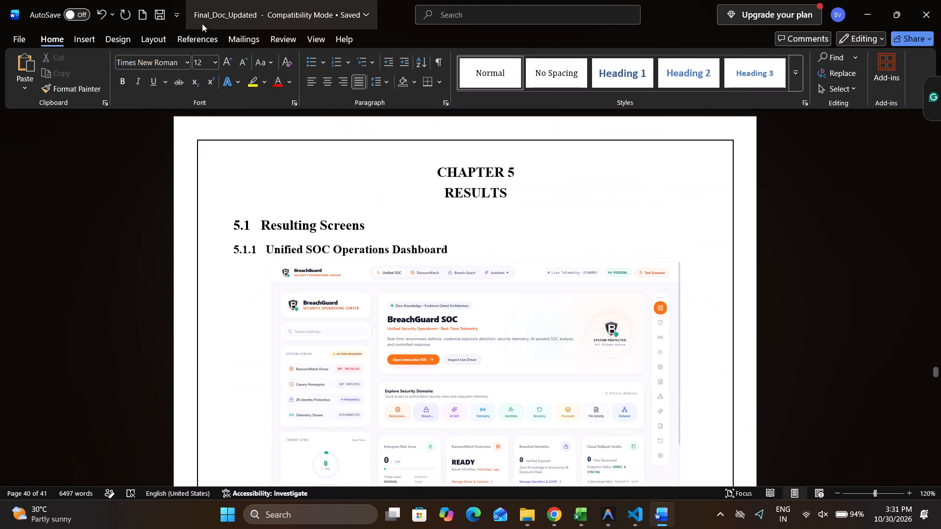
scroll(221, 244, "up", 20)
scroll(221, 244, "up", 1)
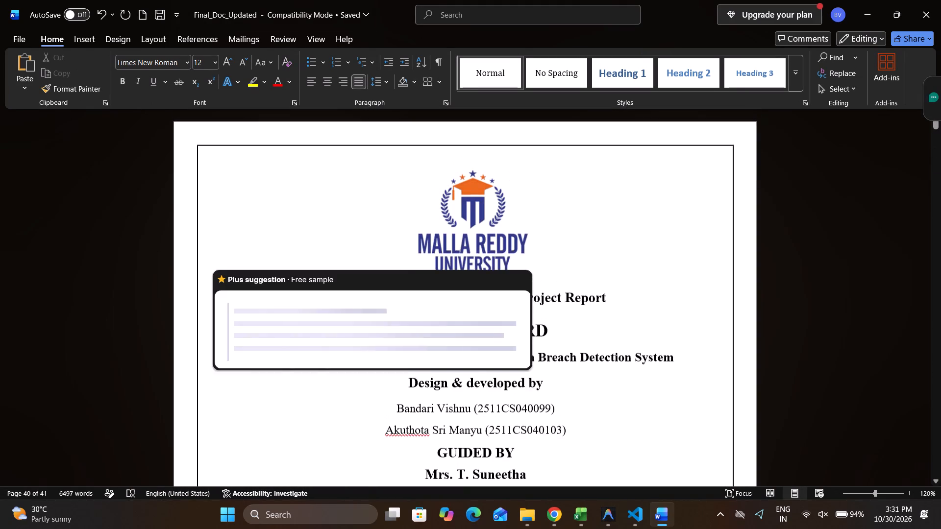
key("alt+Tab")
key("alt+Tab")
key("alt+Tab")
key("alt+Tab")
key("alt+Tab")
key("alt+Tab")
key("alt+Tab")
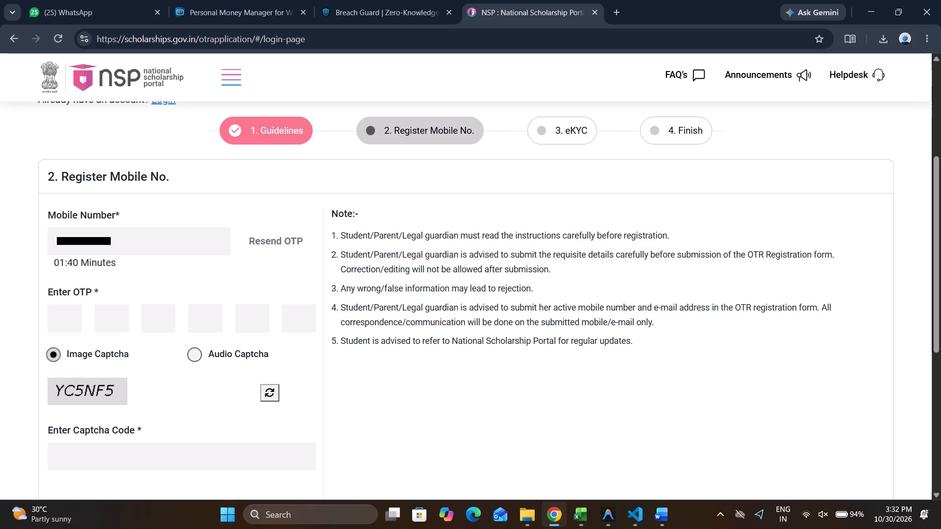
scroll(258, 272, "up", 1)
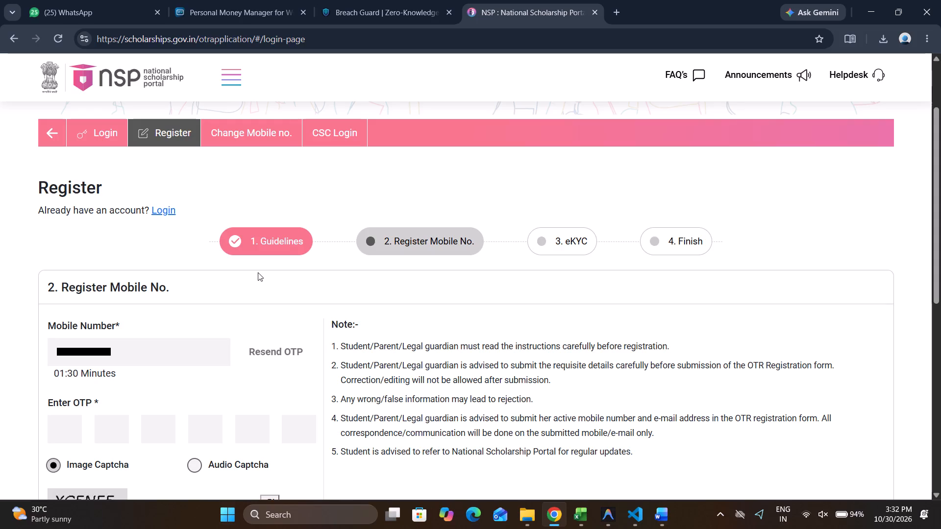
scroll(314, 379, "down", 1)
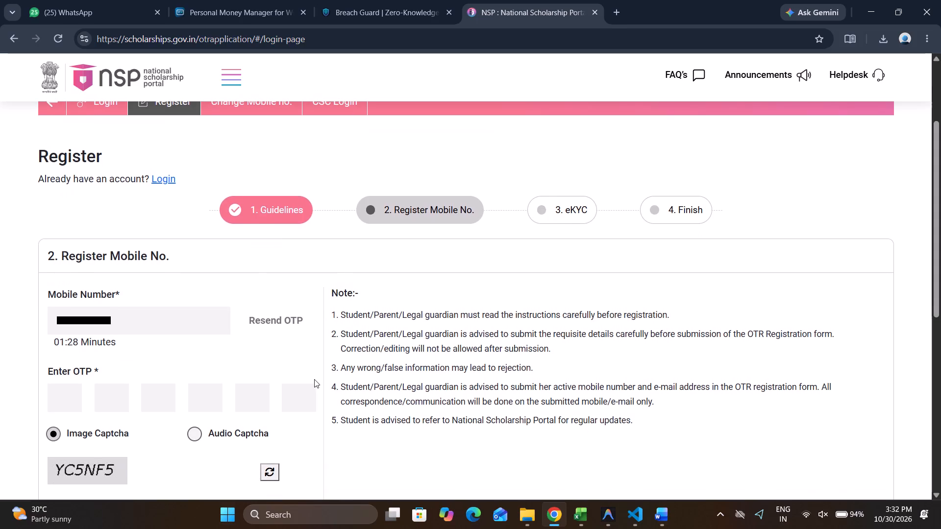
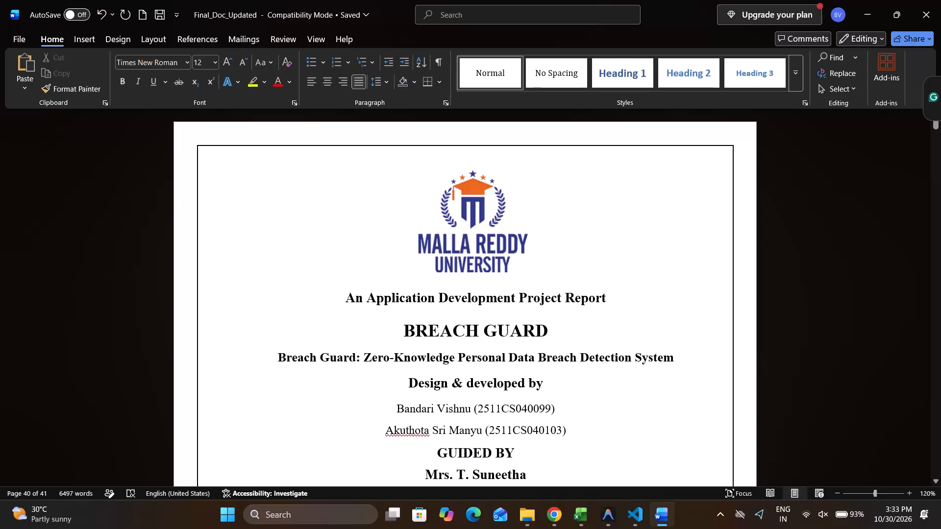
Look through the report's front pages from the cover page to the Declaration to check their layout.
scroll(503, 285, "down", 2)
scroll(787, 152, "down", 20)
scroll(787, 152, "down", 20)
scroll(787, 152, "down", 13)
scroll(787, 152, "up", 10)
scroll(739, 210, "down", 20)
scroll(739, 210, "down", 5)
double_click(739, 210)
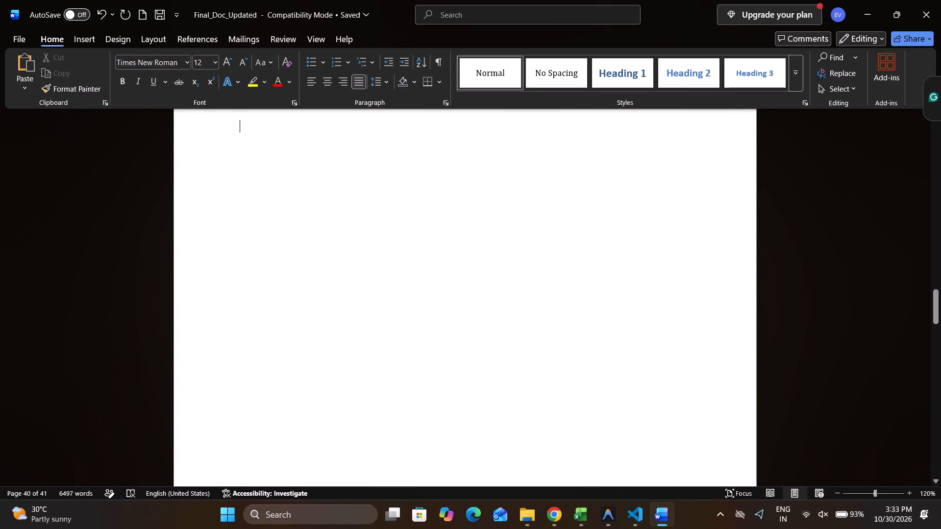
scroll(739, 210, "down", 2)
scroll(739, 210, "up", 6)
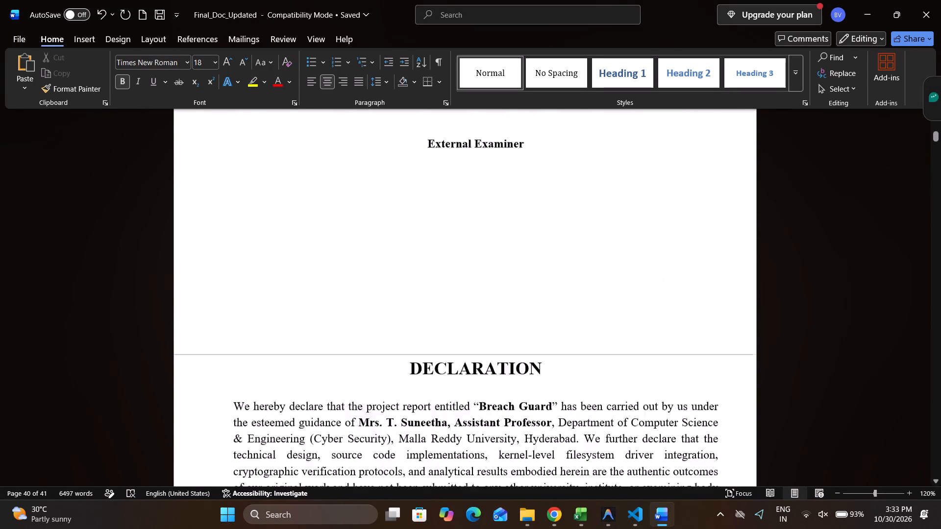
scroll(739, 210, "left", 1)
Undo the last change made to the Algorithm 2 block in section 3.2.
key("ctrl+z")
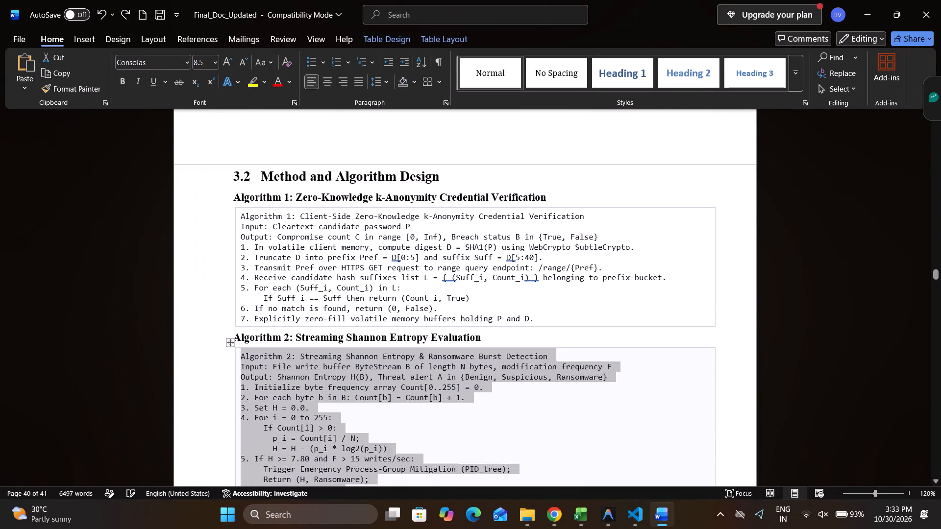
Look back through the report from section 3.2 to the List Of Resultant Table in the front matter.
scroll(739, 210, "up", 16)
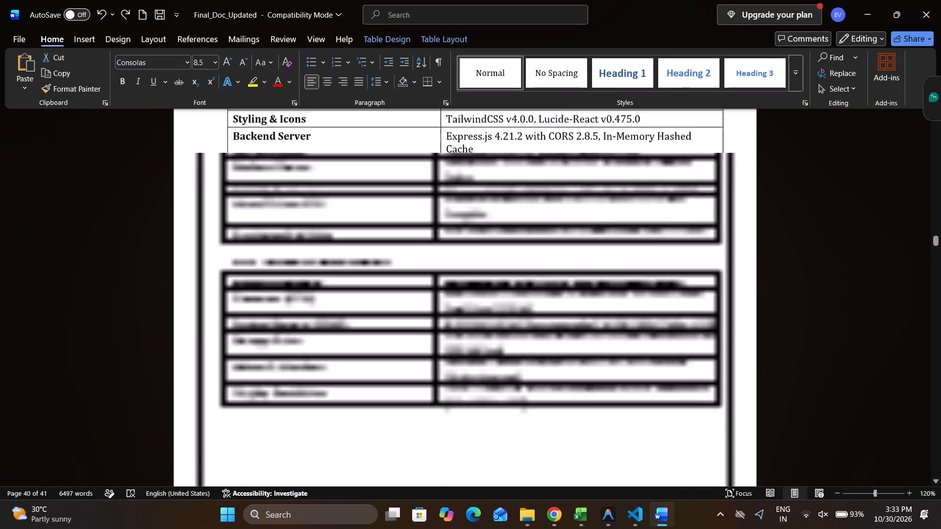
left_click(547, 195)
scroll(547, 195, "up", 8)
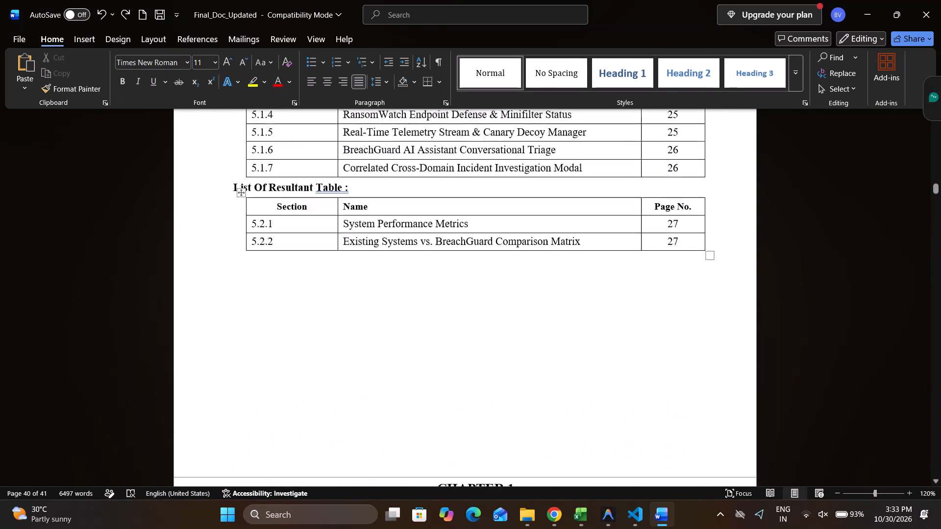
Undo the last four edits to the report, covering the Algorithm 1 block and the code blocks up to the Shannon Entropy Calculation function.
scroll(547, 195, "up", 2)
scroll(546, 253, "up", 20)
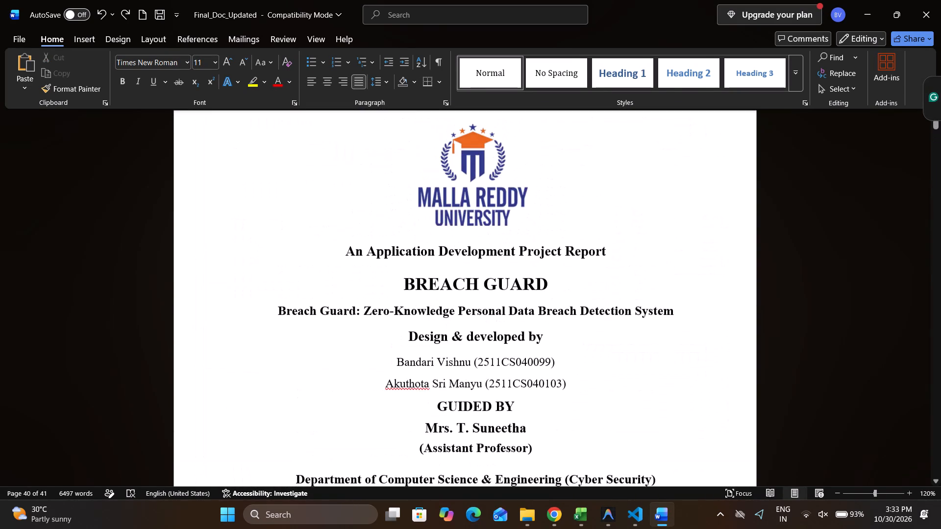
left_click(520, 240)
key("ctrl+z")
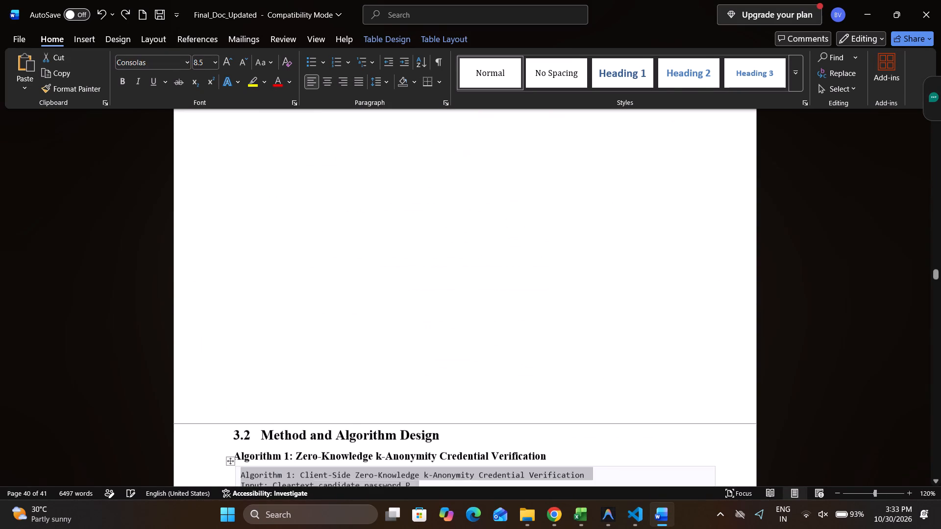
key("ctrl+z")
key("ctrl+z")
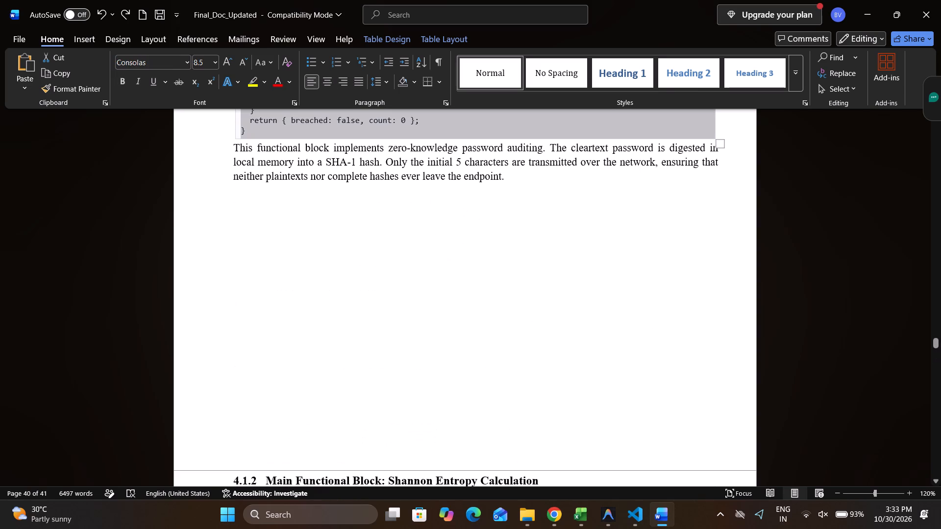
key("ctrl+z")
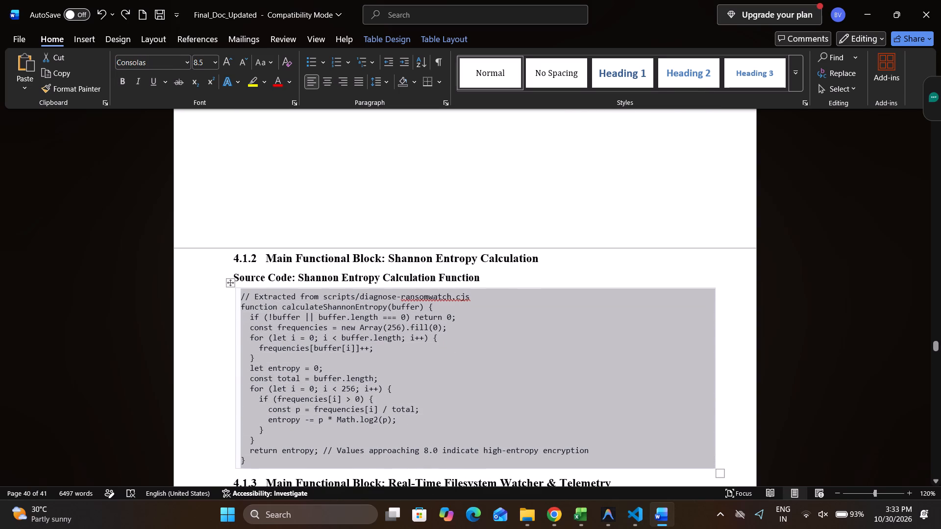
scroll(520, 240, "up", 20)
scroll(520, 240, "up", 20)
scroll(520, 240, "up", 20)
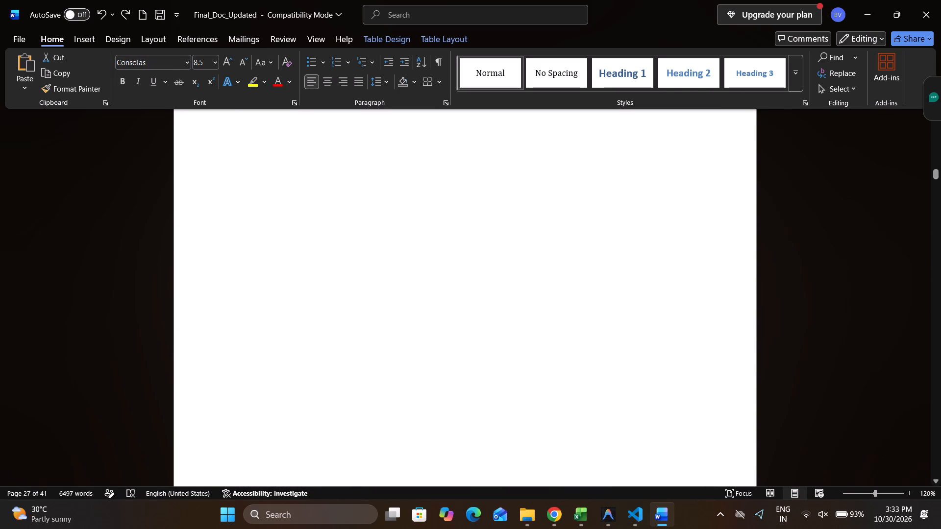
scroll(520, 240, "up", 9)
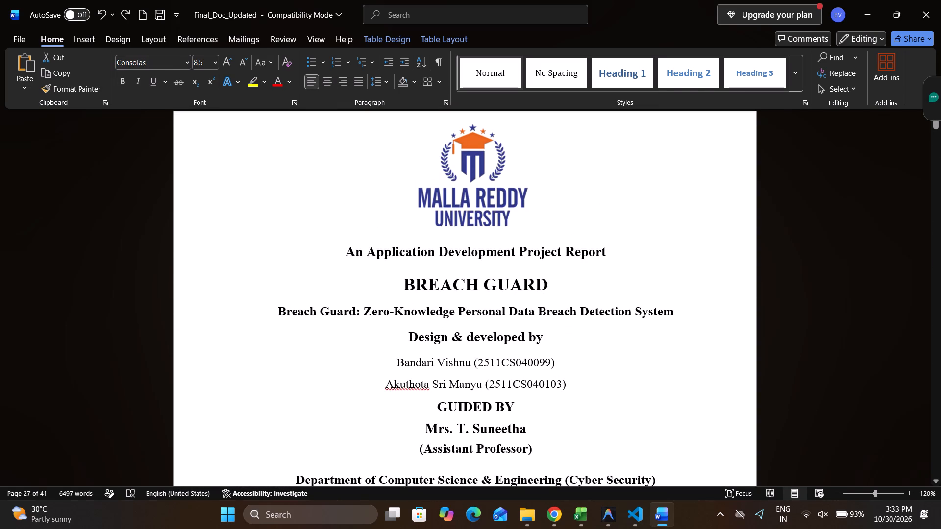
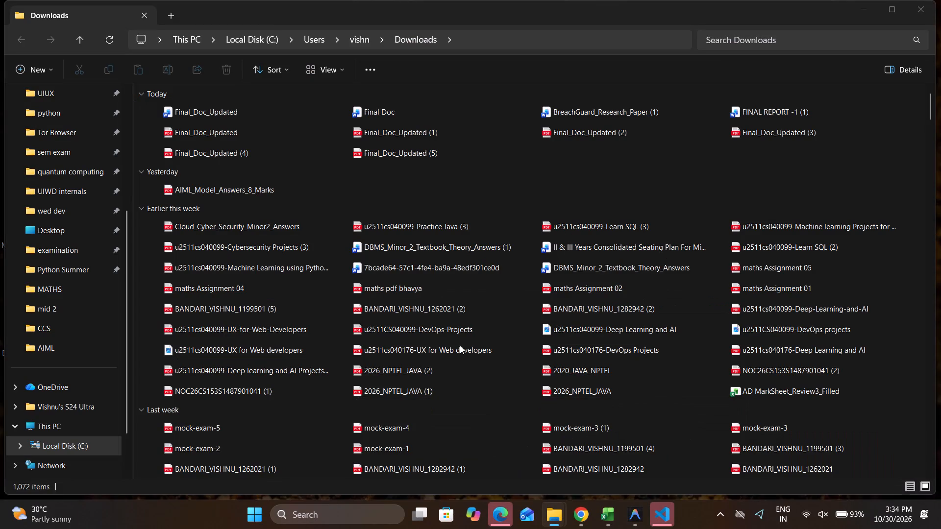
Open the Final_Doc_Updated Word document from the Downloads folder.
double_click(201, 119)
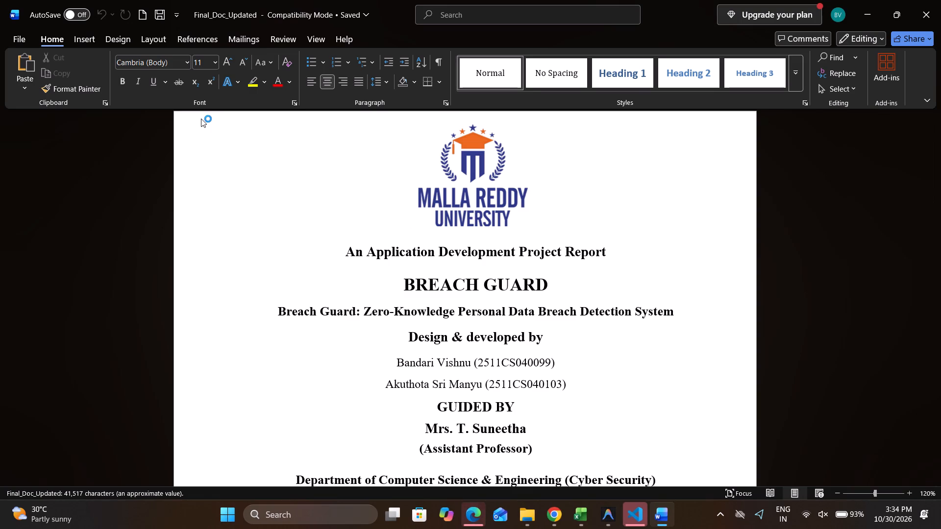
Look over the report's cover and certificate pages.
scroll(201, 119, "right", 2)
scroll(415, 217, "up", 3)
scroll(415, 217, "down", 2)
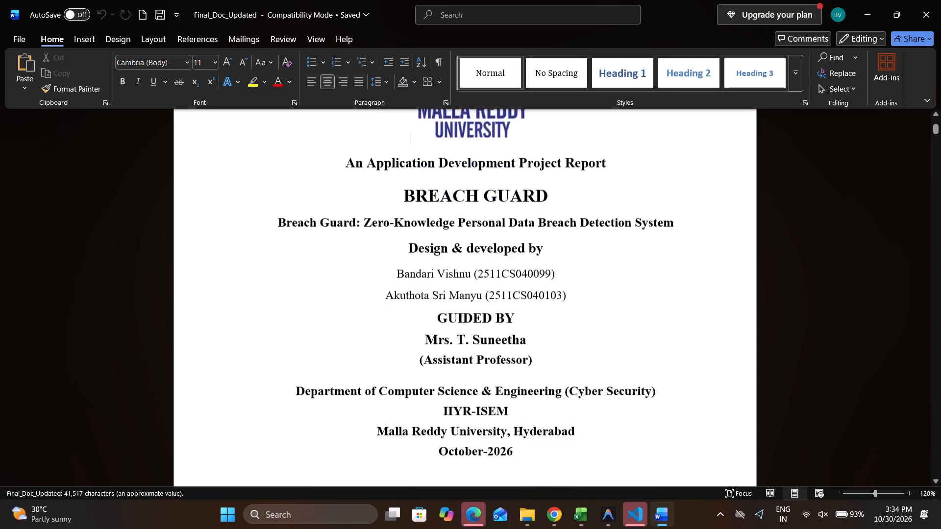
scroll(415, 217, "down", 2)
scroll(415, 217, "up", 4)
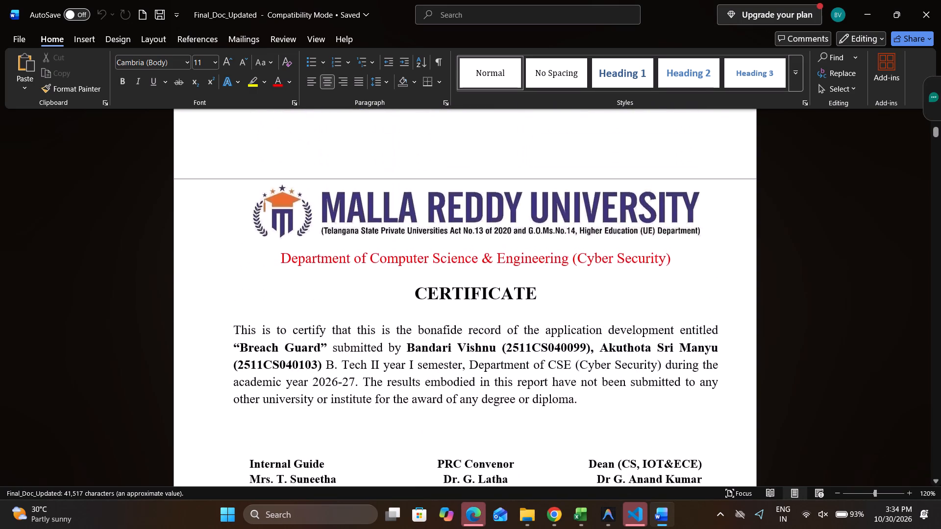
scroll(415, 217, "up", 5)
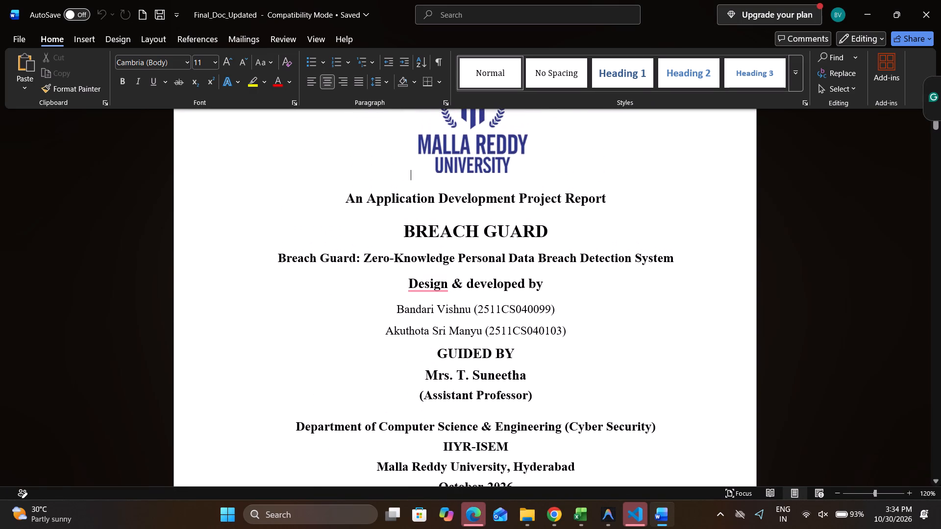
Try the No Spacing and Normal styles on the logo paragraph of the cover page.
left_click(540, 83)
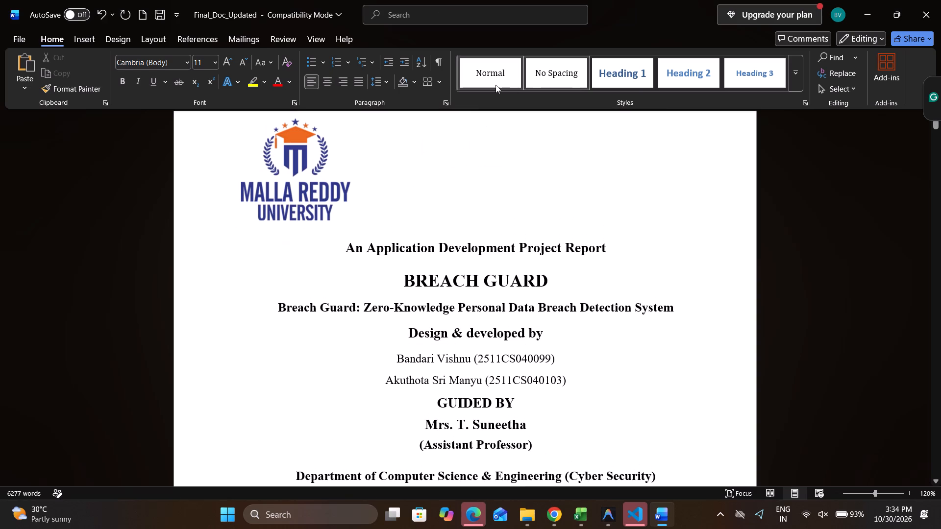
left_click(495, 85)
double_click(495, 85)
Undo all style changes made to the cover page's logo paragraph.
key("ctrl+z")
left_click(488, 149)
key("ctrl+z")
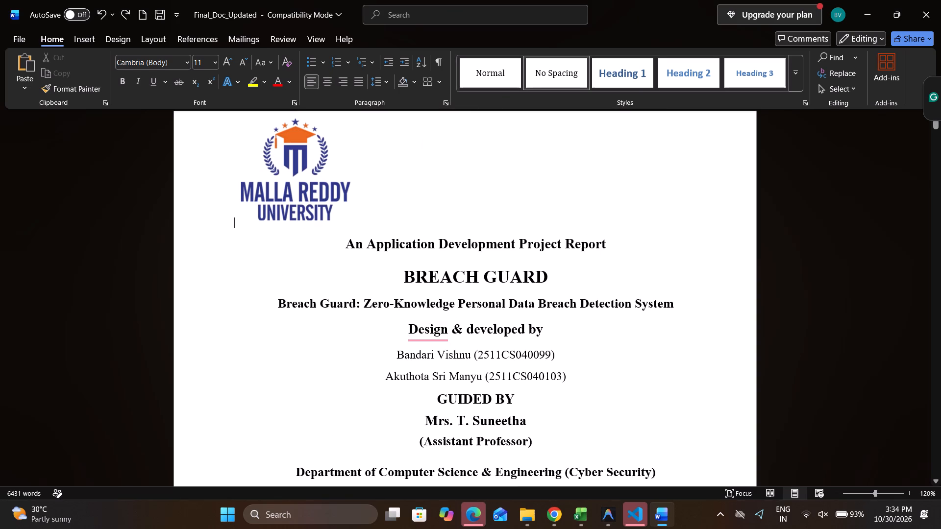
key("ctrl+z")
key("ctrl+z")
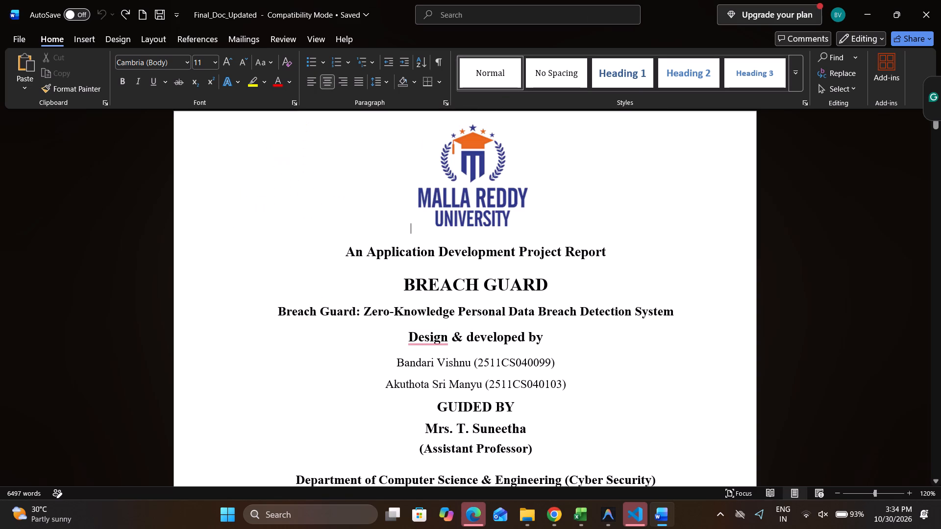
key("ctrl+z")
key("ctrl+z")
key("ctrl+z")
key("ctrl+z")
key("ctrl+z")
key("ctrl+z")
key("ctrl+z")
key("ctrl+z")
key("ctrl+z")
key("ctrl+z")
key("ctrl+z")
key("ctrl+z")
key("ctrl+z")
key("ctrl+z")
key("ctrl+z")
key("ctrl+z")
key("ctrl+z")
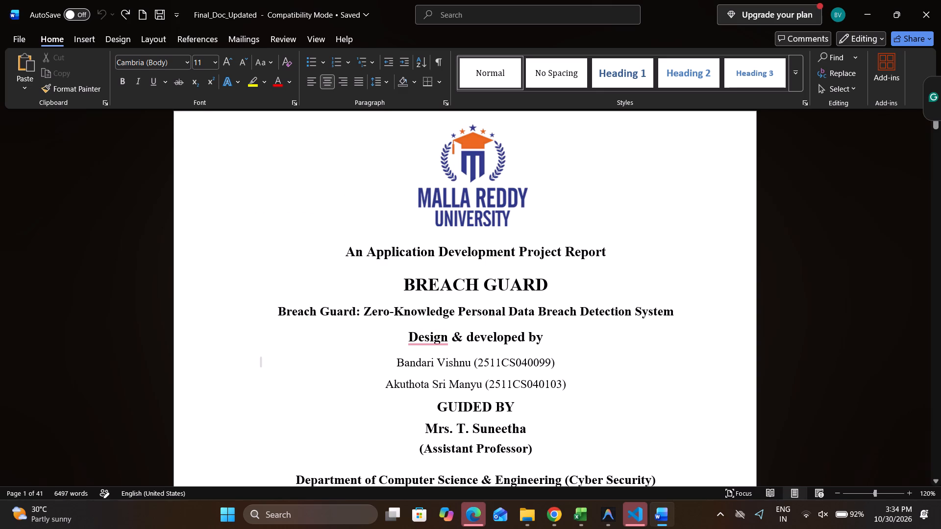
Read through the report from the acknowledgements and table of contents to the module descriptions in Chapter 3.
scroll(510, 385, "down", 11)
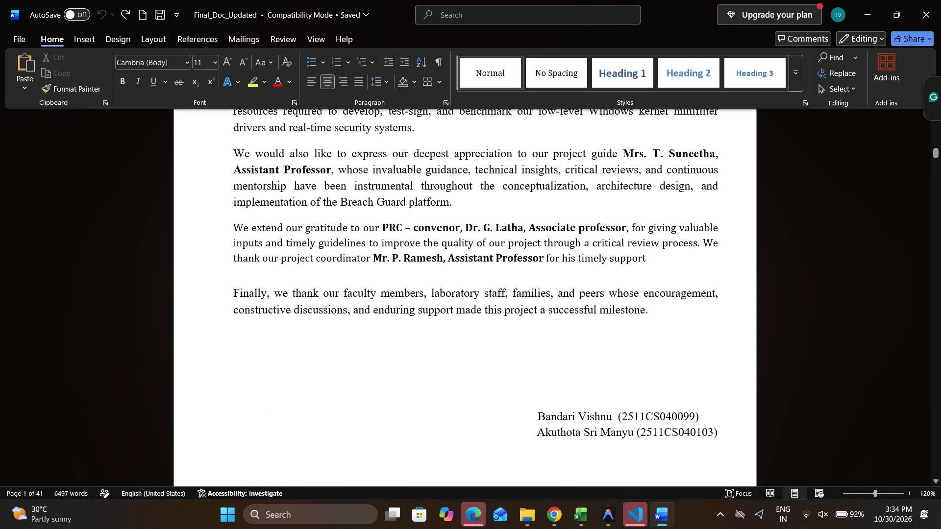
scroll(510, 385, "down", 6)
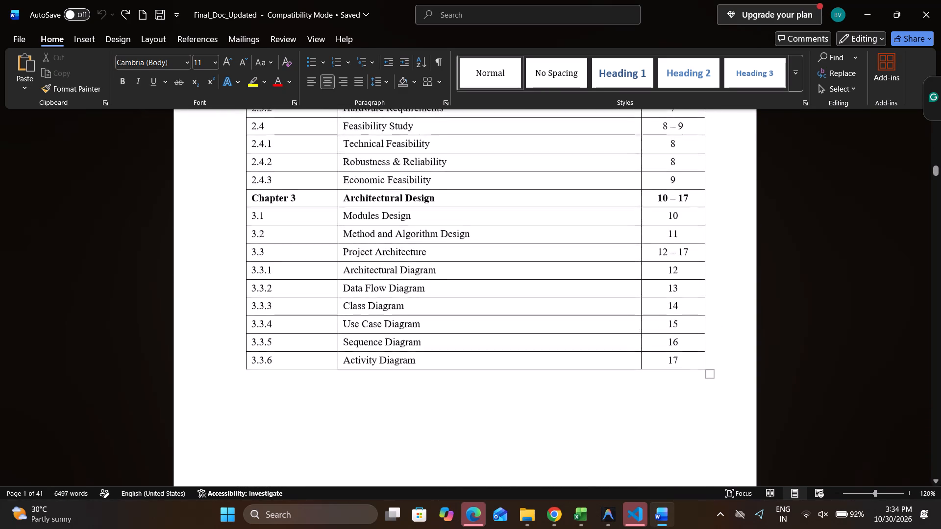
scroll(510, 385, "down", 4)
scroll(510, 385, "up", 1)
scroll(510, 385, "down", 2, "ctrl")
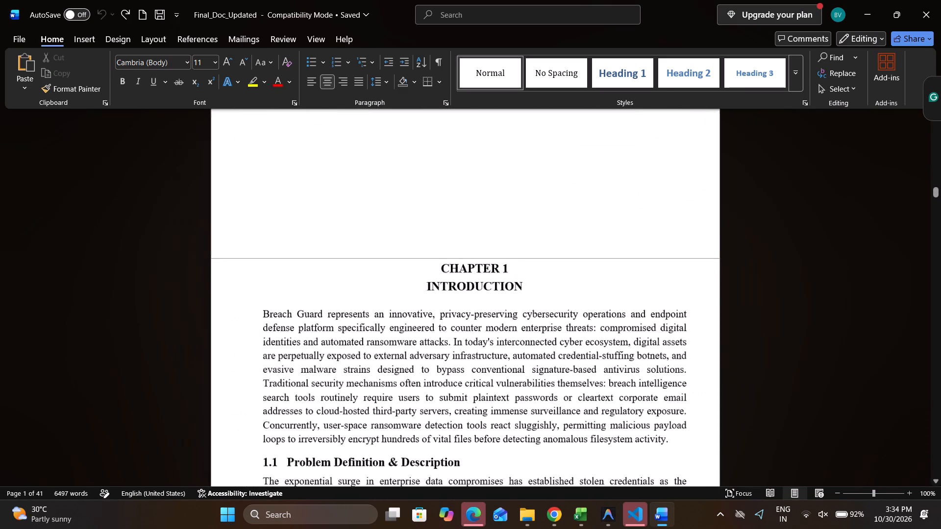
scroll(510, 385, "down", 1, "ctrl")
scroll(510, 385, "down", 5)
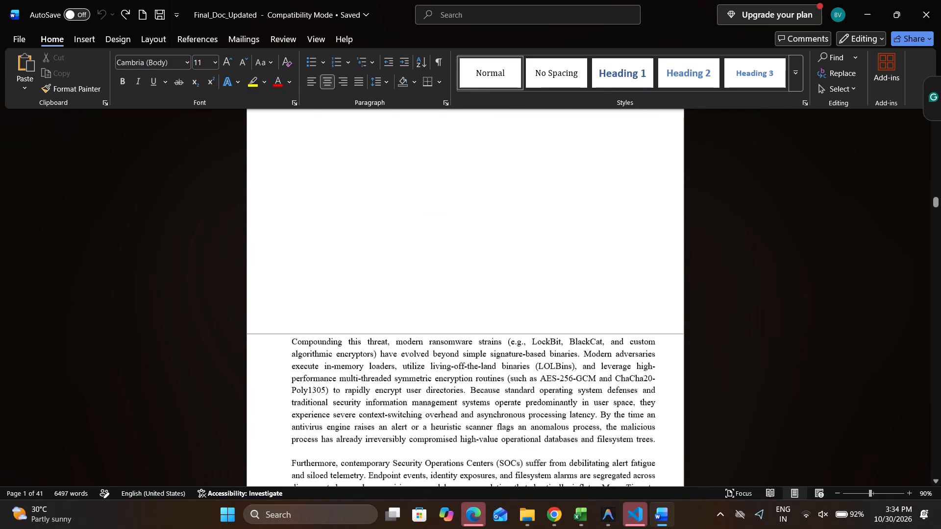
scroll(510, 385, "down", 13)
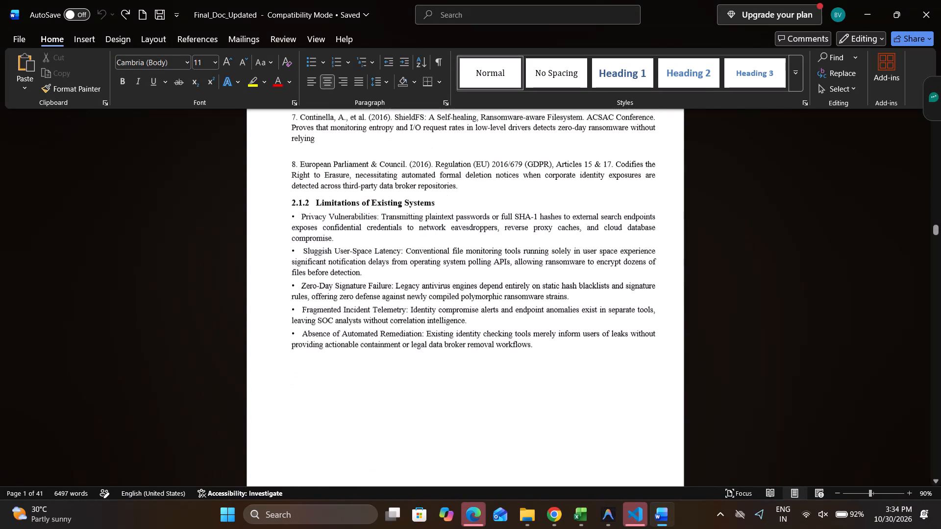
scroll(510, 385, "down", 3)
scroll(536, 248, "down", 2)
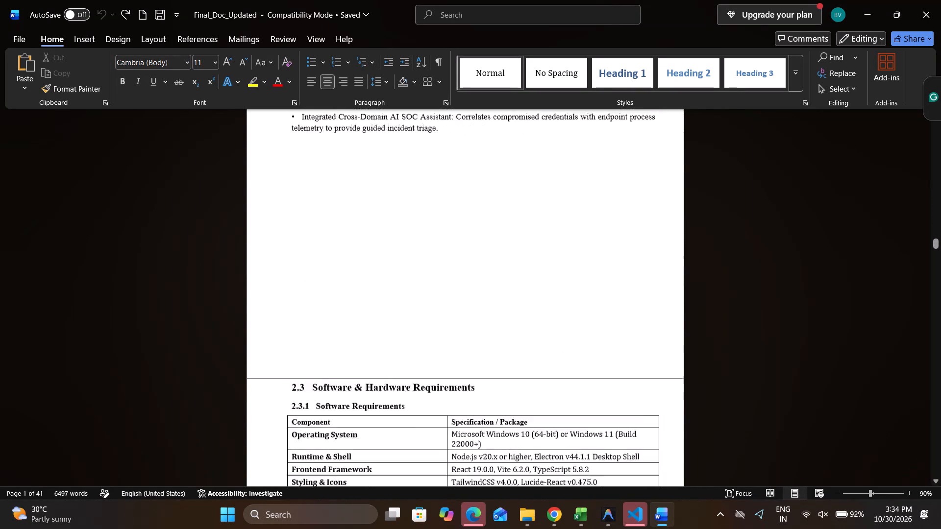
scroll(536, 248, "down", 7)
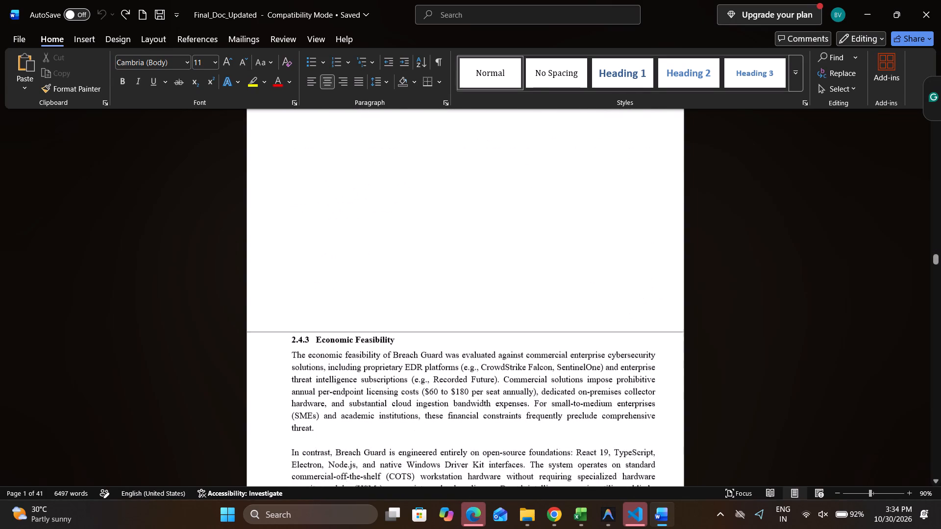
scroll(536, 248, "down", 5)
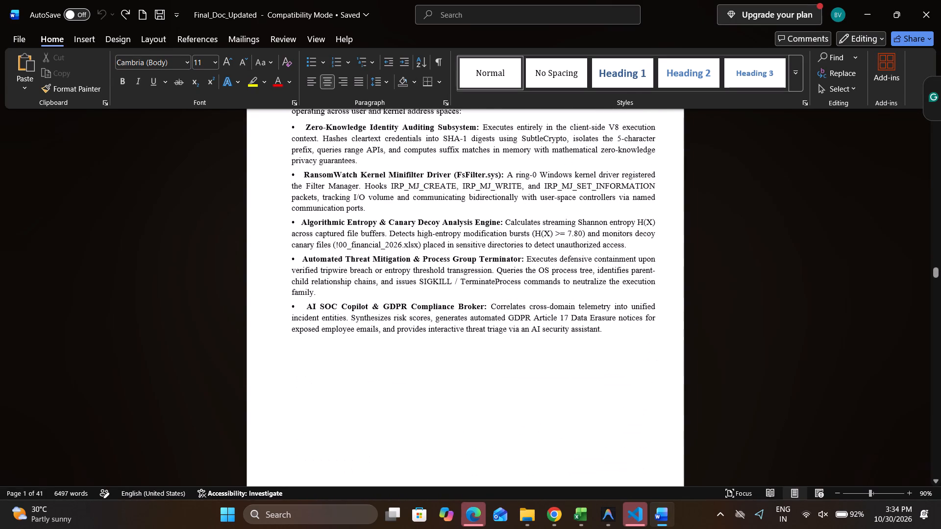
left_click(316, 9)
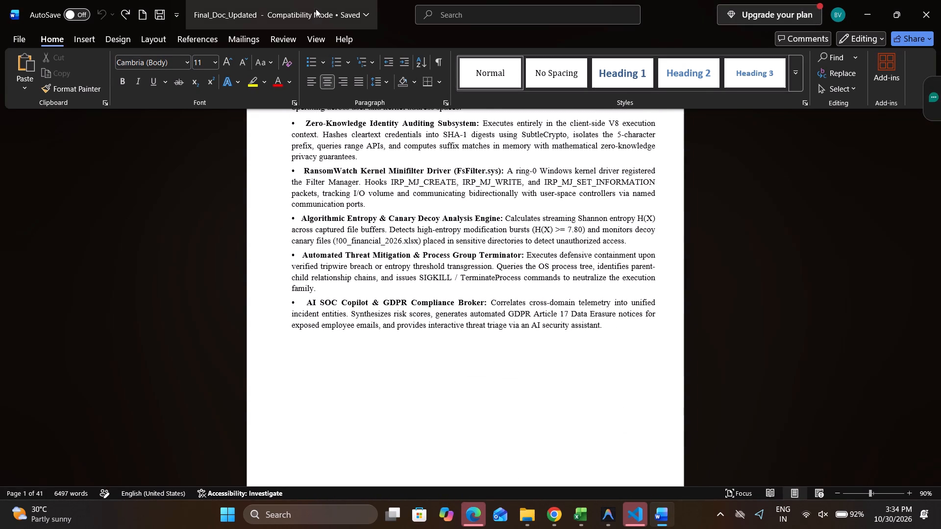
left_click(515, 170)
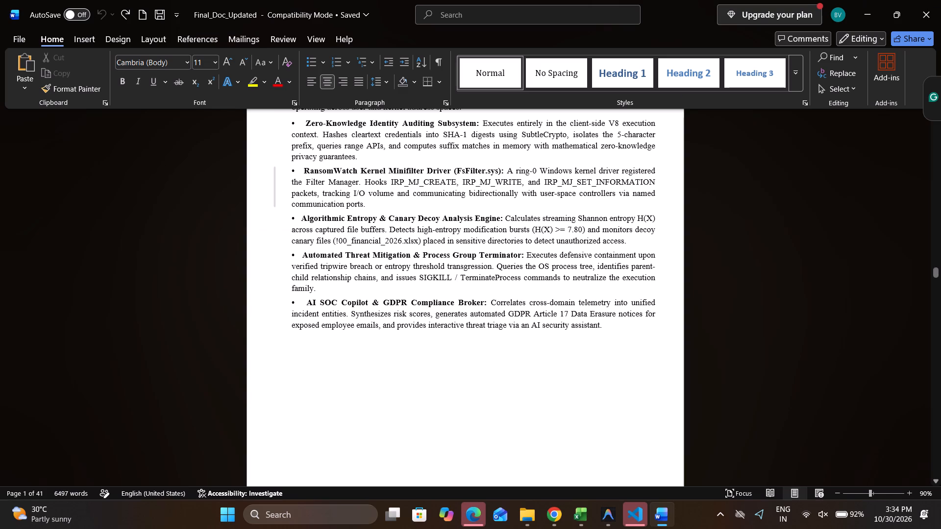
Go back to the cover page and skim the whole report down to the references and poster presentation.
scroll(475, 296, "up", 20)
scroll(475, 296, "up", 14)
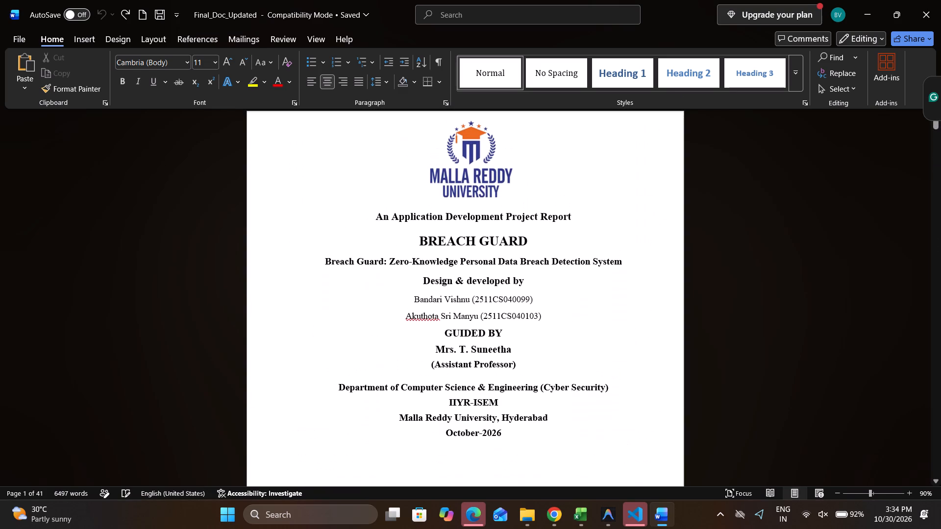
left_click(552, 235)
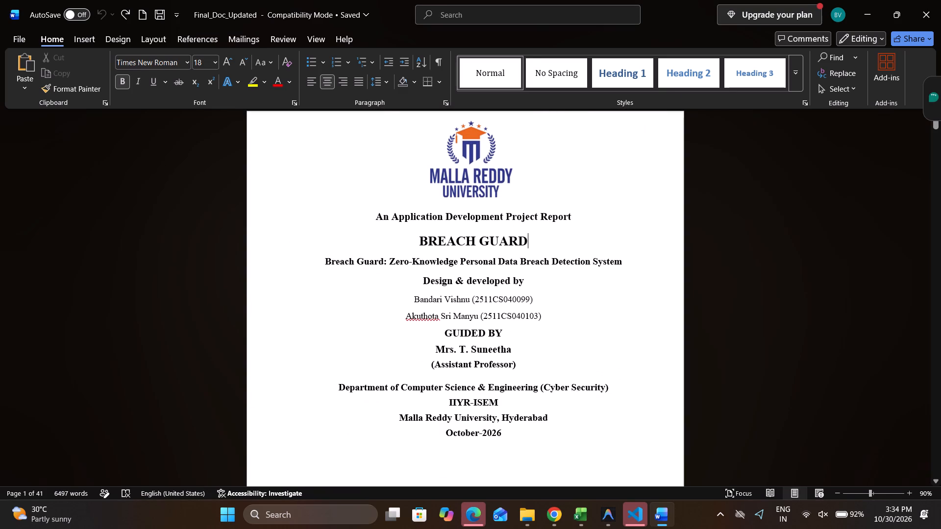
left_click(526, 279)
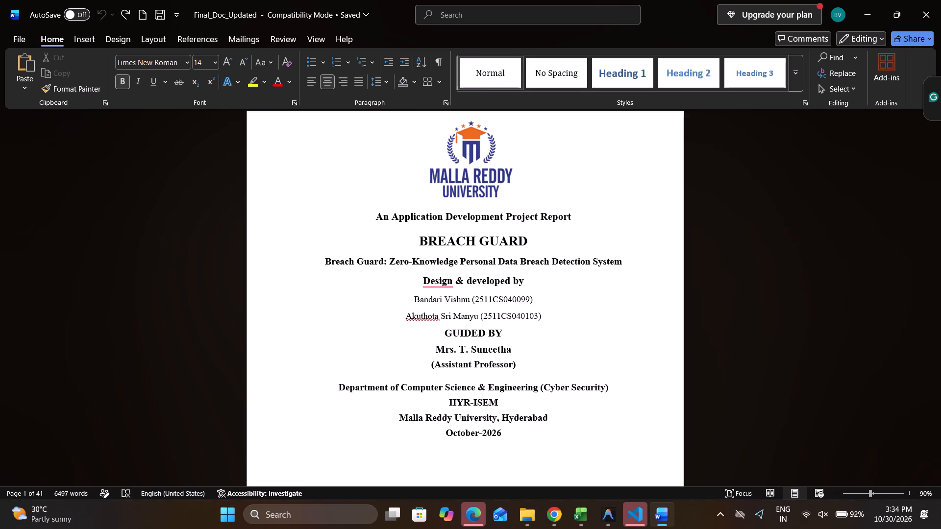
scroll(504, 317, "up", 3)
scroll(504, 317, "down", 7)
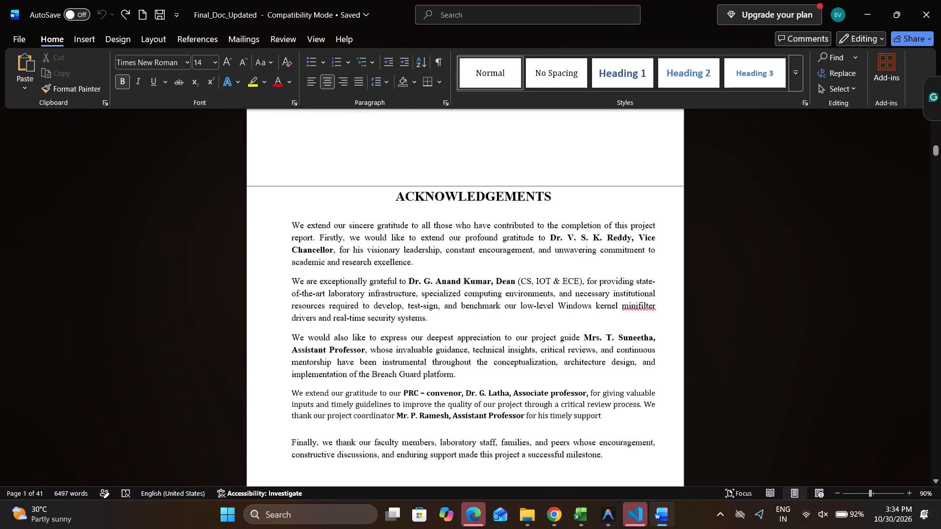
scroll(504, 317, "down", 14)
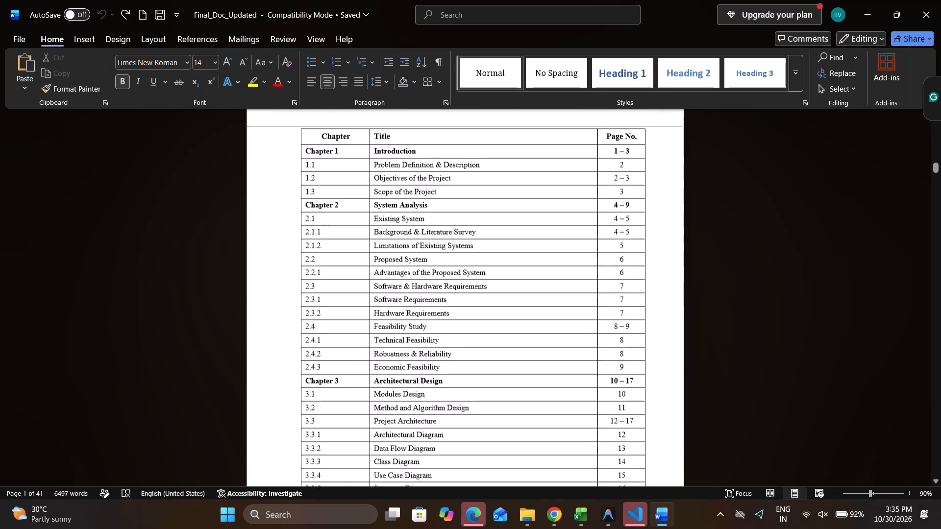
scroll(504, 317, "down", 11)
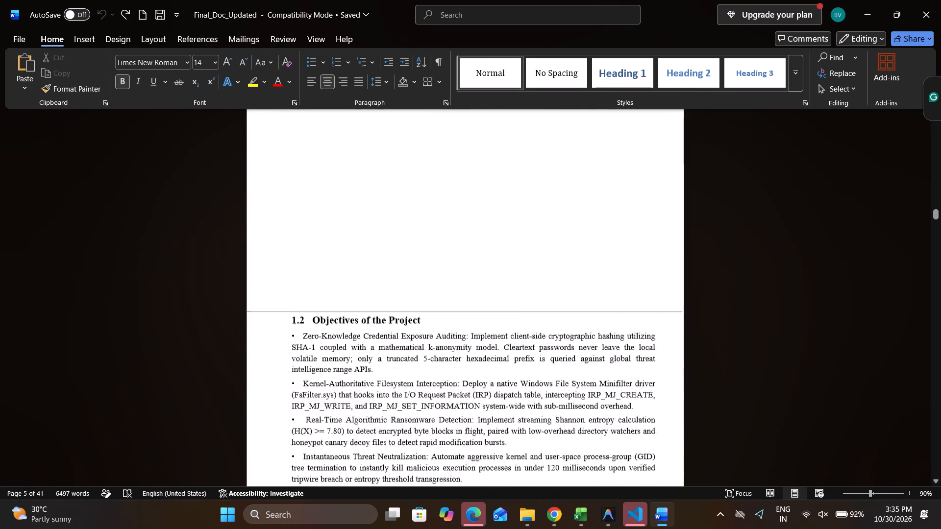
scroll(504, 317, "down", 18)
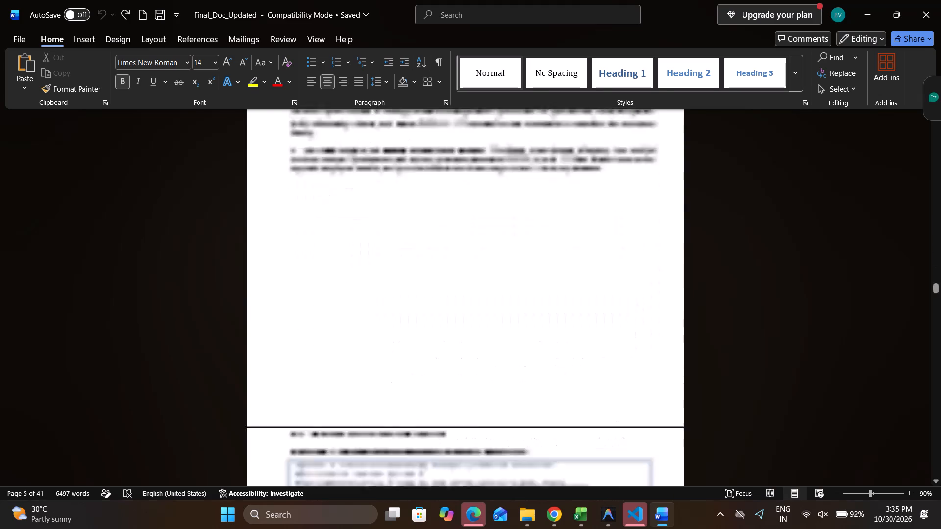
scroll(504, 317, "down", 7)
Review Chapter 5 backwards, checking the Shannon entropy graph, the resulting tables and the application screenshots up to Section 5.1.2.
scroll(504, 317, "up", 4)
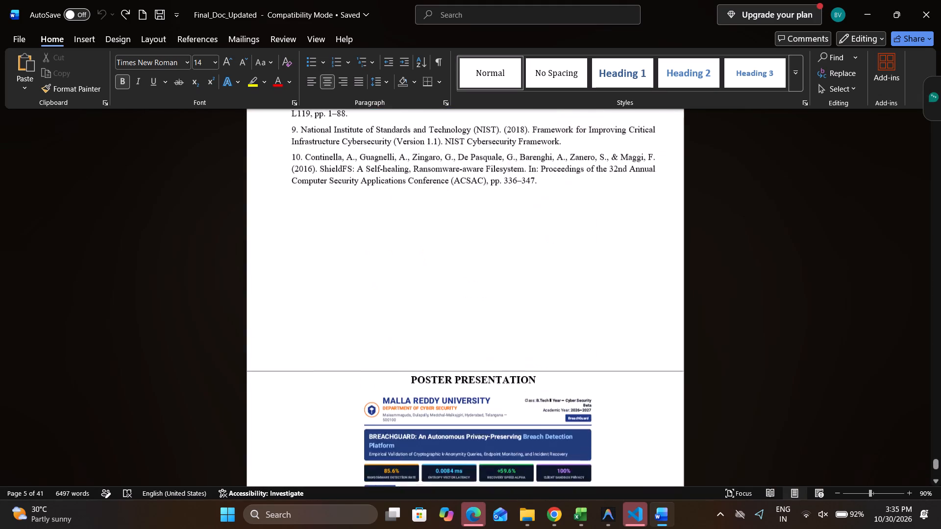
scroll(504, 317, "up", 10)
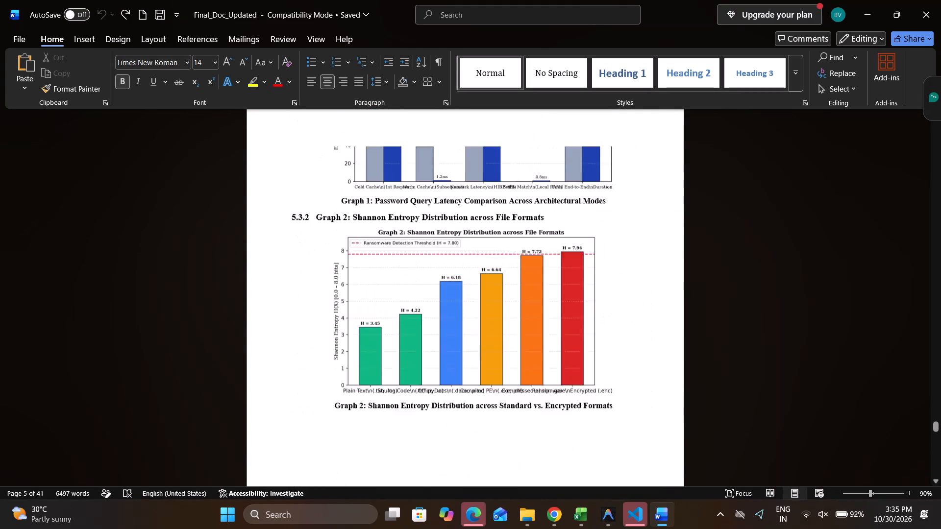
scroll(504, 317, "up", 5)
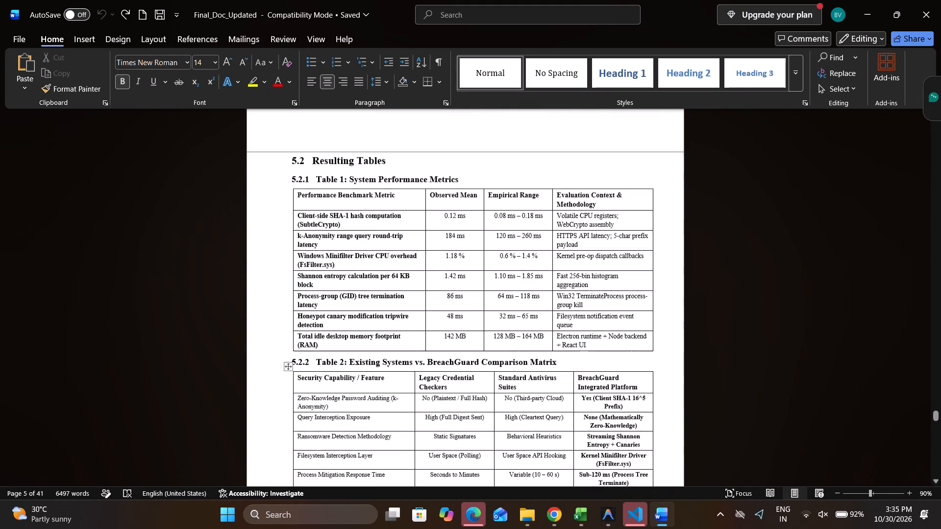
scroll(397, 257, "up", 5)
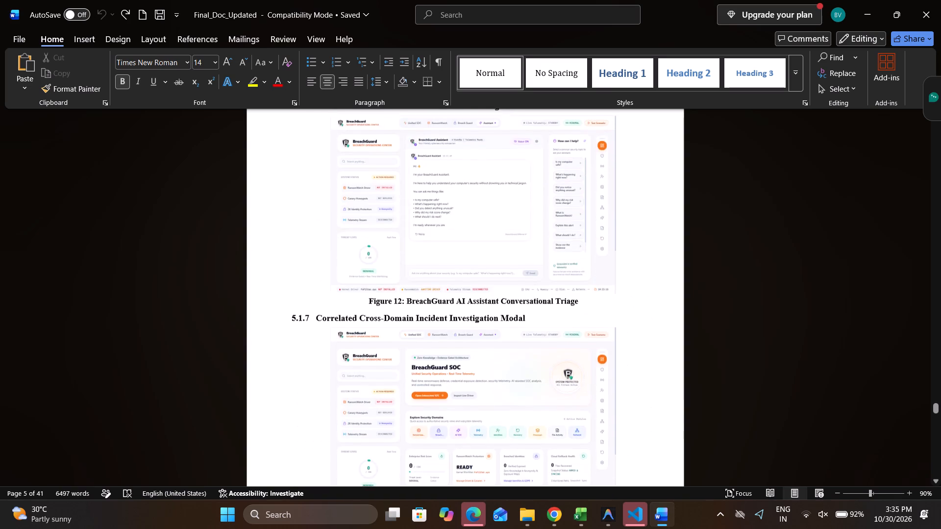
scroll(397, 257, "up", 5)
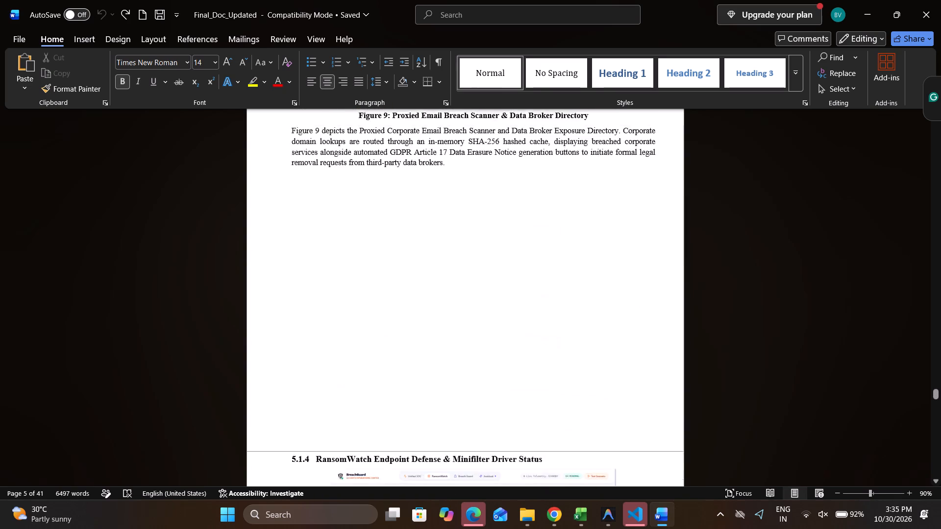
scroll(397, 257, "up", 2)
scroll(397, 257, "down", 1)
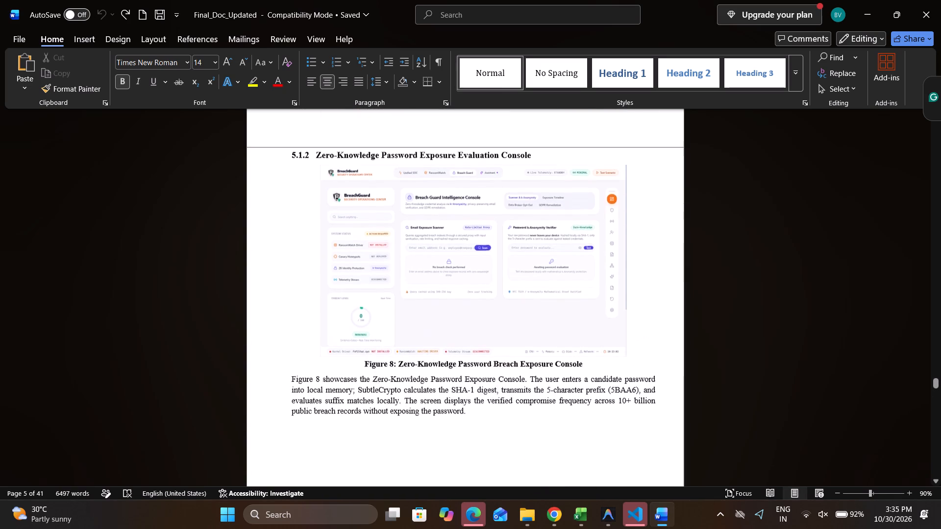
scroll(397, 257, "down", 1)
scroll(397, 257, "up", 3)
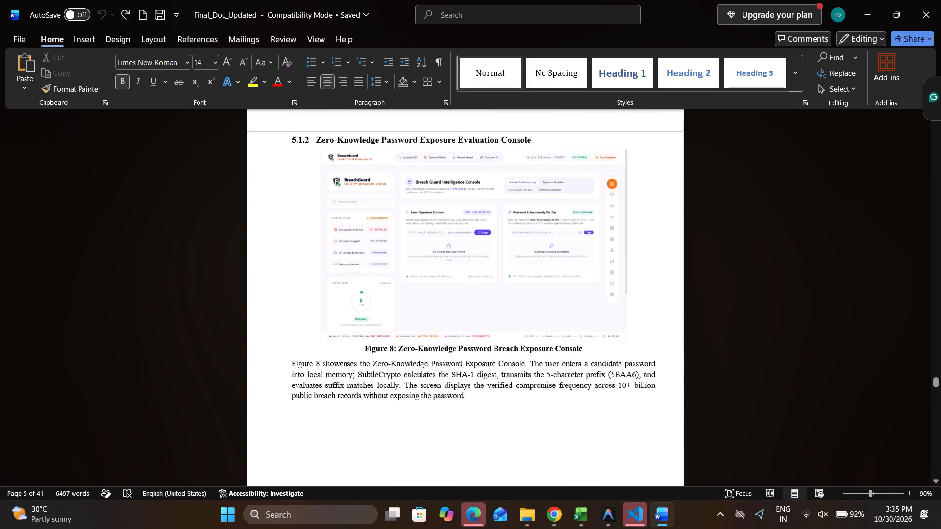
Return to the report's cover page and capture a screenshot snip of it.
scroll(397, 257, "up", 20)
scroll(397, 257, "up", 4)
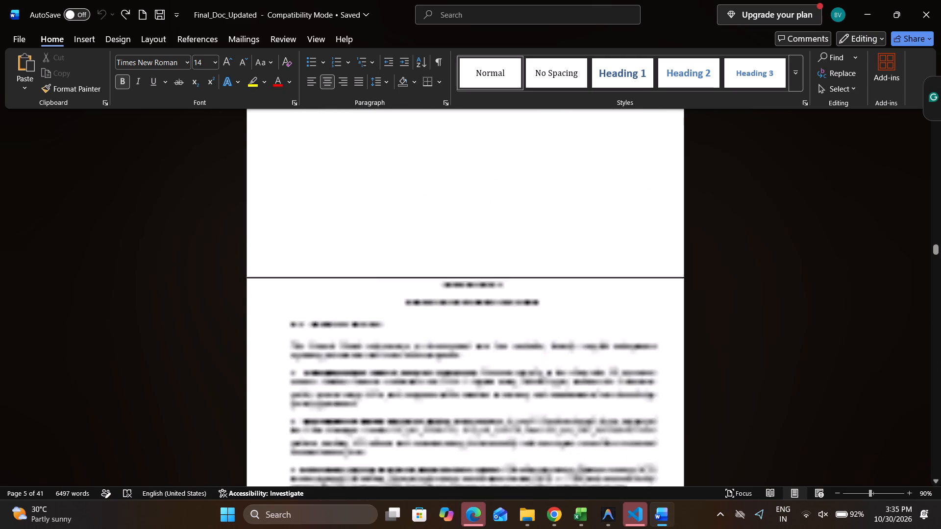
scroll(397, 257, "up", 4)
key("Print")
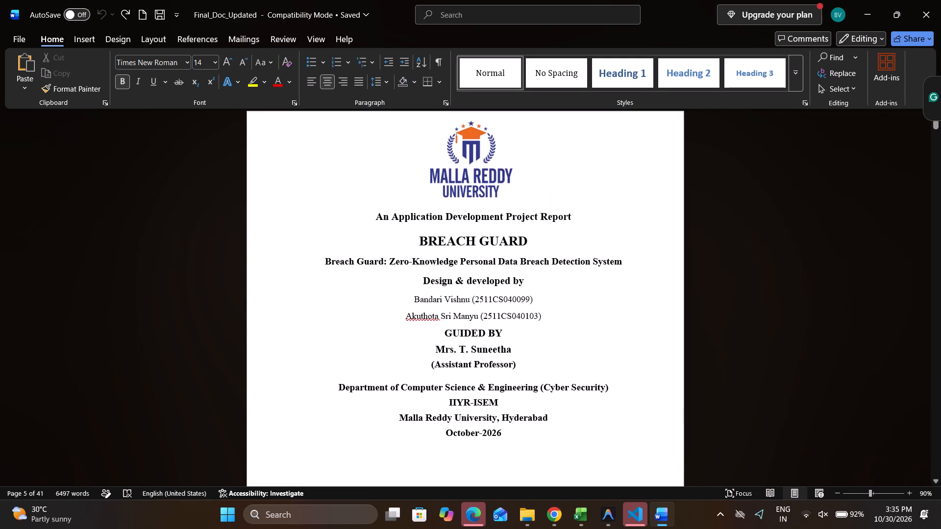
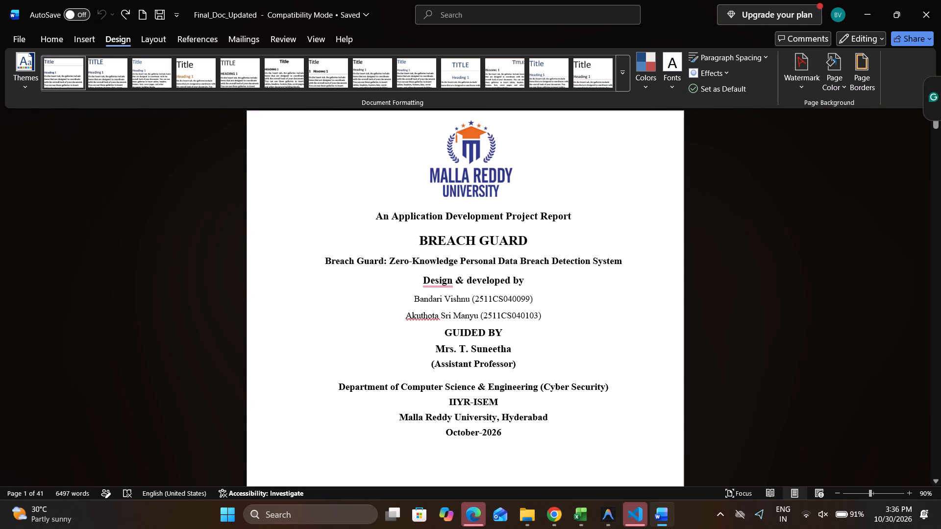
scroll(464, 151, "up", 1)
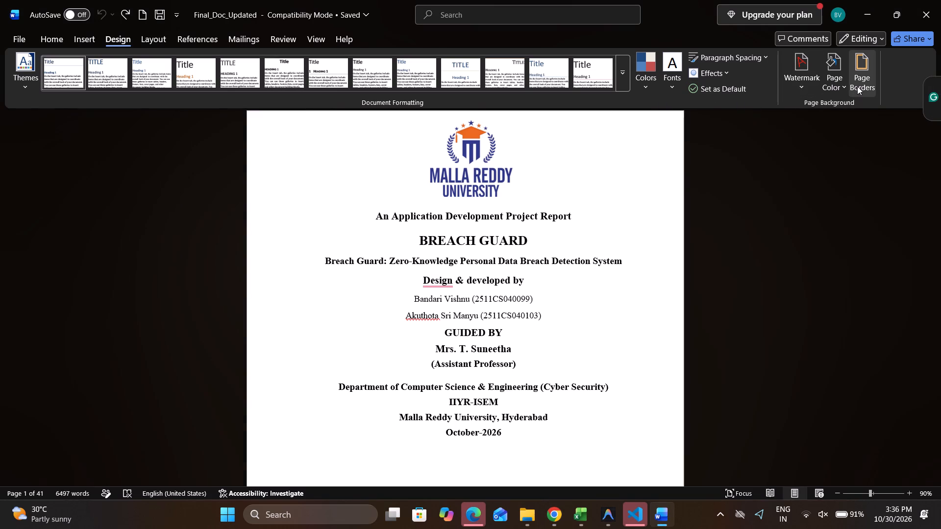
left_click(857, 86)
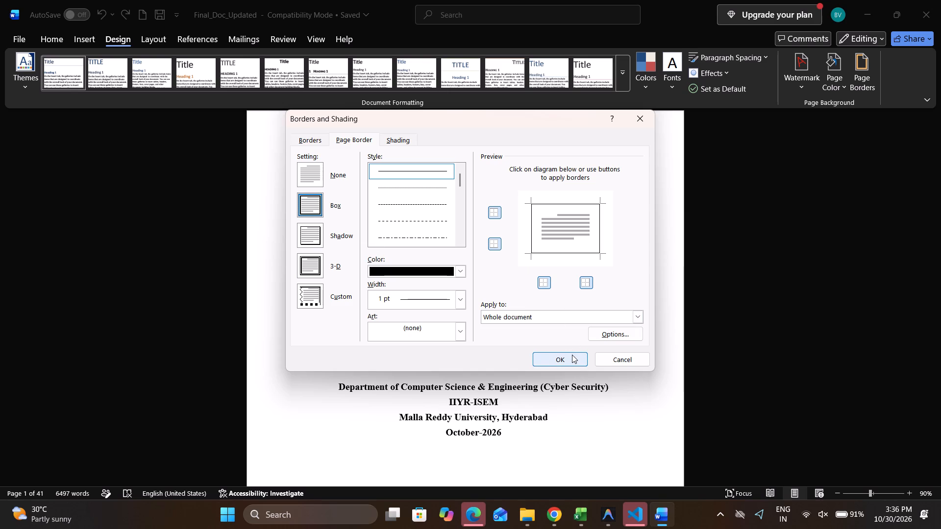
key("alt+Tab")
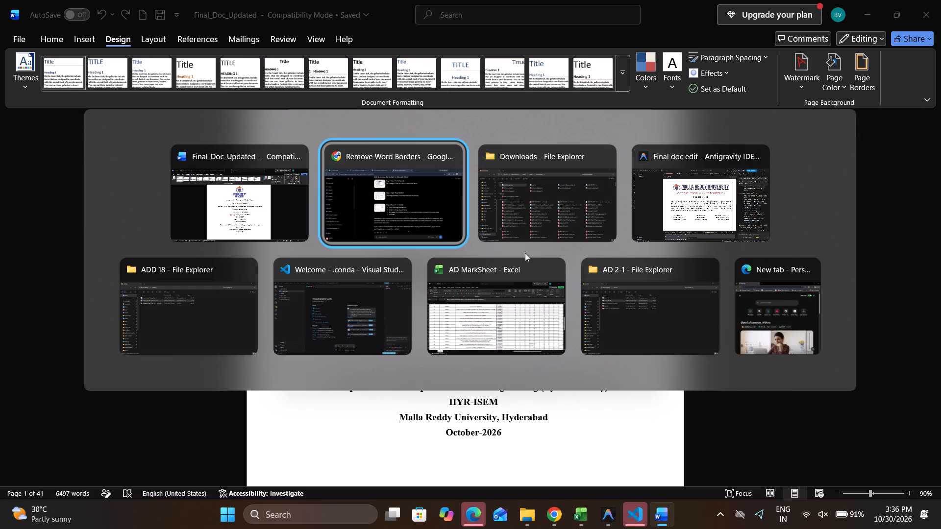
left_click(232, 222, "alt")
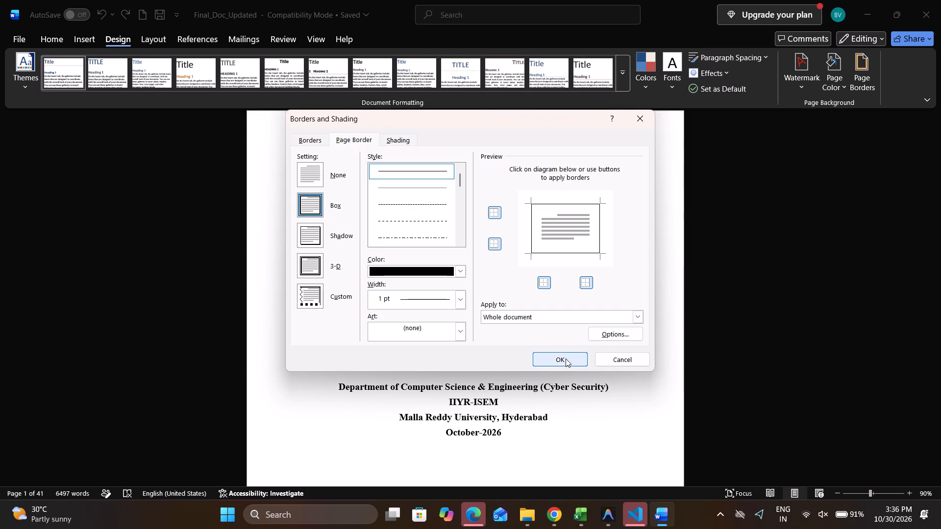
left_click(566, 359)
Check the page borders from the cover page through the declaration, acknowledgements and abstract to the table of contents.
scroll(583, 313, "up", 2)
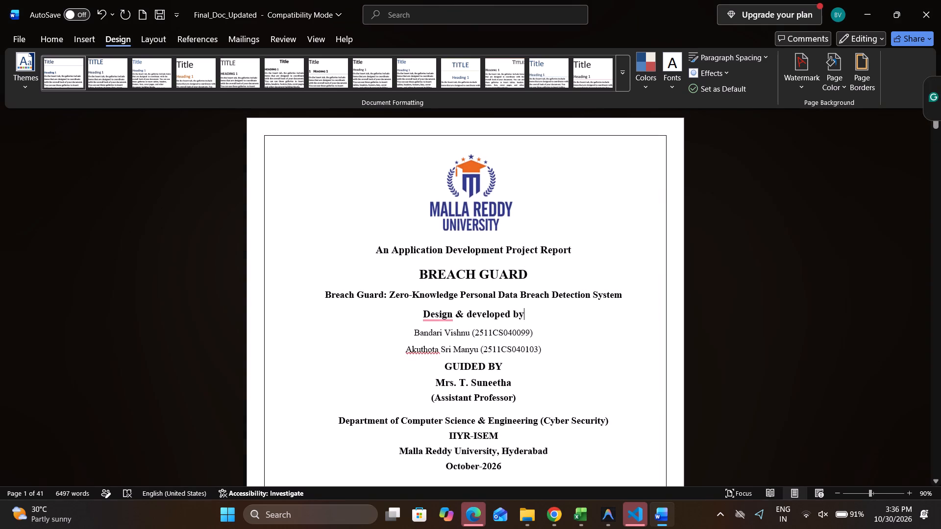
scroll(583, 313, "down", 1, "ctrl")
scroll(583, 313, "down", 1)
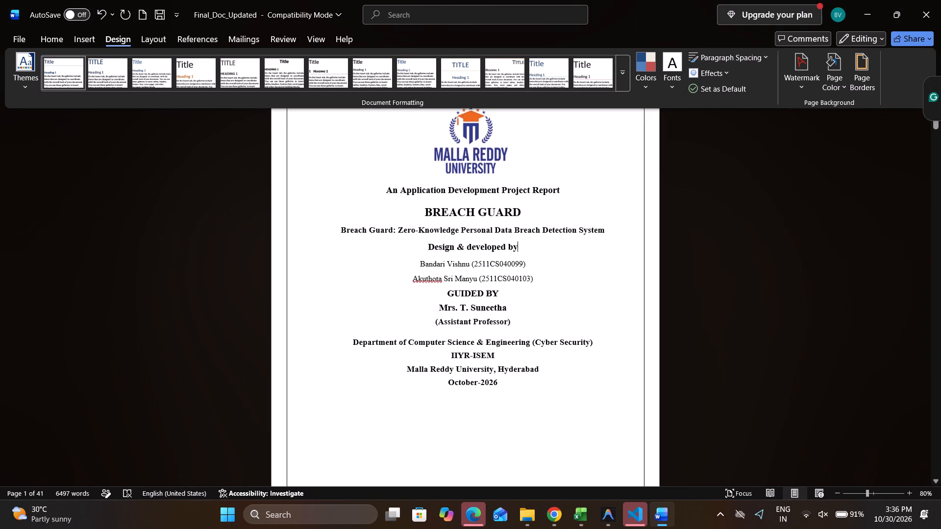
scroll(583, 313, "up", 1)
scroll(583, 313, "up", 1, "ctrl")
scroll(583, 313, "up", 1)
scroll(583, 313, "down", 1)
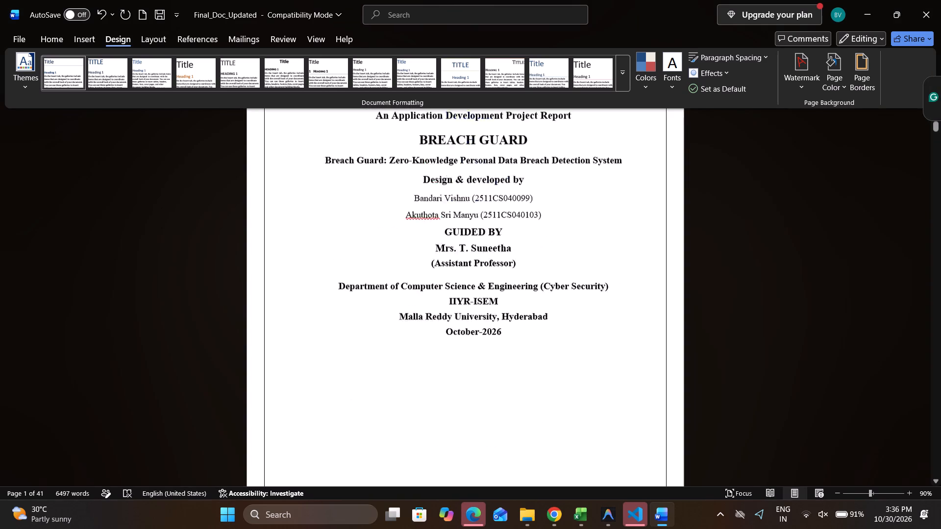
scroll(583, 313, "down", 4)
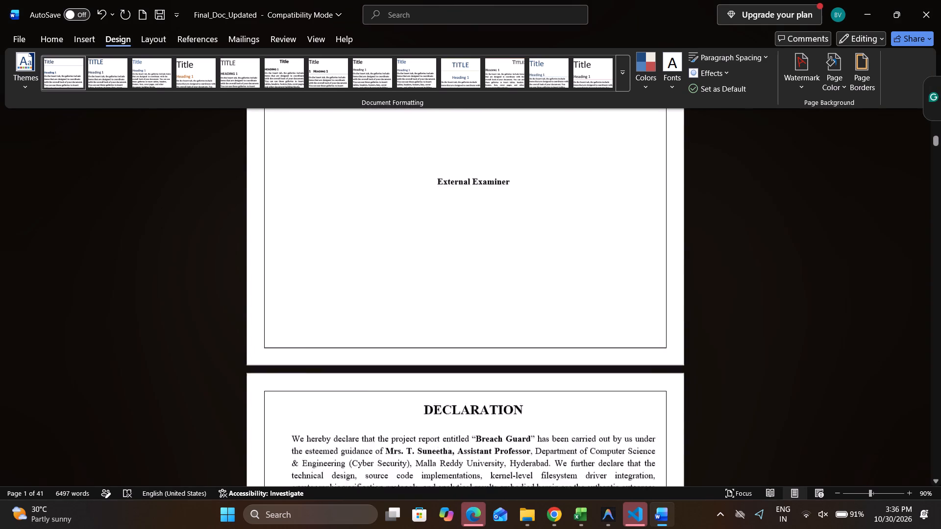
scroll(583, 313, "down", 2)
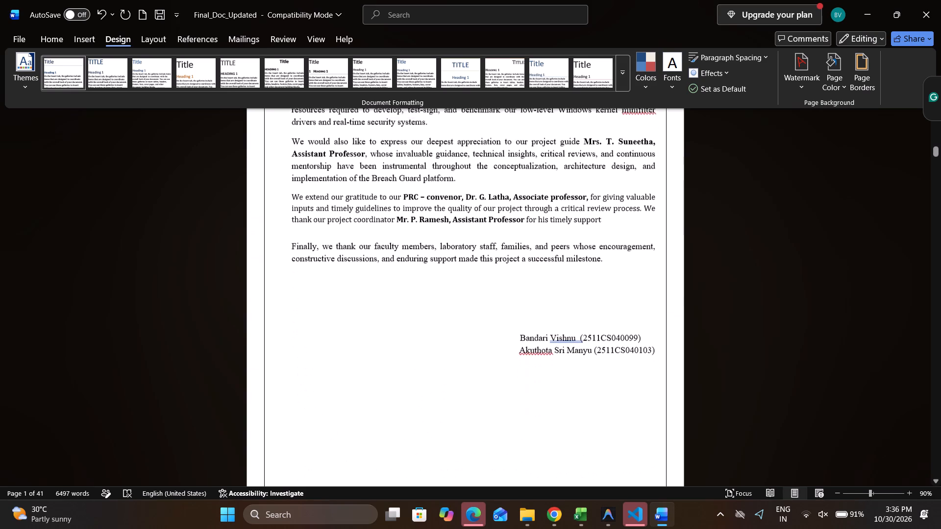
scroll(583, 313, "down", 3)
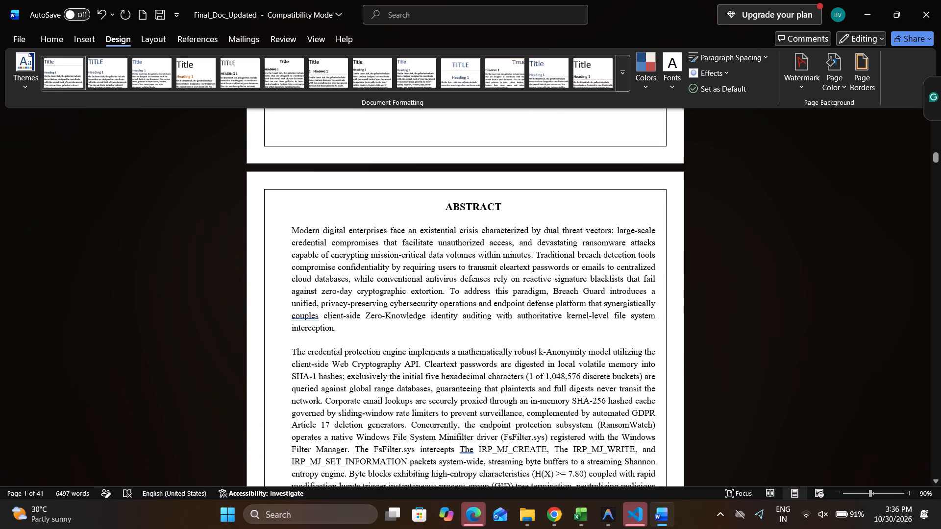
scroll(583, 313, "down", 5)
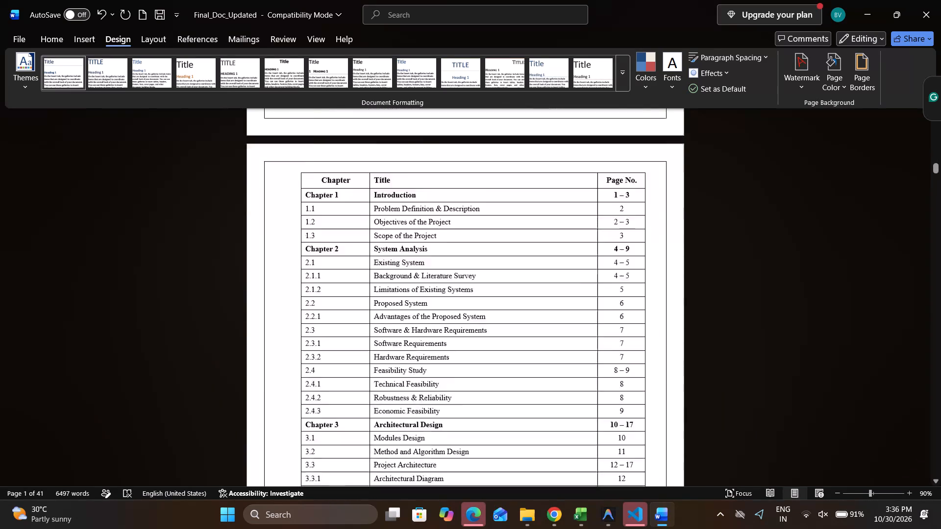
scroll(583, 313, "down", 3)
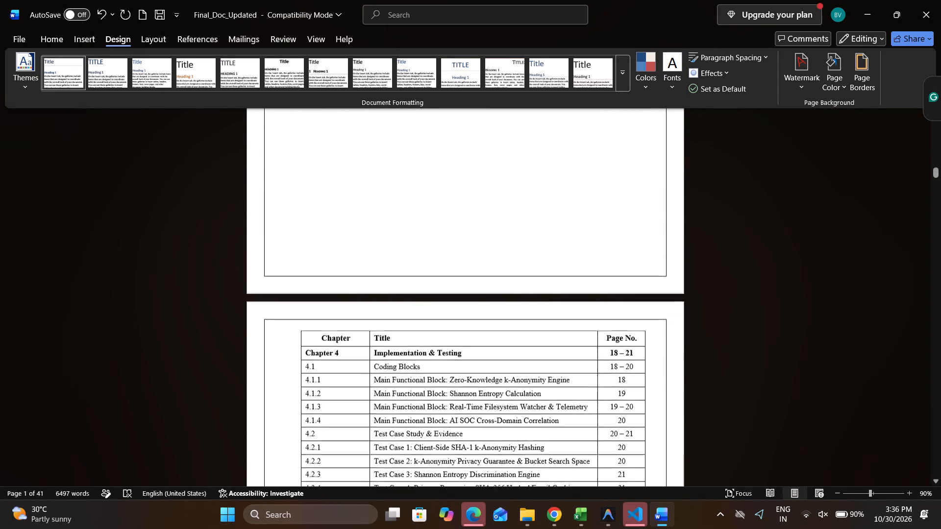
scroll(583, 313, "down", 1)
Recheck the borders on the abstract and table of contents pages, continuing on to the Chapter 1 introduction.
scroll(561, 333, "up", 2)
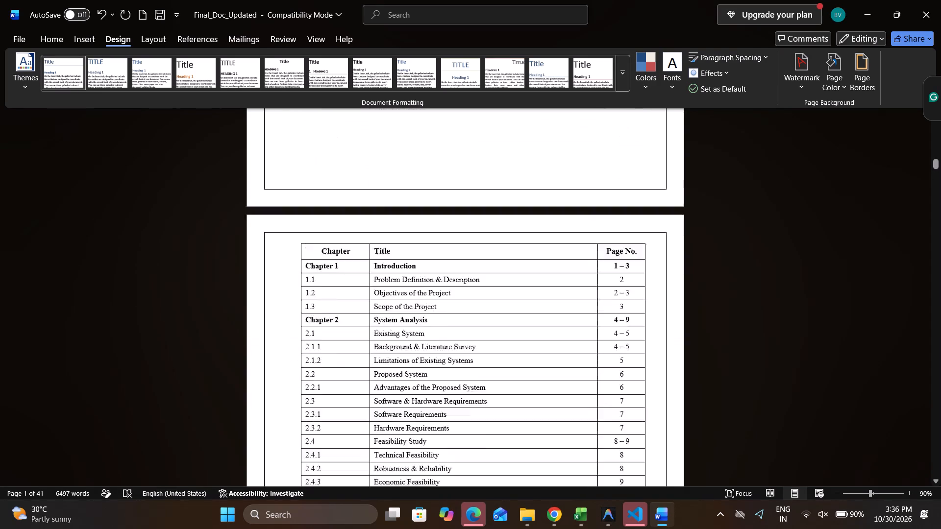
scroll(561, 333, "up", 3)
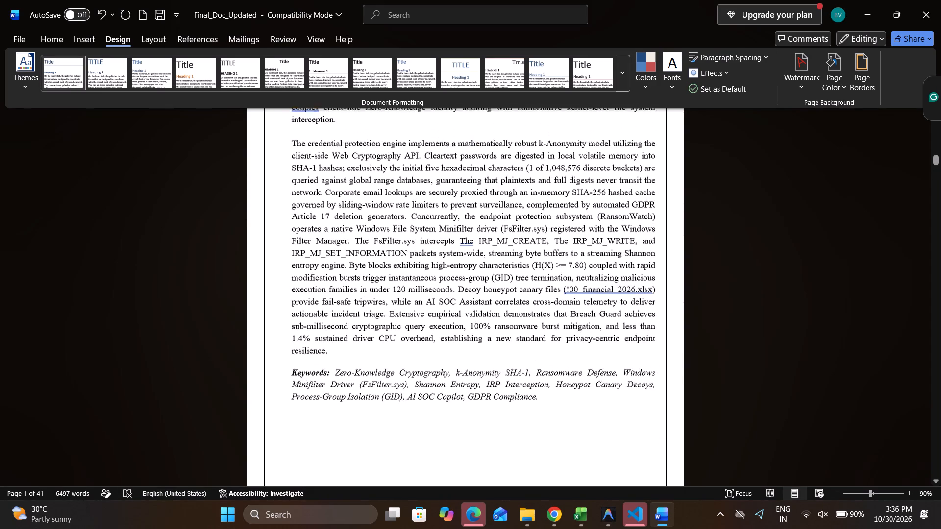
scroll(561, 333, "up", 1)
scroll(561, 333, "down", 2)
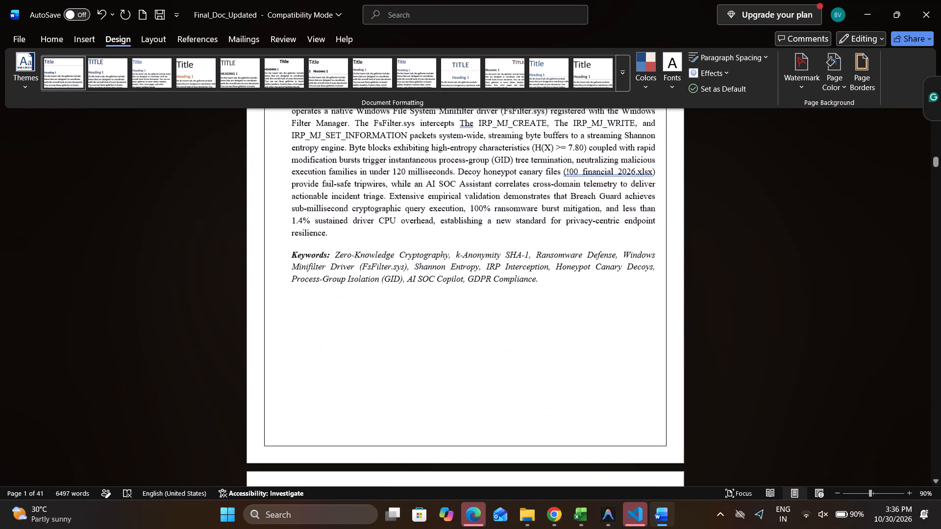
scroll(561, 333, "down", 1)
scroll(561, 333, "up", 1)
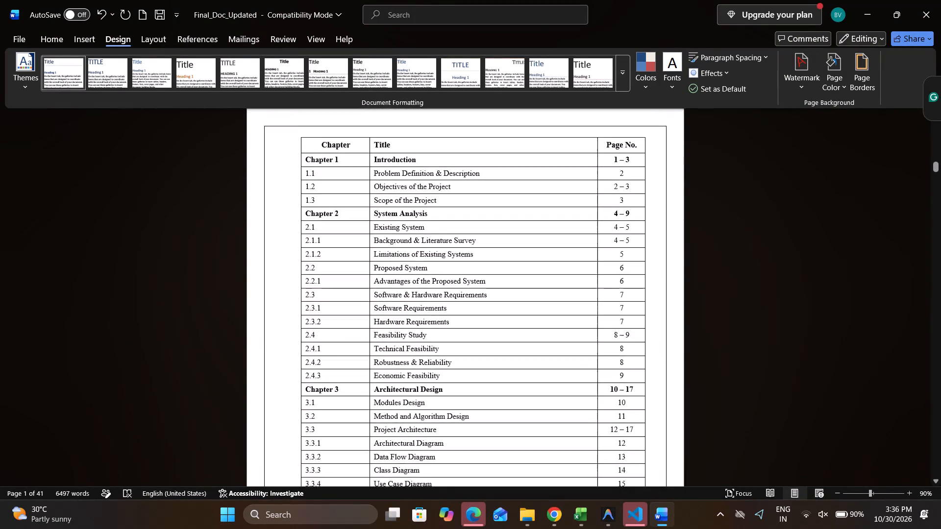
scroll(561, 333, "up", 1)
scroll(561, 333, "down", 6)
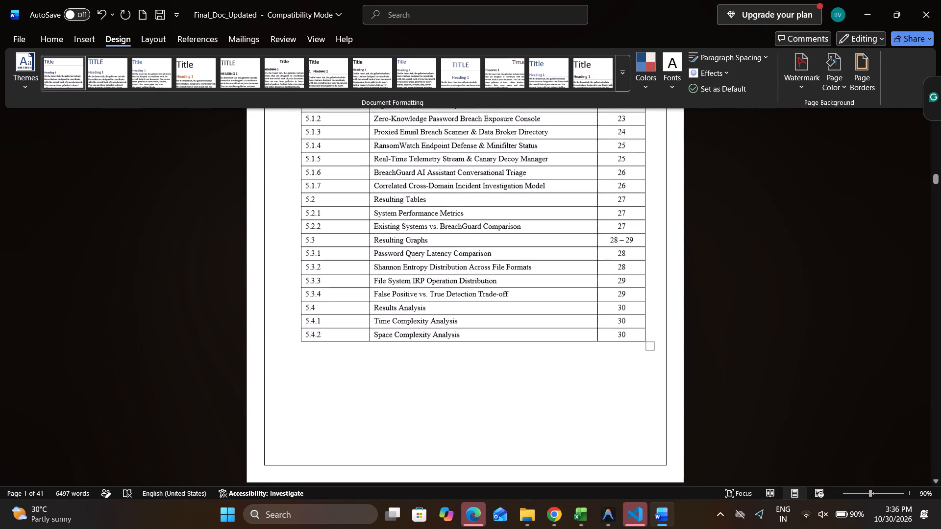
scroll(561, 333, "down", 3)
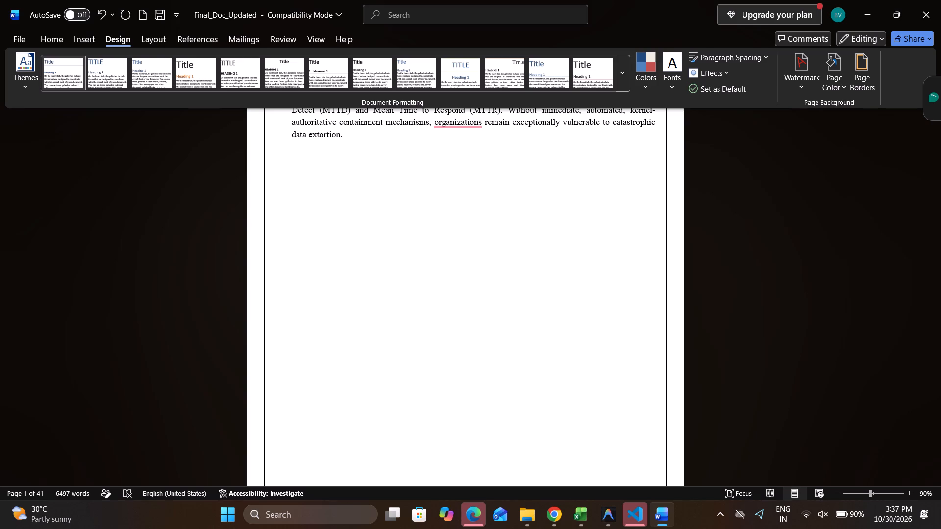
Go back to the cover page and inspect the page borders there and on the certificate page.
scroll(561, 333, "up", 11)
scroll(561, 333, "up", 20)
scroll(561, 333, "up", 20)
scroll(561, 333, "up", 4)
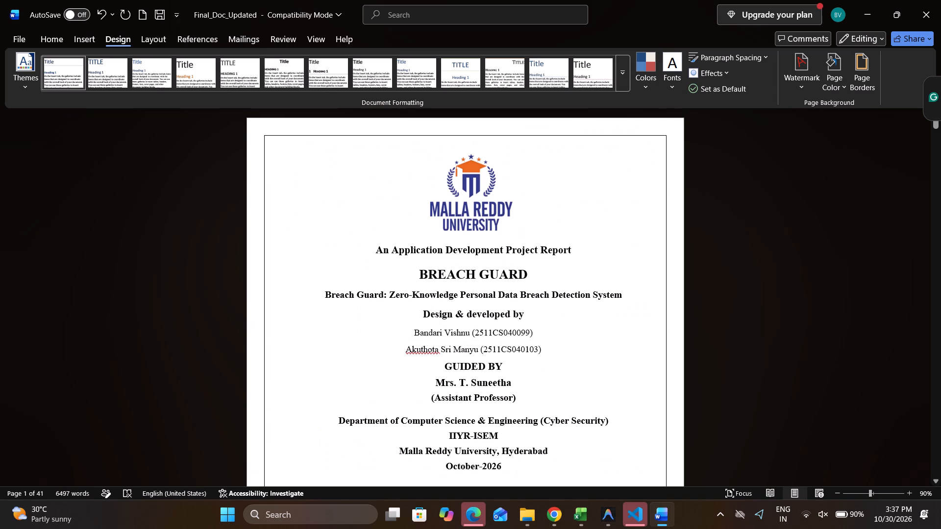
scroll(561, 333, "up", 5)
scroll(561, 333, "down", 3)
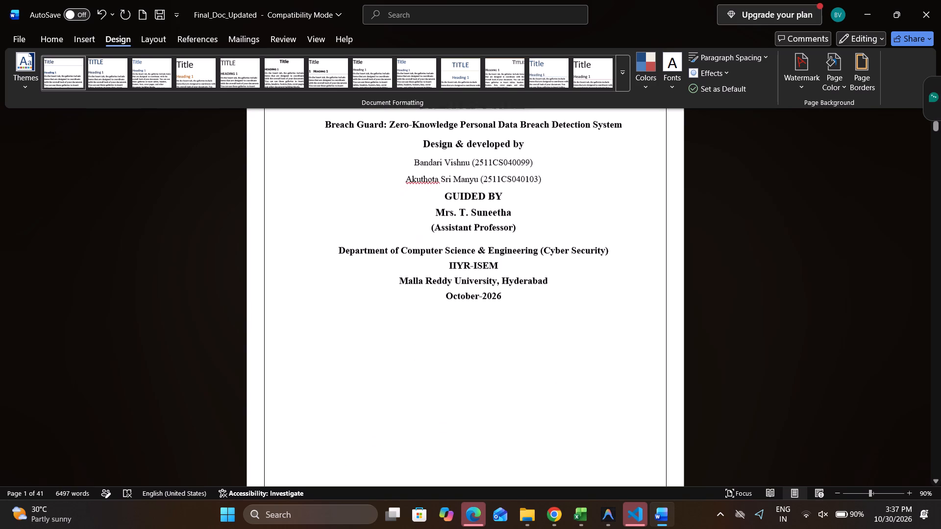
scroll(561, 333, "down", 1)
scroll(561, 333, "up", 1)
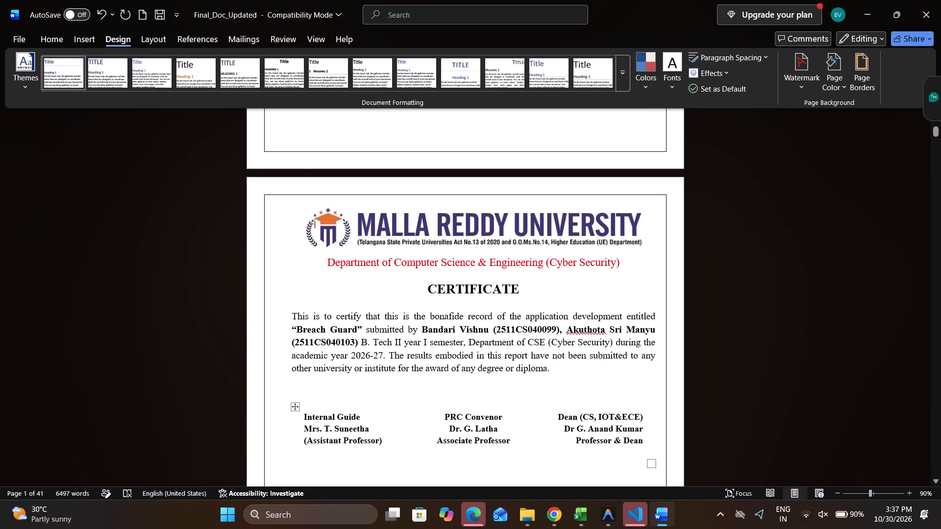
scroll(561, 333, "down", 2)
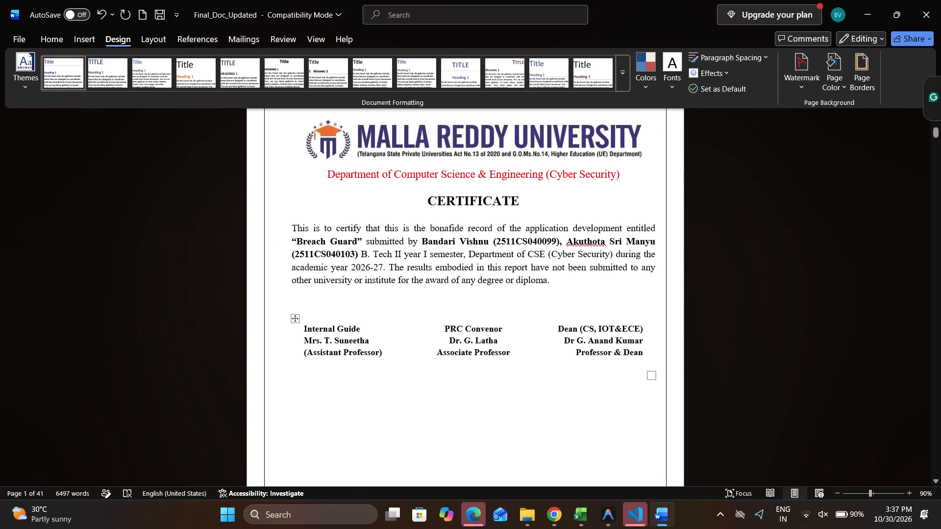
Inspect the page borders from the certificate page through the declaration, acknowledgements and abstract pages.
scroll(561, 333, "down", 2)
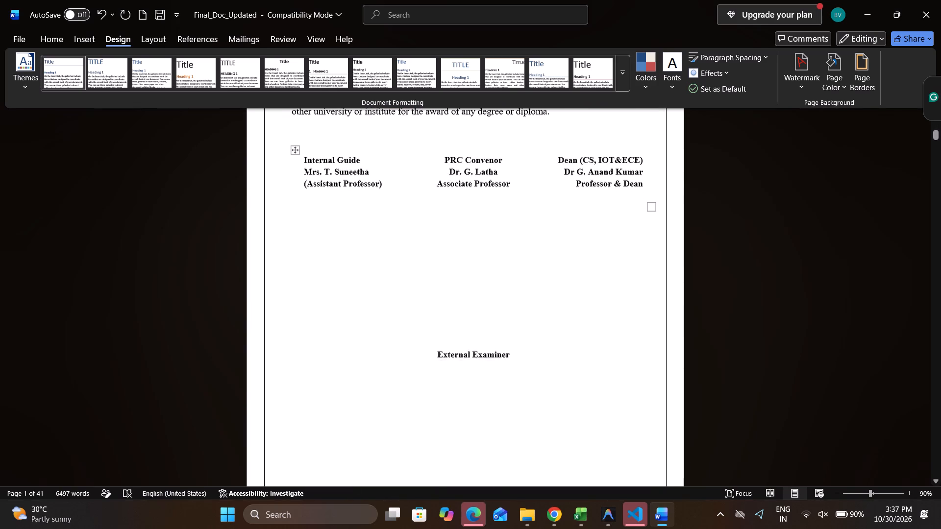
scroll(561, 333, "down", 2)
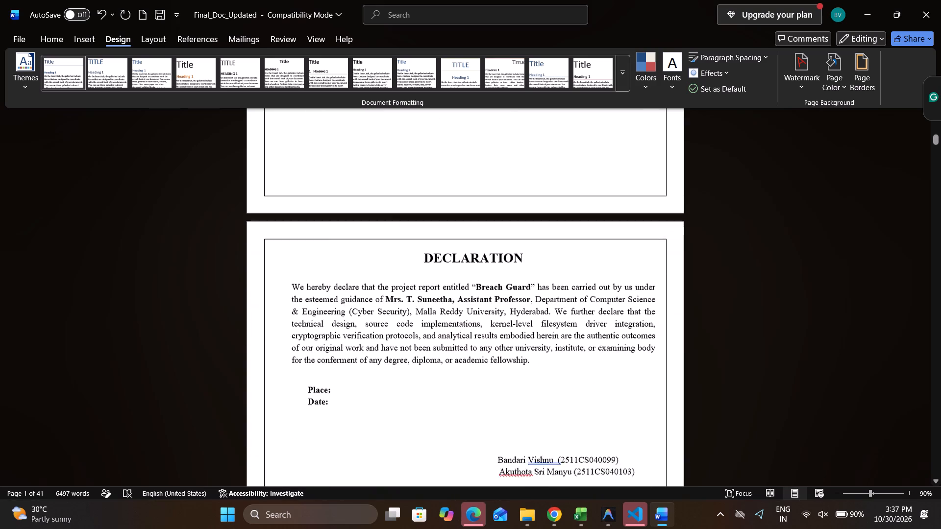
scroll(561, 333, "down", 3)
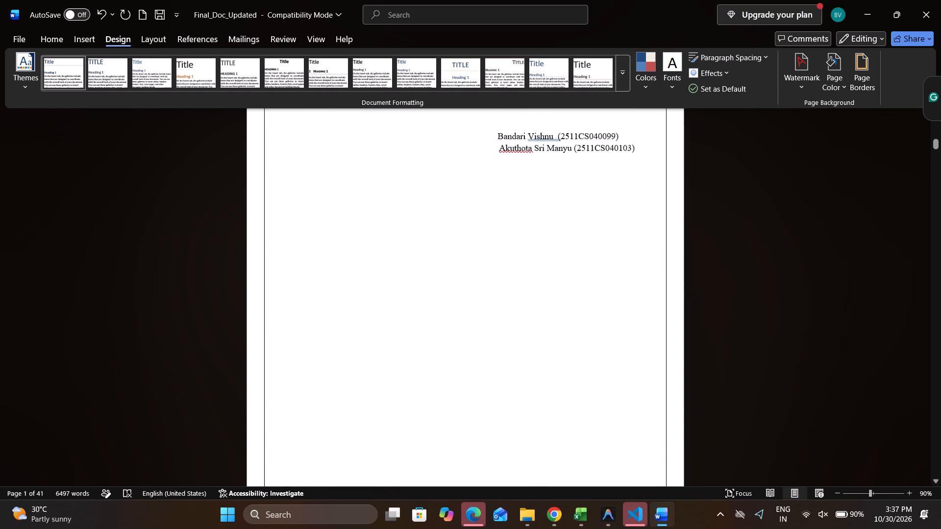
scroll(561, 333, "down", 3)
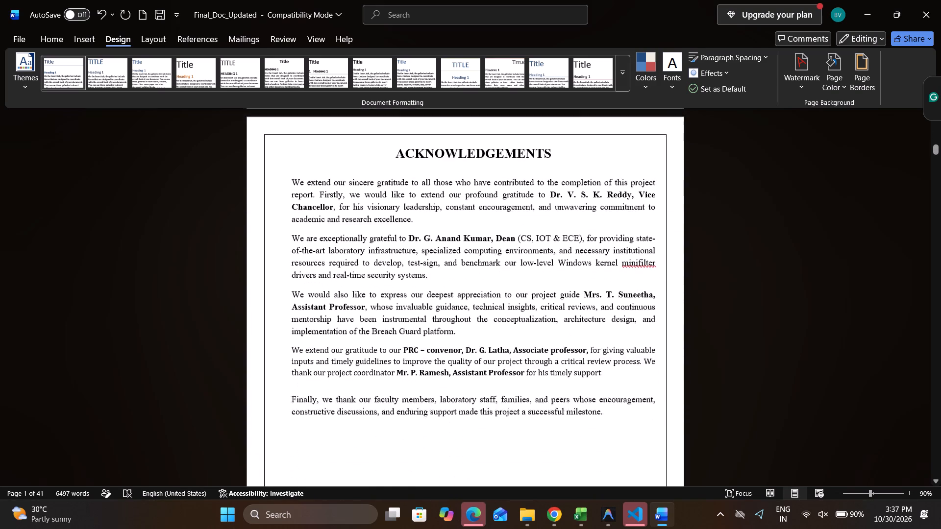
scroll(561, 333, "down", 3)
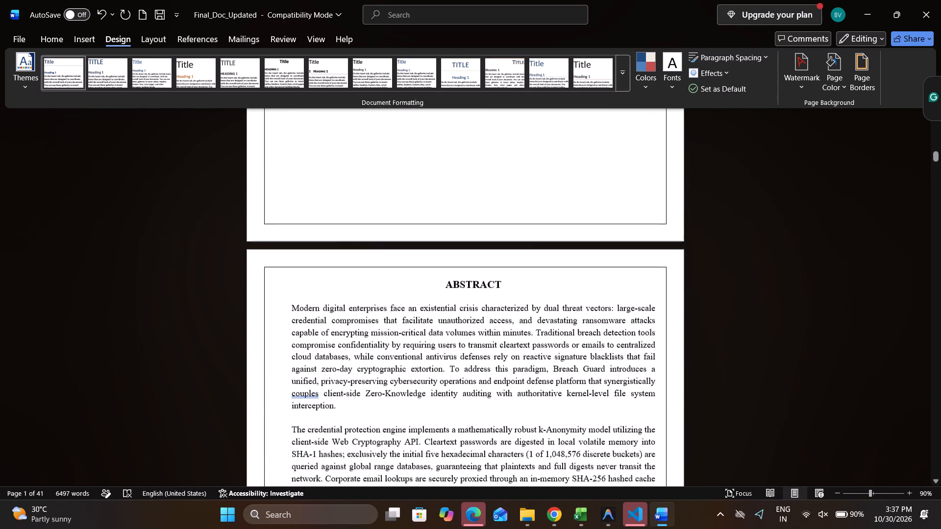
scroll(561, 333, "down", 3)
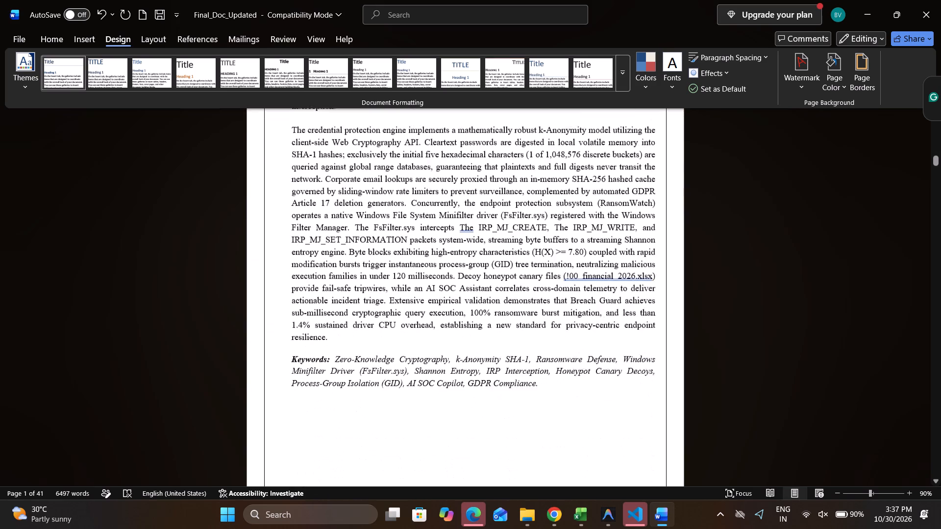
scroll(561, 333, "down", 1)
Review the borders on the table of contents pages and the lists of diagrams, screenshots and resultant tables.
scroll(561, 333, "down", 1)
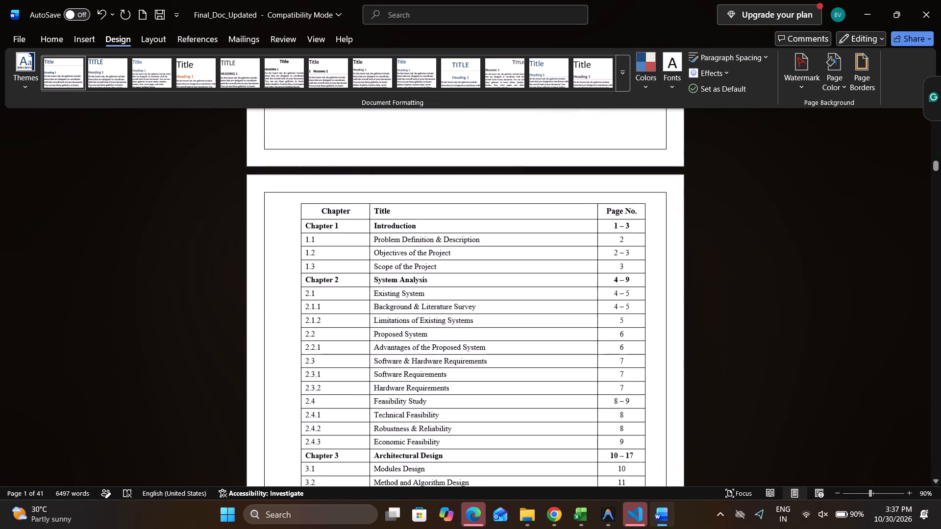
scroll(561, 333, "down", 4)
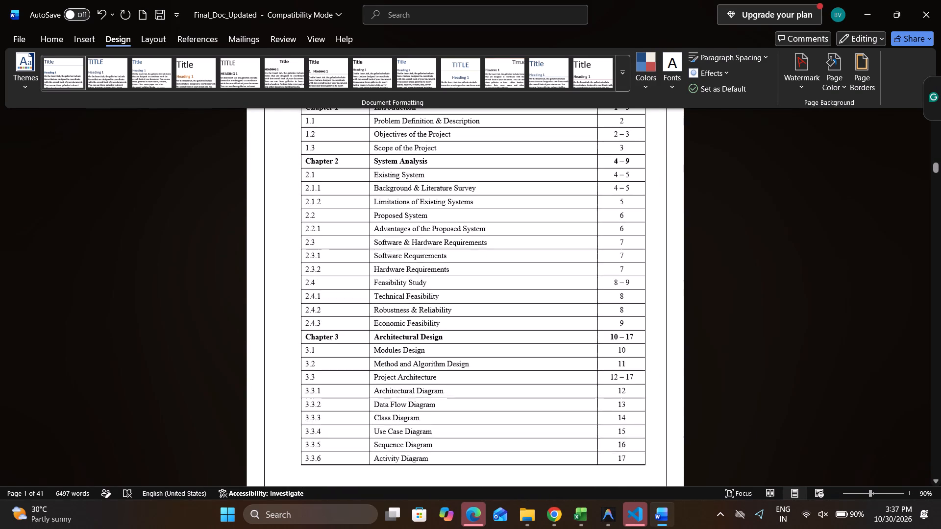
scroll(561, 333, "down", 3)
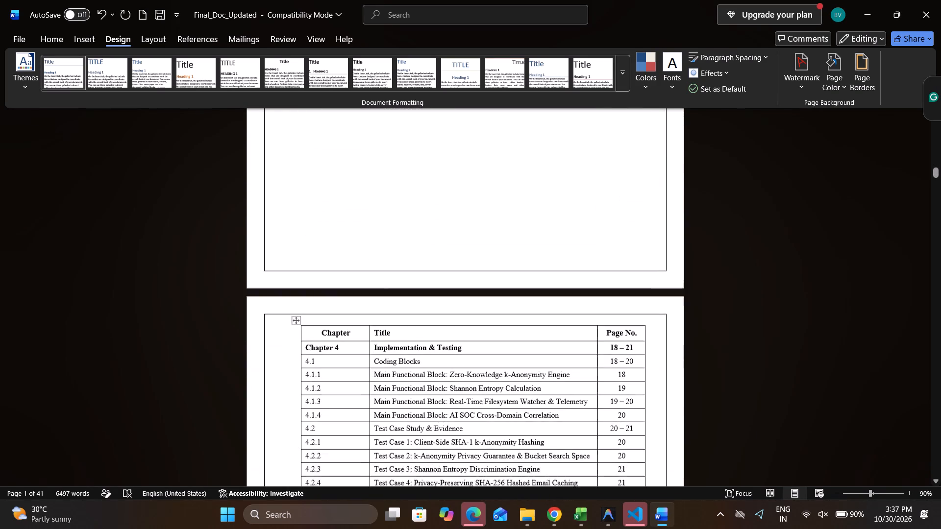
scroll(561, 333, "down", 4)
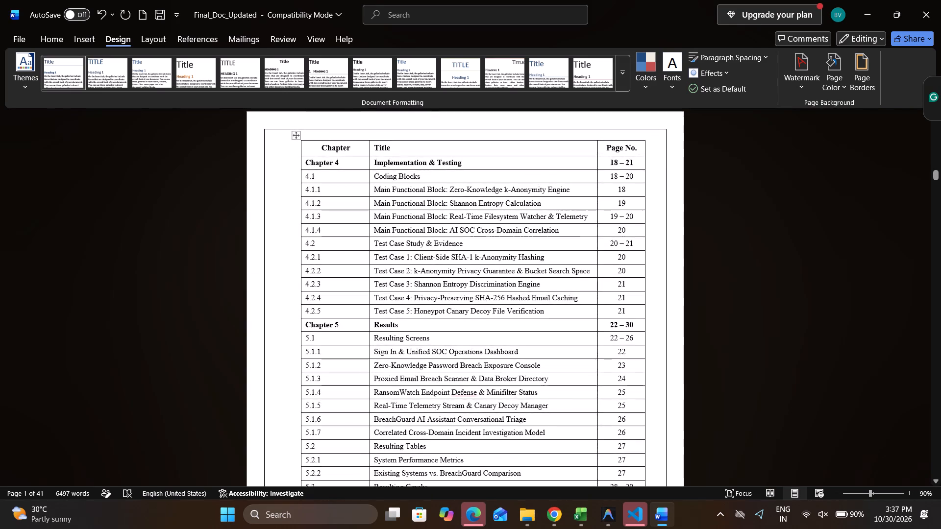
scroll(561, 333, "down", 4)
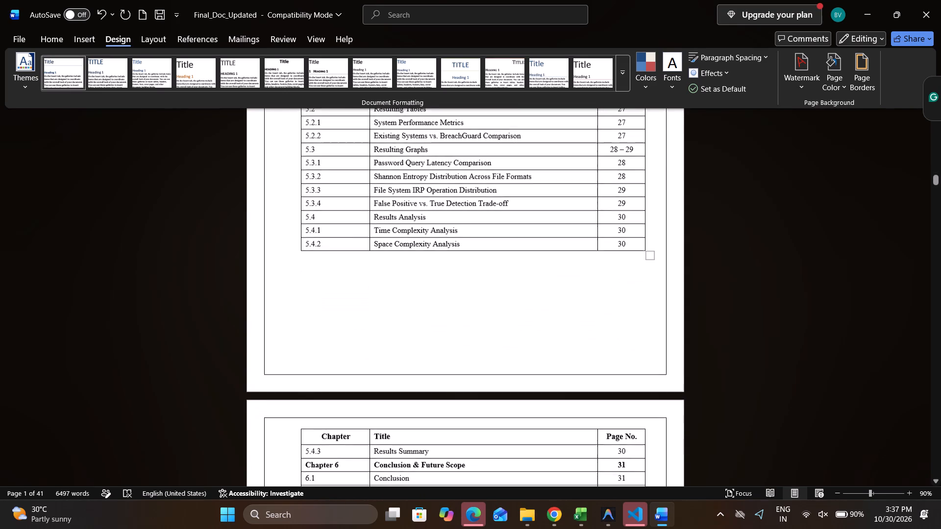
scroll(561, 333, "down", 3)
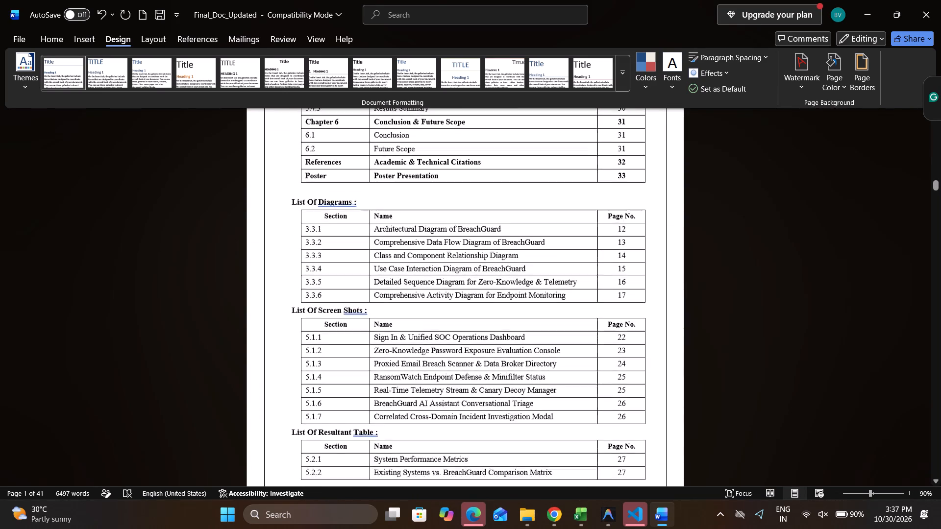
Examine the page borders and layout of the Chapter 1 introduction and the page that follows it.
scroll(561, 333, "down", 3)
scroll(561, 333, "up", 1)
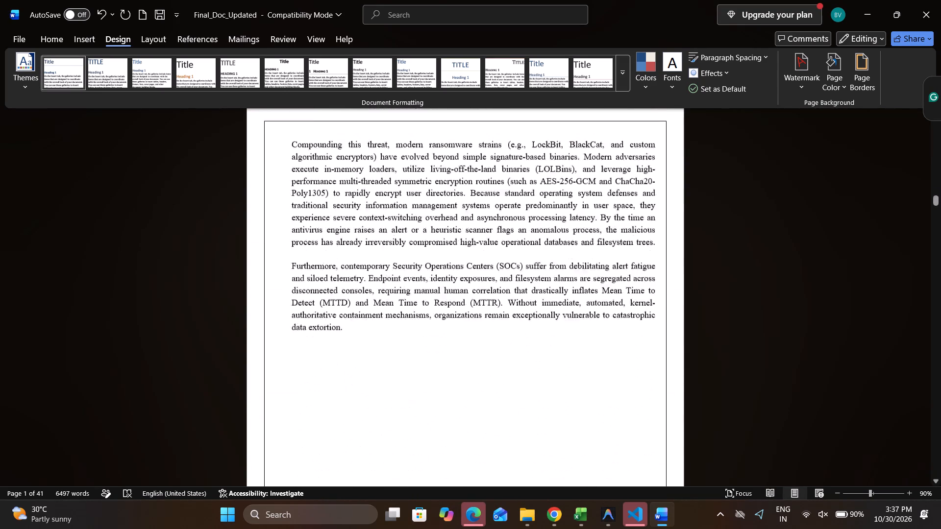
scroll(561, 333, "up", 2)
scroll(561, 333, "down", 1)
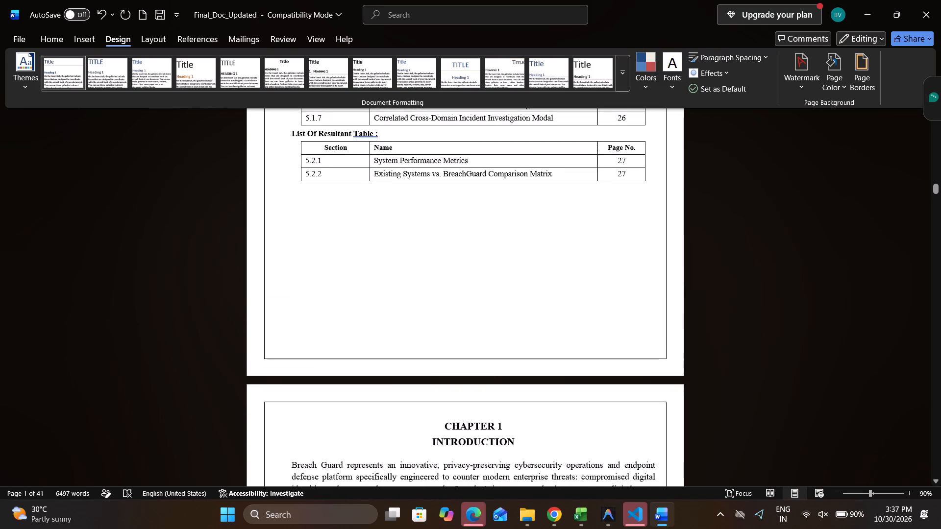
scroll(561, 333, "down", 2)
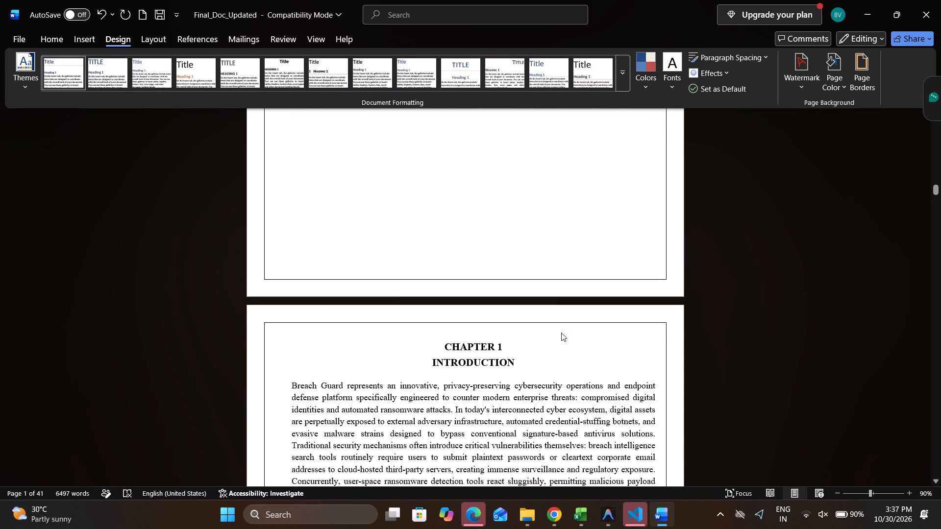
scroll(561, 333, "down", 2)
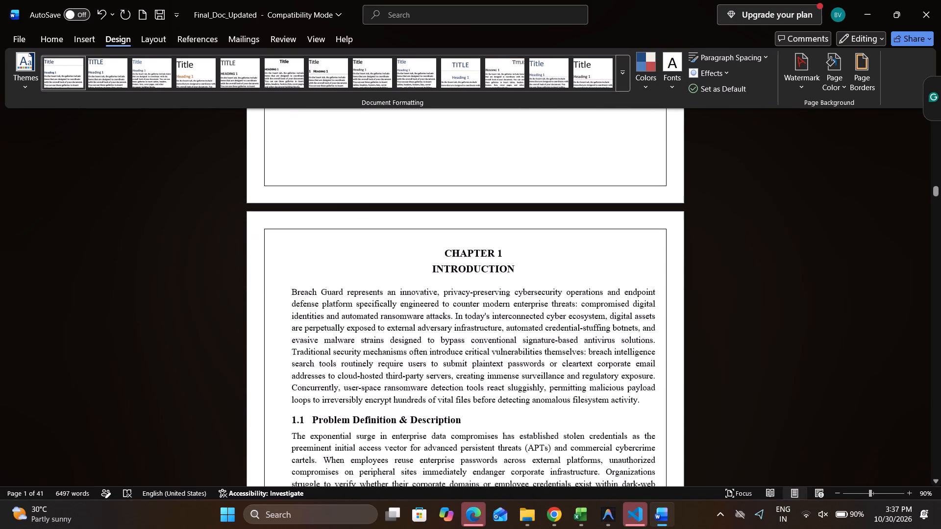
scroll(561, 333, "down", 3)
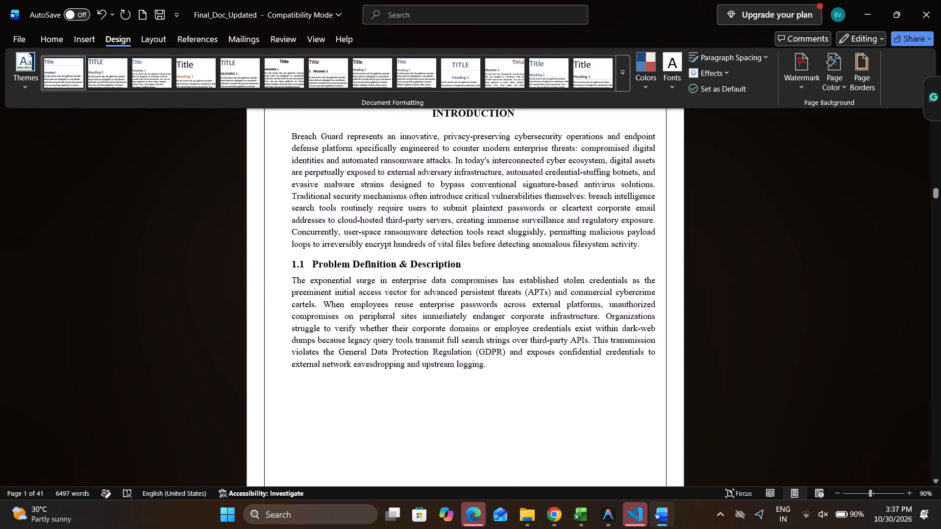
scroll(561, 333, "down", 2)
Save the Final_Doc_Updated report with its new page borders.
left_click(476, 218)
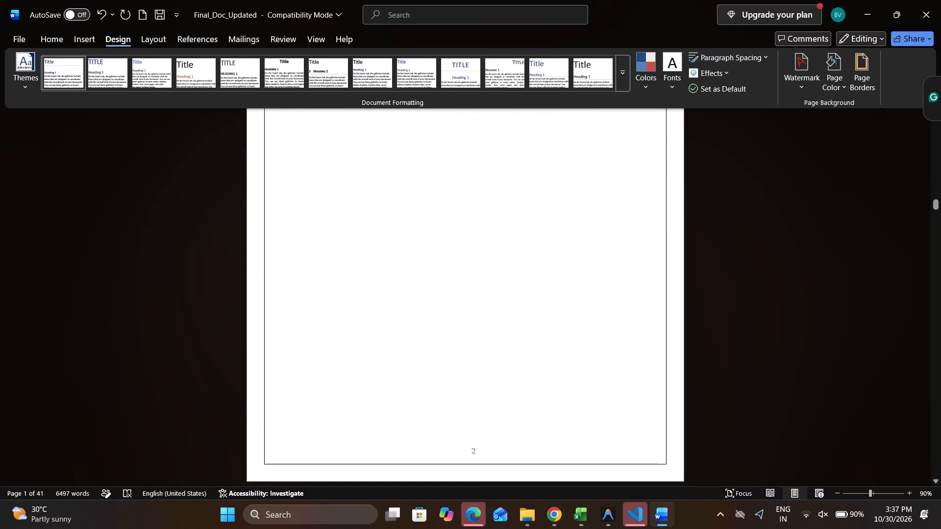
scroll(476, 218, "up", 1)
right_click(476, 218)
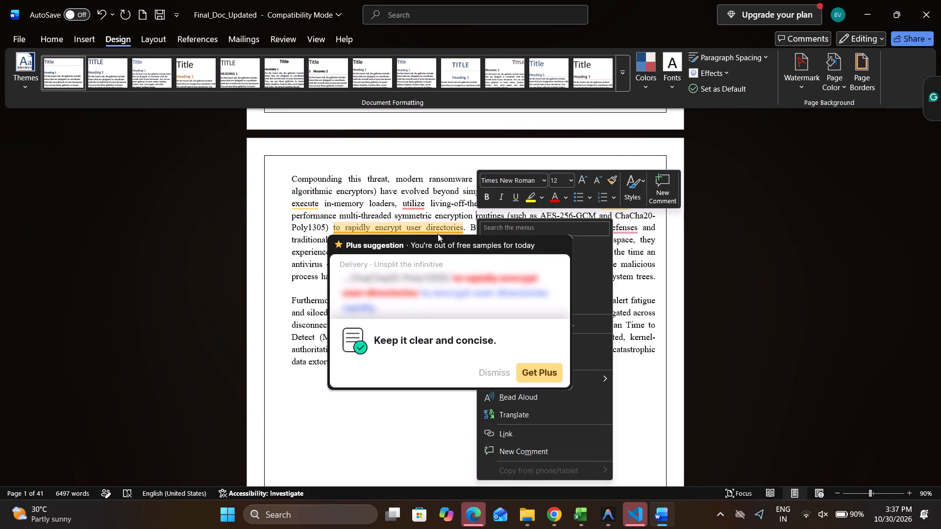
key("ctrl+s")
key("ctrl+s")
left_click(414, 216)
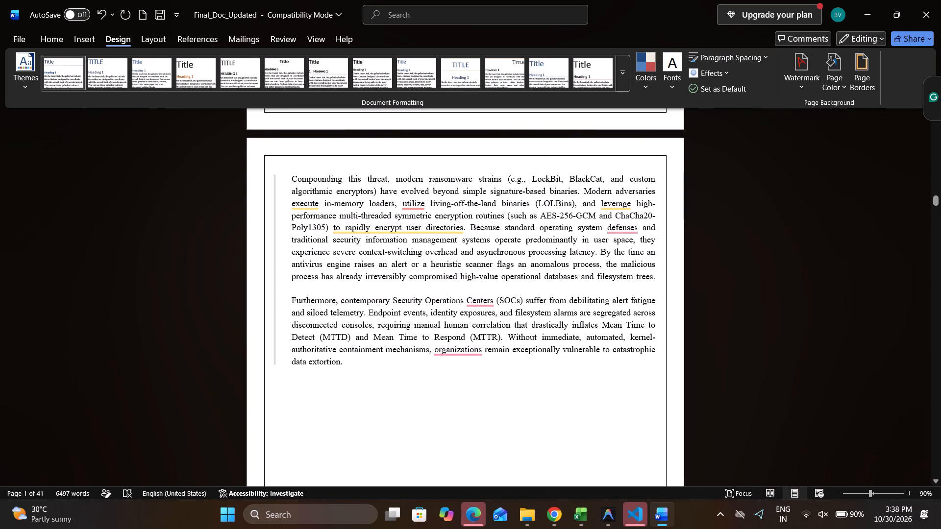
key("ctrl+s")
key("ctrl+s")
Return to the cover page of the report and save the document again.
scroll(414, 216, "up", 20)
scroll(414, 216, "up", 20)
scroll(414, 216, "up", 3)
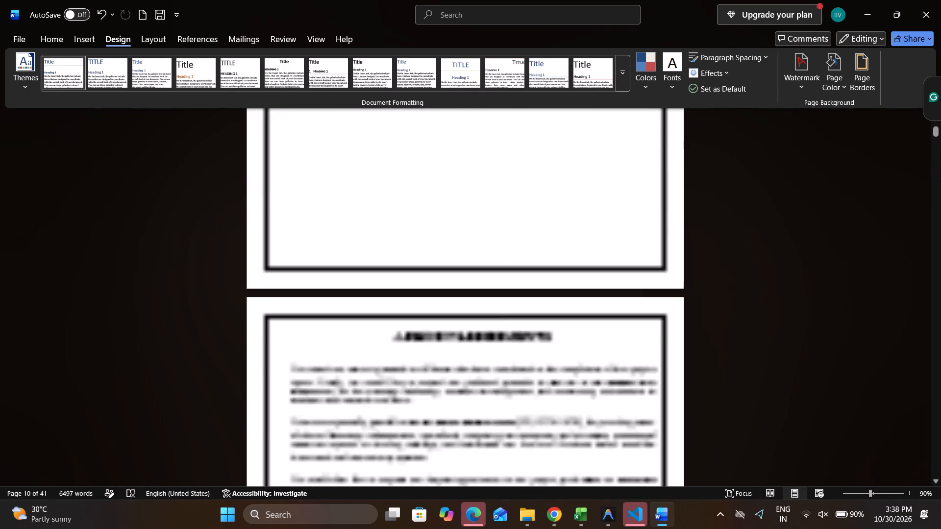
scroll(414, 216, "up", 20)
scroll(414, 216, "up", 7)
left_click(455, 263)
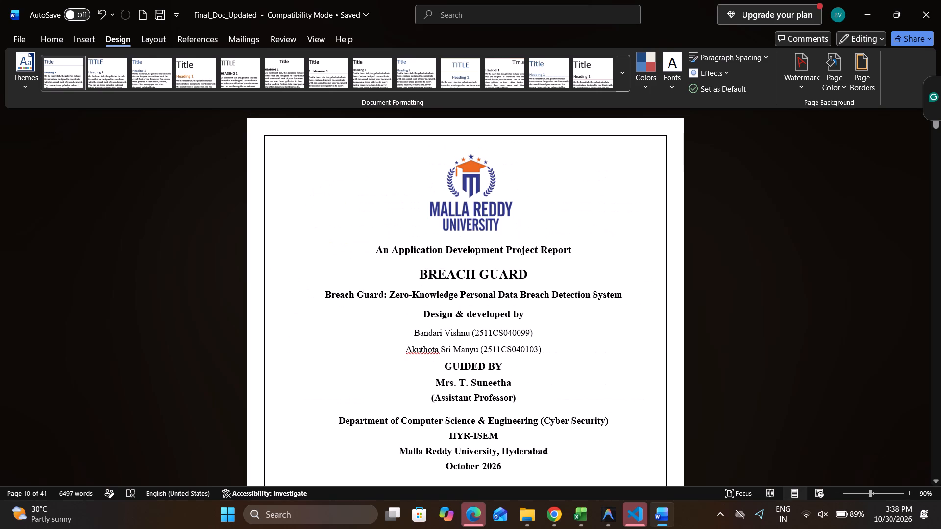
left_click(482, 302)
key("ctrl+s")
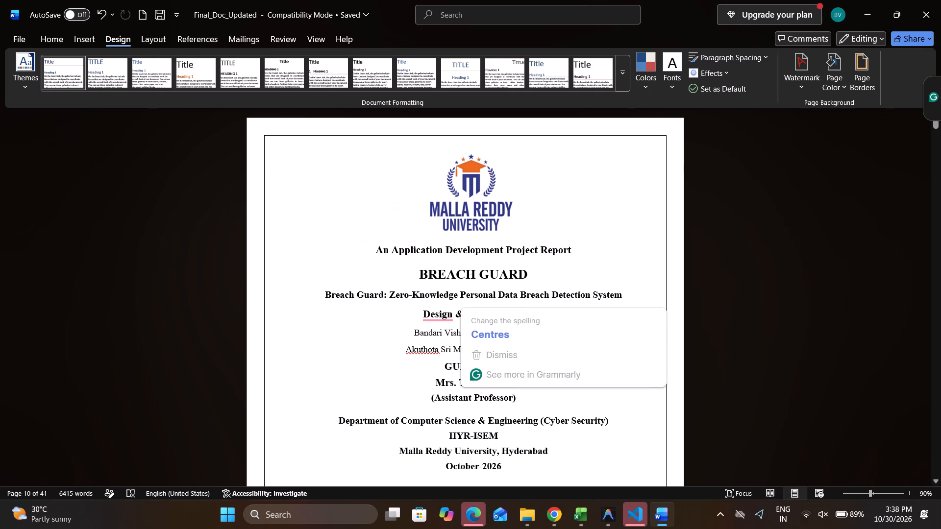
key("ctrl+s")
key("ctrl+s")
key("ctrl+s")
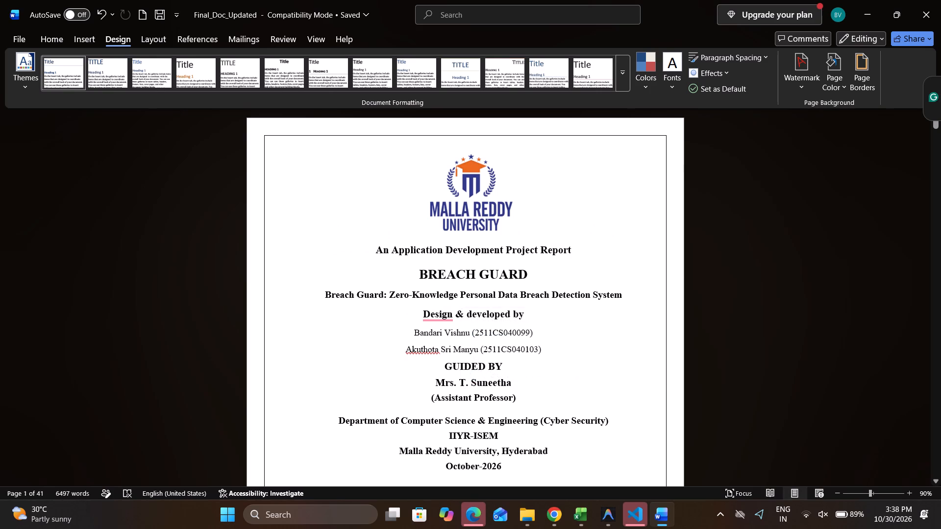
left_click(402, 294)
key("ctrl+s")
key("ctrl+s")
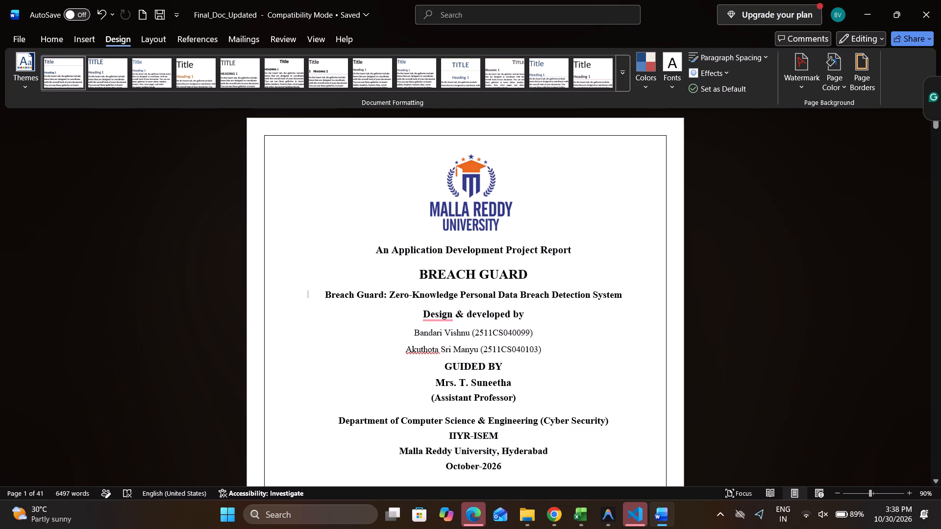
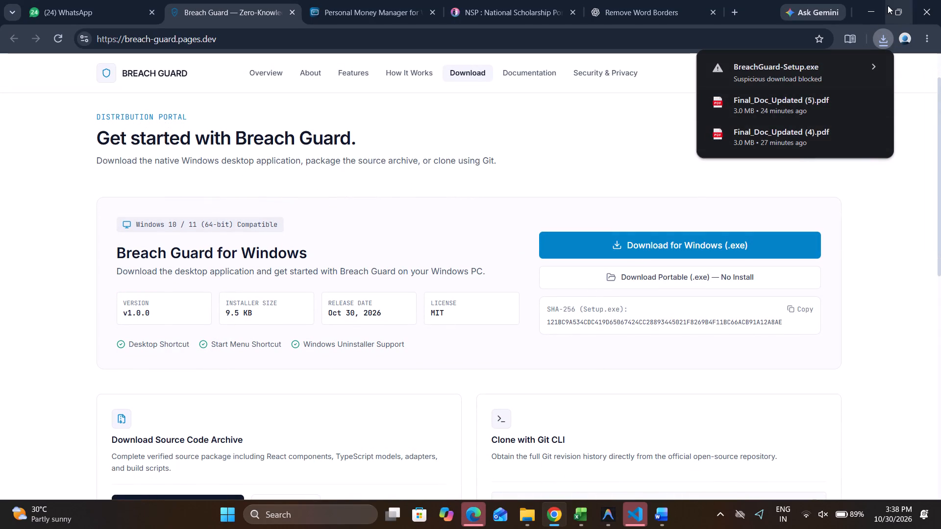
Keep the blocked BreachGuard-Setup.exe download so that the installer is saved.
left_click(851, 84)
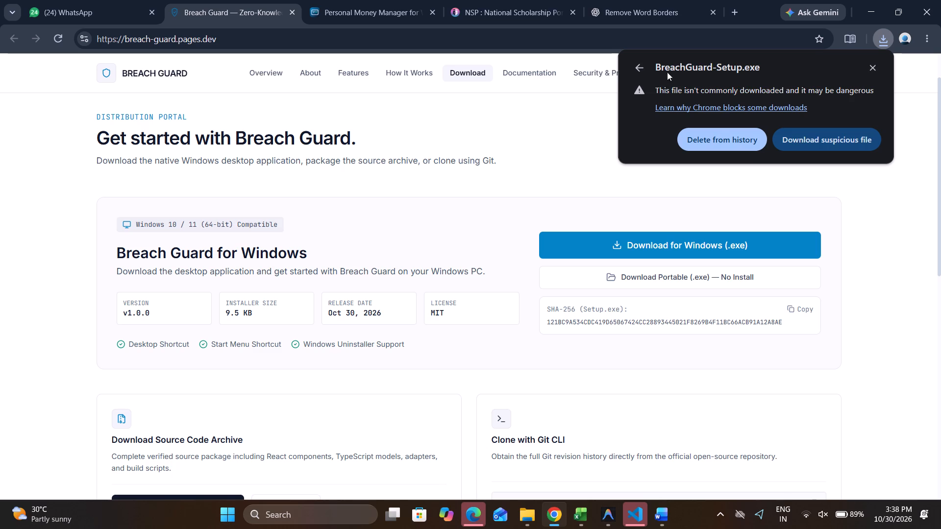
left_click(809, 139)
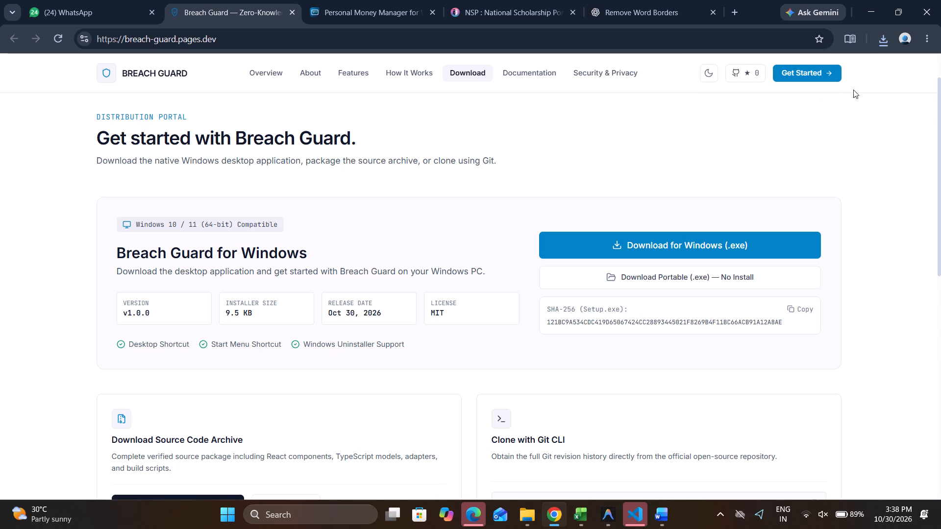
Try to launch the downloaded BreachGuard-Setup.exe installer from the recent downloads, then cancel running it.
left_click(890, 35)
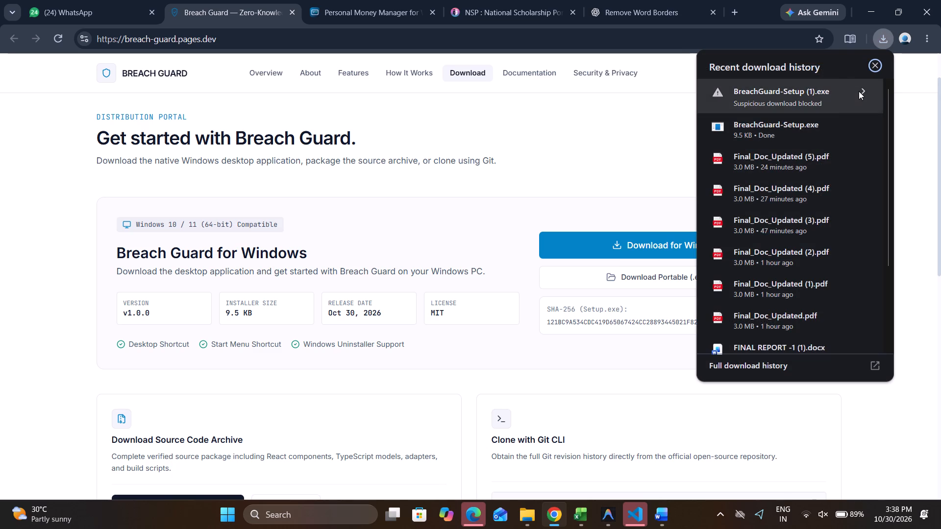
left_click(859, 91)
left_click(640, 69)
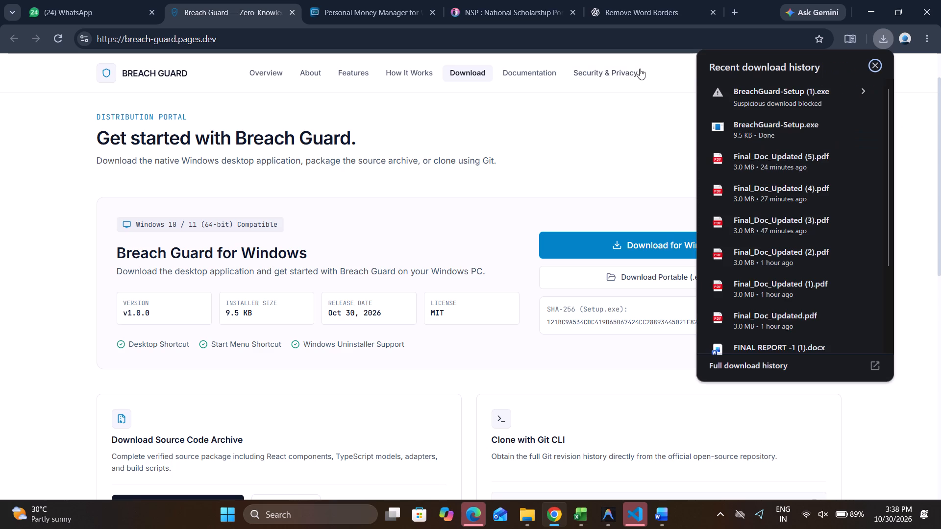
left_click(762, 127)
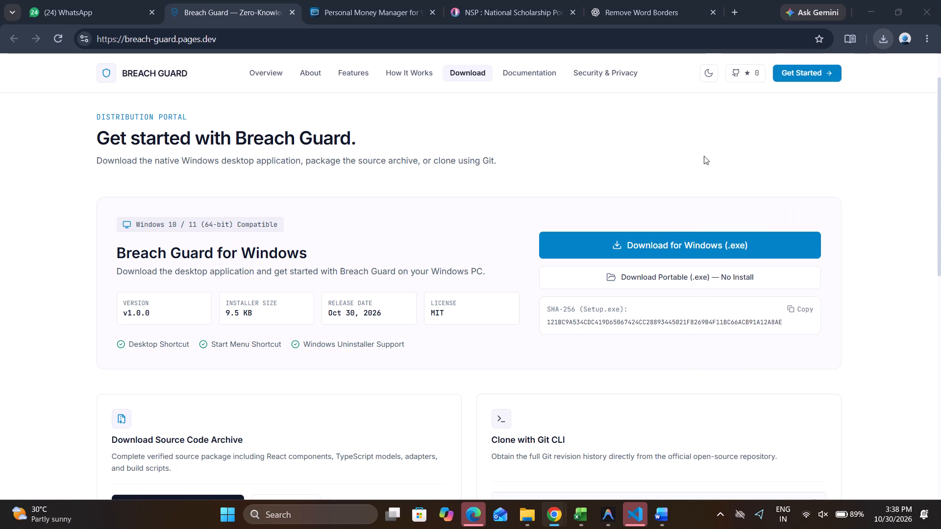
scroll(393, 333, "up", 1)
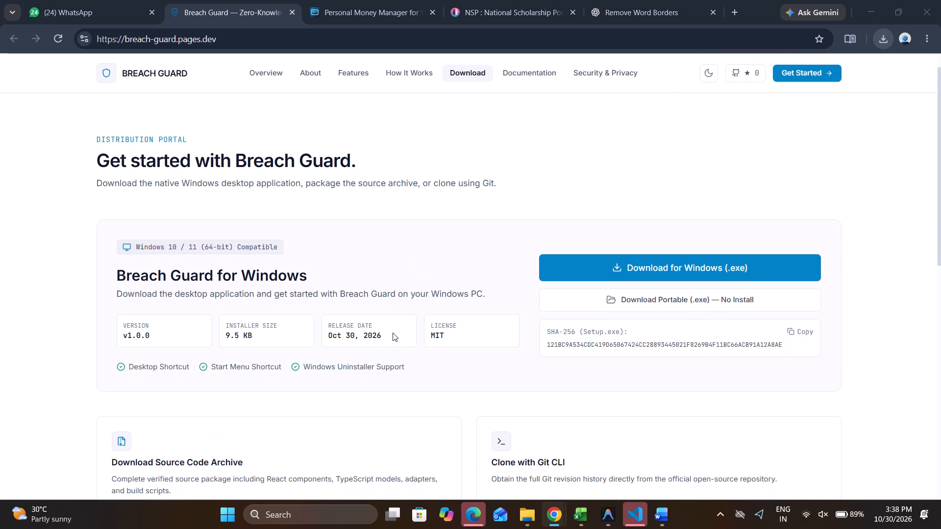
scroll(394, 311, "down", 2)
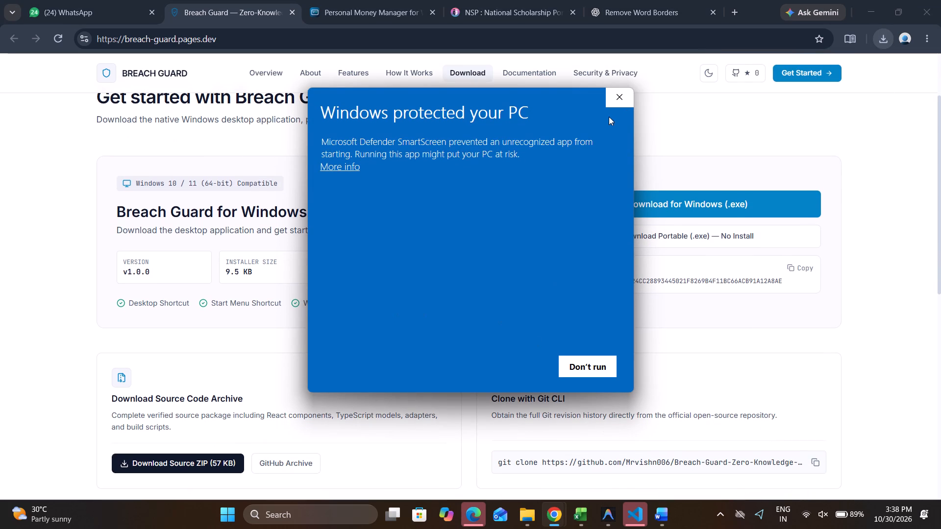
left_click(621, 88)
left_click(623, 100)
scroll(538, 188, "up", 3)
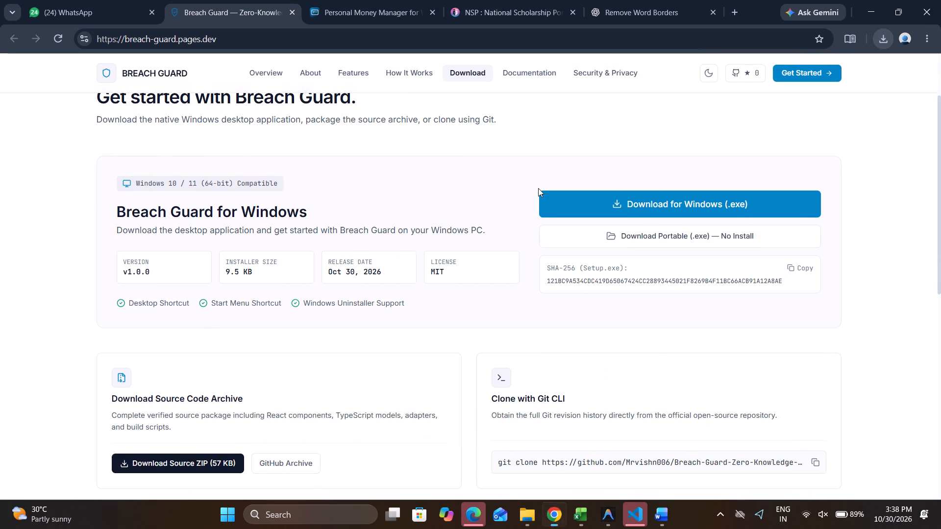
Switch to the Final_Doc_Updated report in Word and save it again.
key("alt+Tab")
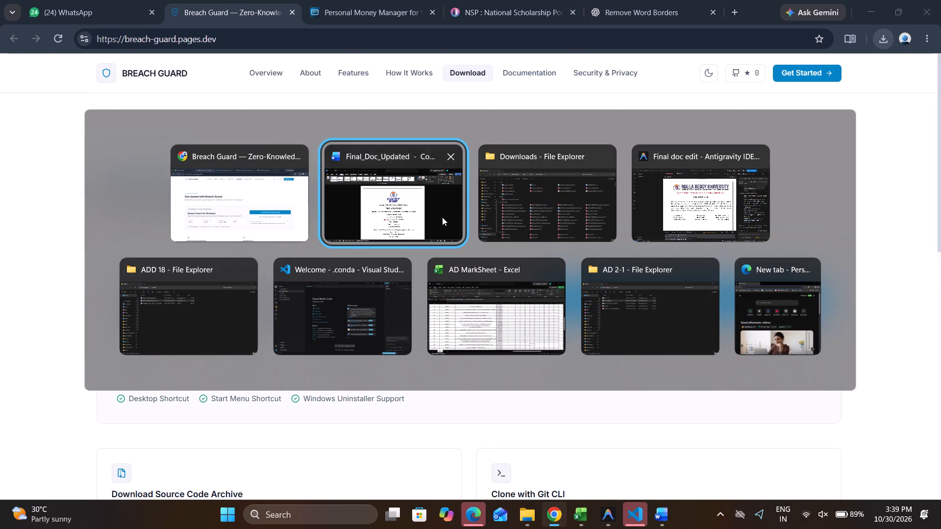
key("alt+Tab")
key("alt+Tab")
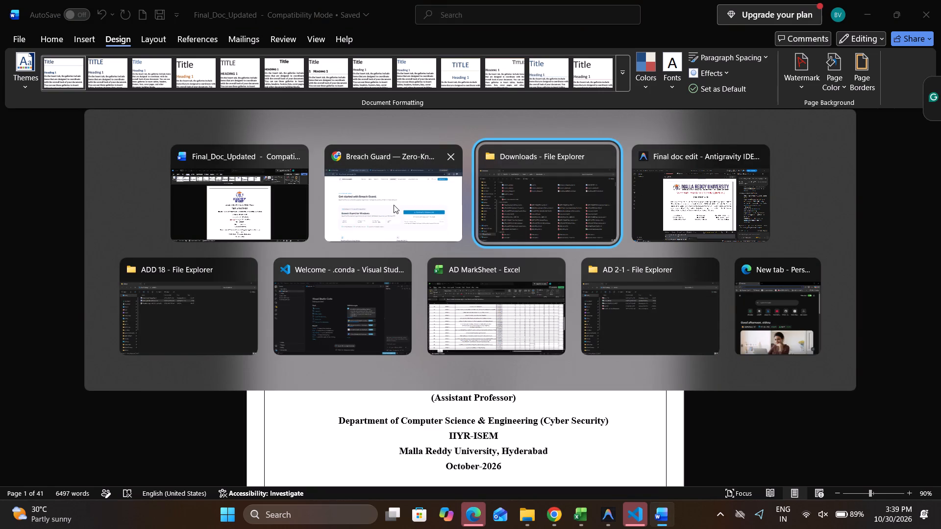
left_click(271, 209, "alt")
left_click(422, 259)
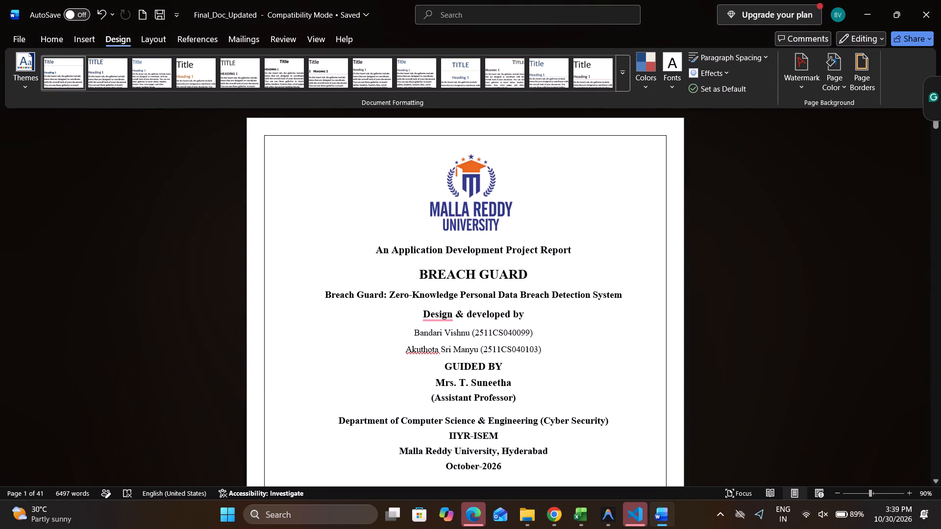
key("ctrl+s")
key("ctrl+s")
Review the page borders and layout of the report's cover page and the certificate page after it.
scroll(422, 259, "down", 3)
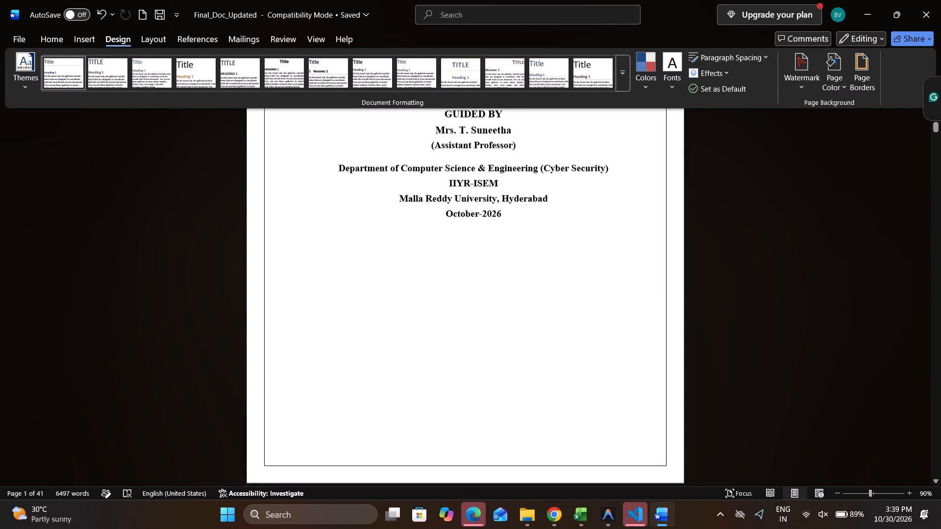
scroll(422, 259, "down", 2)
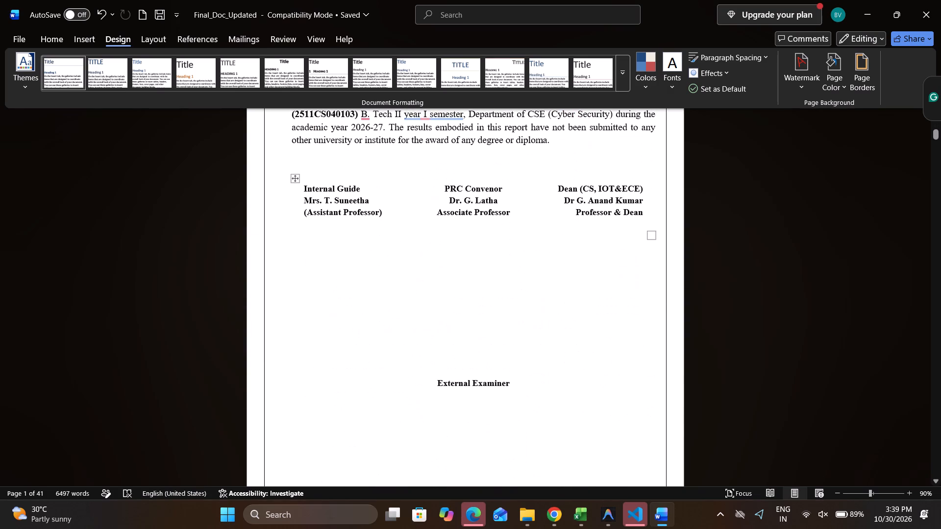
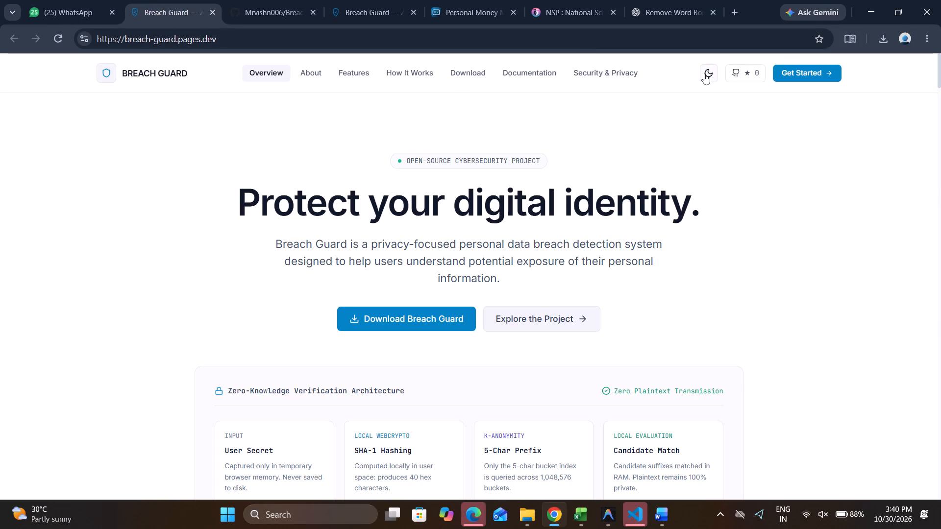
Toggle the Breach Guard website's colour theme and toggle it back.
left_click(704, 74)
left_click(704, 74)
Review the Breach Guard website's About, Features, How It Works, Download, Documentation and Security & Privacy sections.
left_click(310, 78)
scroll(347, 167, "down", 4)
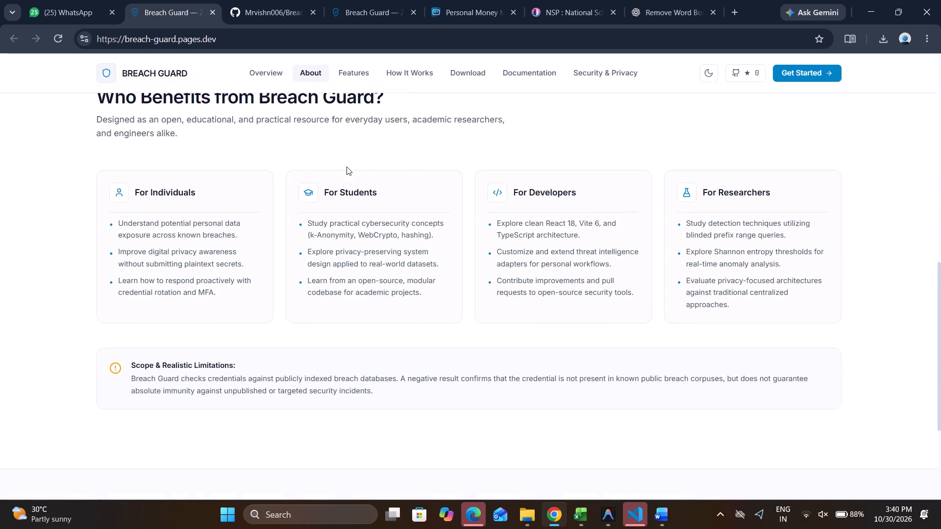
scroll(347, 167, "down", 3)
scroll(337, 158, "up", 7)
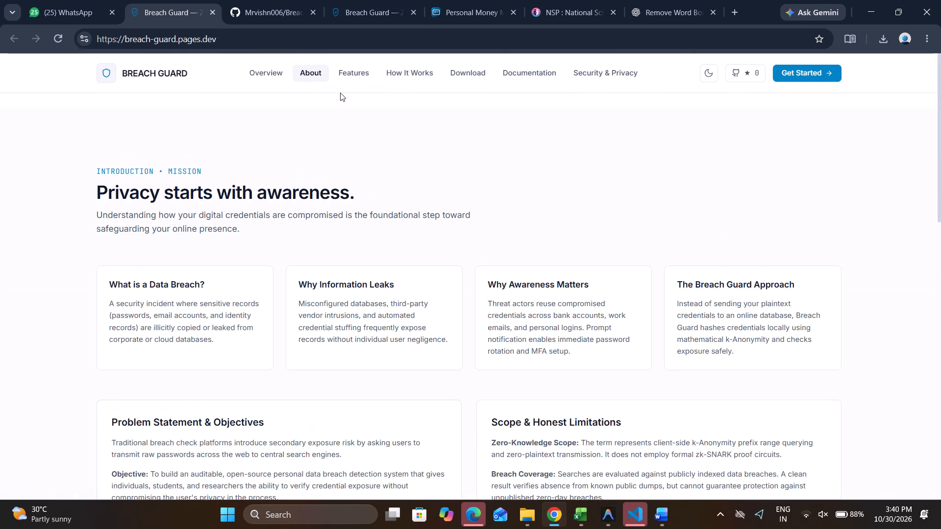
left_click(351, 79)
scroll(375, 154, "up", 1)
scroll(375, 154, "down", 1)
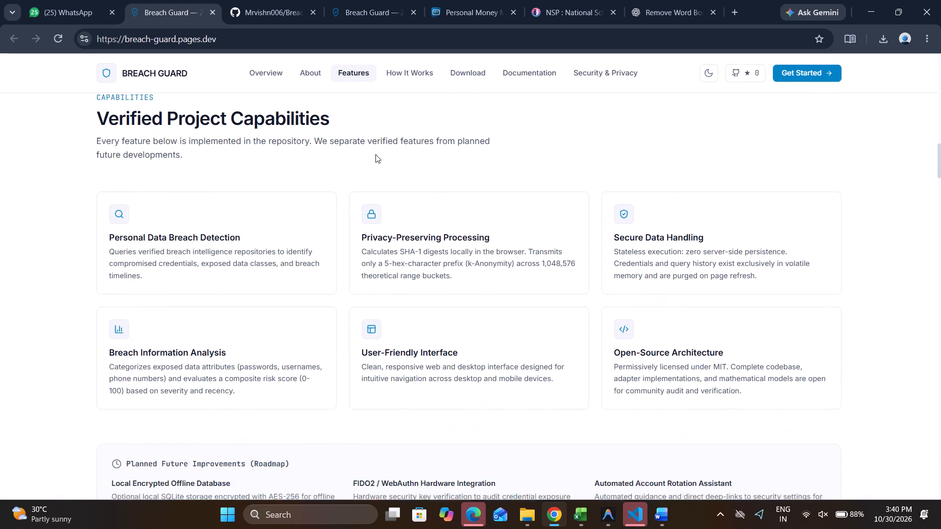
left_click(424, 74)
left_click(482, 70)
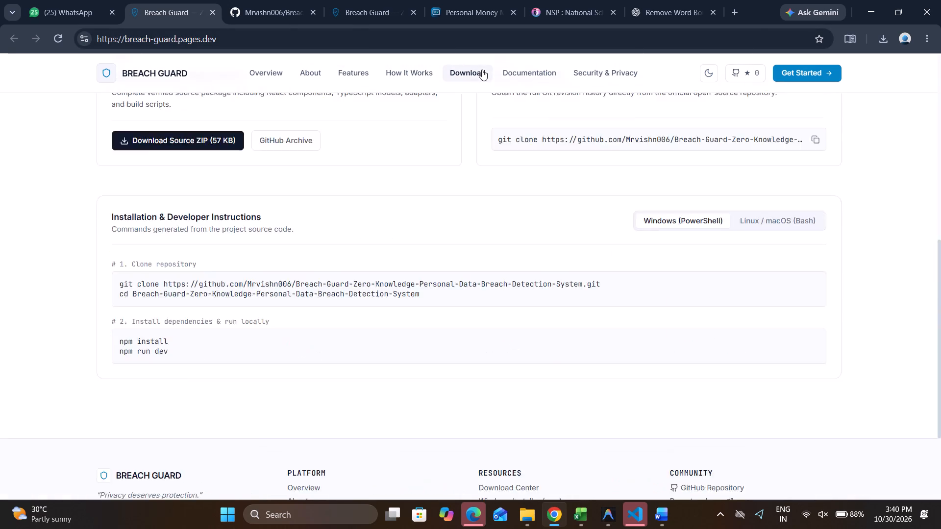
left_click(519, 67)
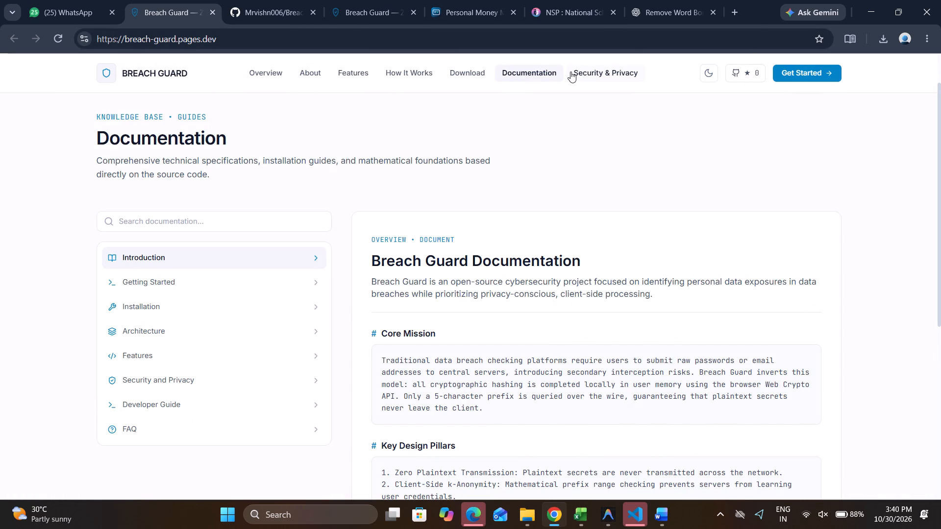
left_click(570, 72)
Return to the website's Overview section and look through it and the About introduction again.
left_click(262, 79)
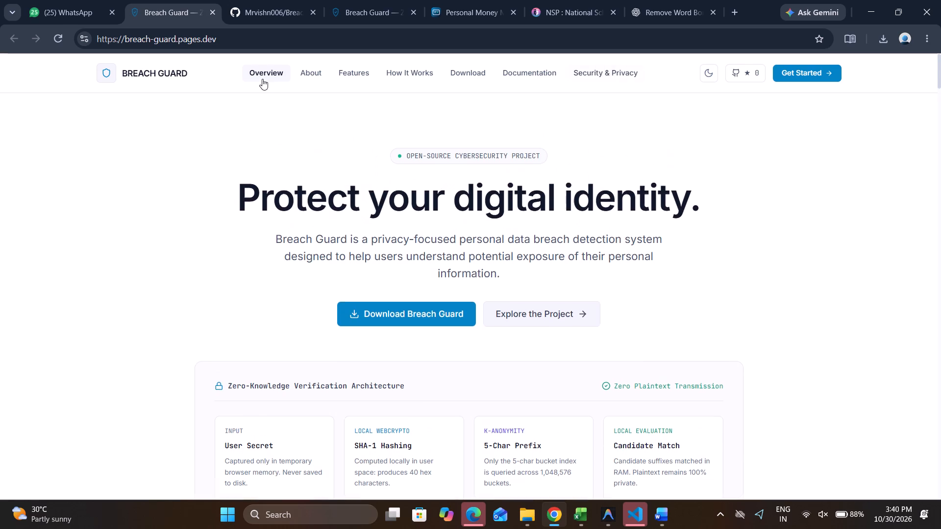
scroll(264, 185, "up", 1)
scroll(264, 185, "down", 1)
left_click_drag(529, 182, 532, 202)
left_click(532, 202)
scroll(369, 204, "up", 4)
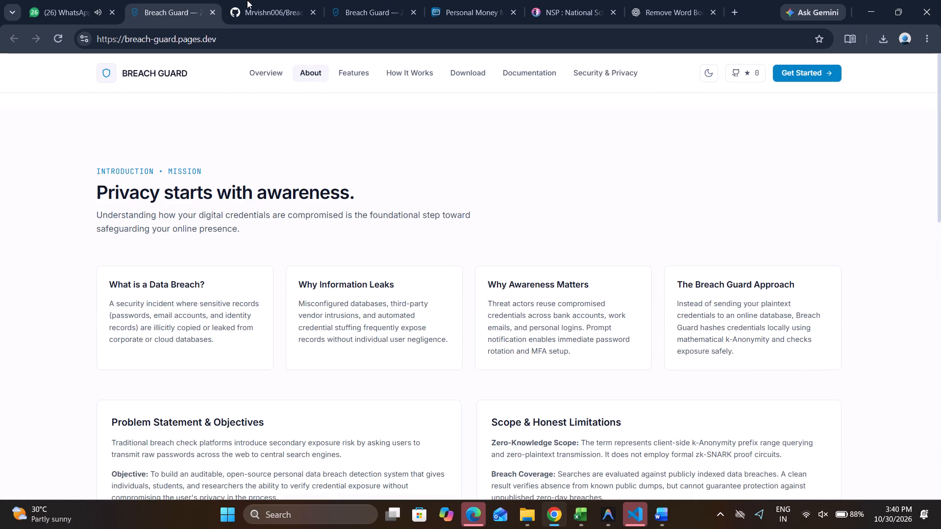
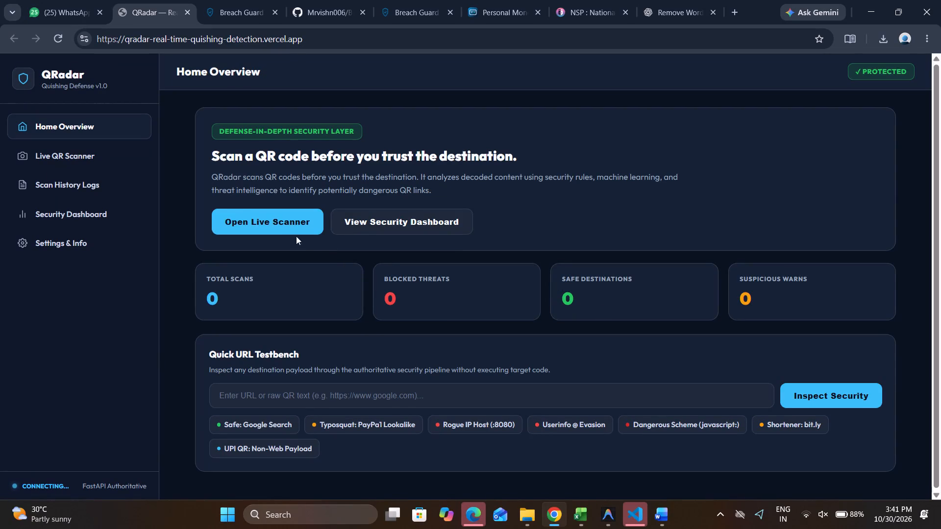
Open the live scanner on the QRadar site and check its webcam viewfinder.
left_click(276, 220)
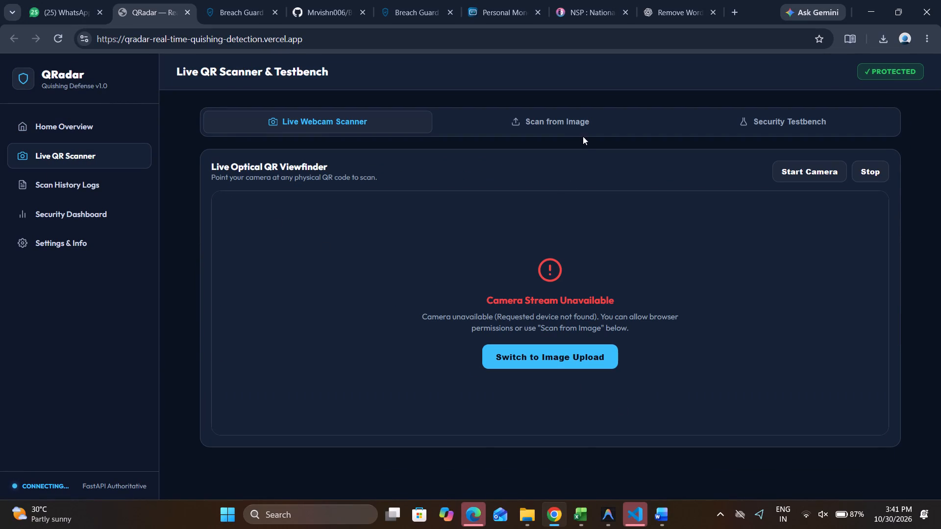
scroll(493, 282, "up", 1)
scroll(523, 338, "down", 1)
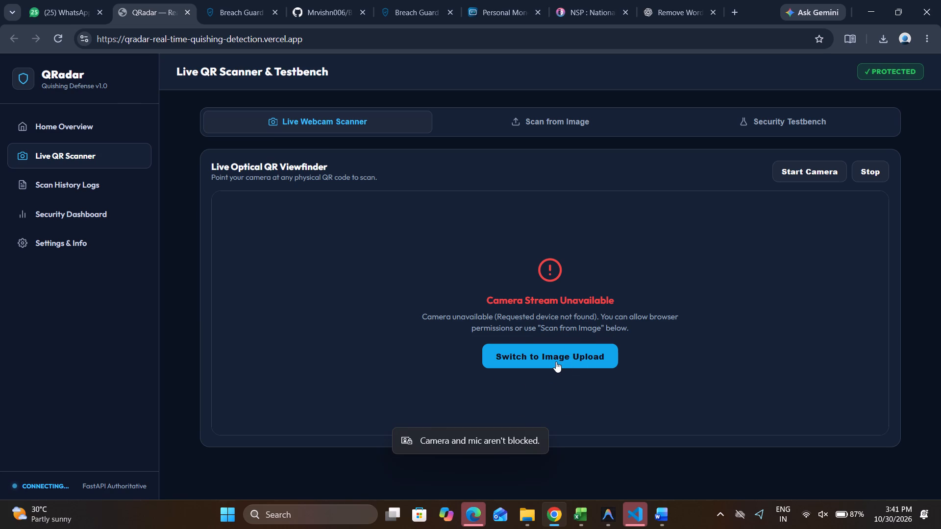
scroll(348, 261, "up", 2)
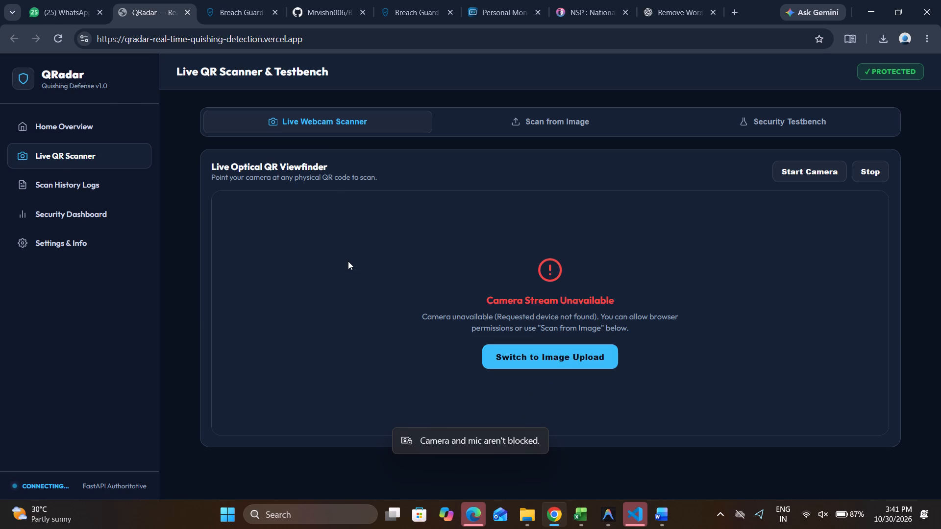
Force a full reload of the QRadar site and open its live scanner again.
key("ctrl+shift+r")
left_click(281, 214)
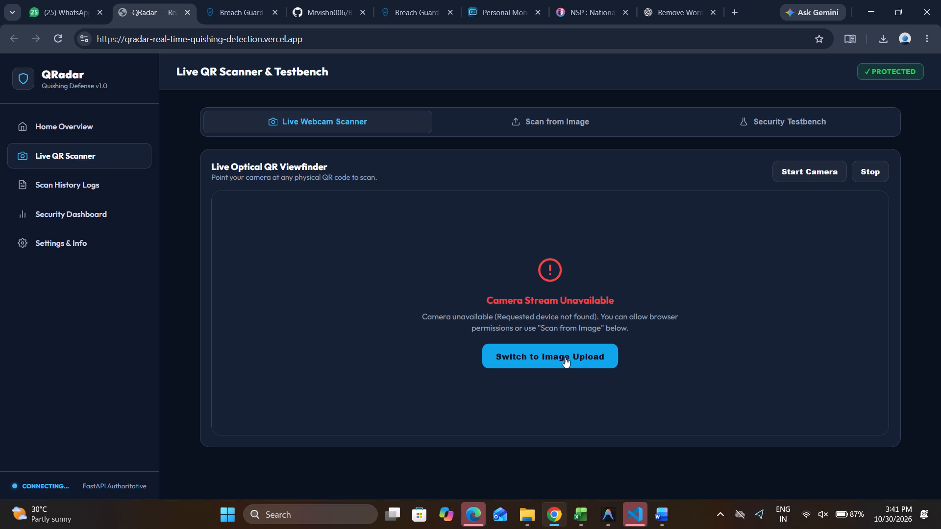
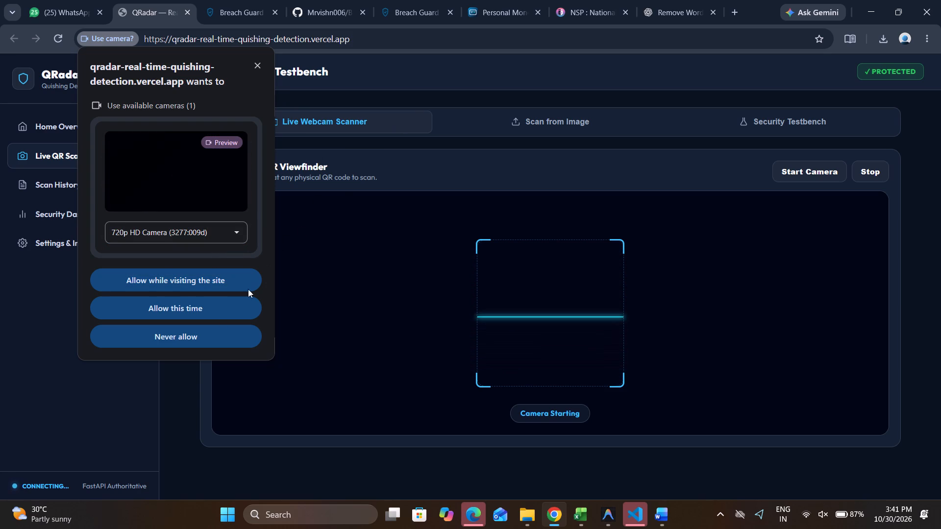
Never allow the QRadar site to use the camera.
left_click(226, 333)
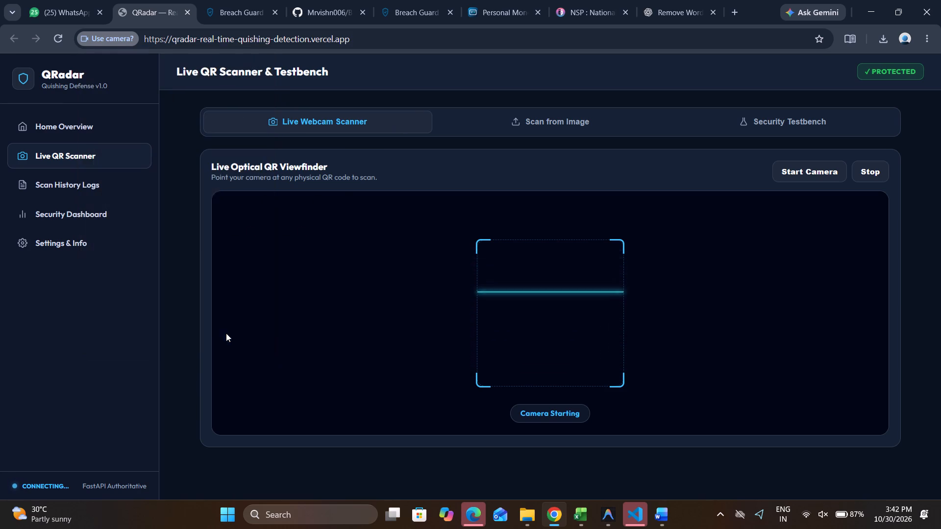
Examine QRadar's Scan from Image and Security Testbench scanner modes and its Home Overview page, returning to the Live QR Scanner.
left_click(547, 128)
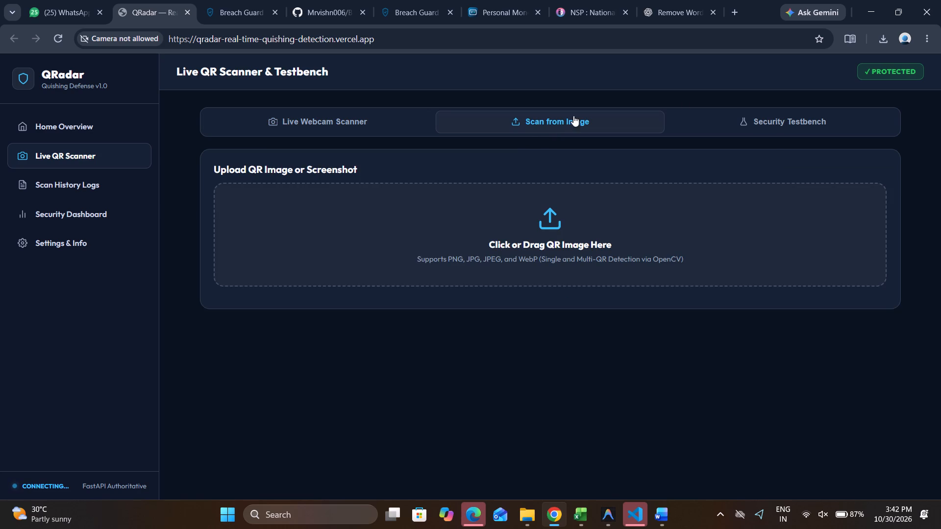
left_click(772, 131)
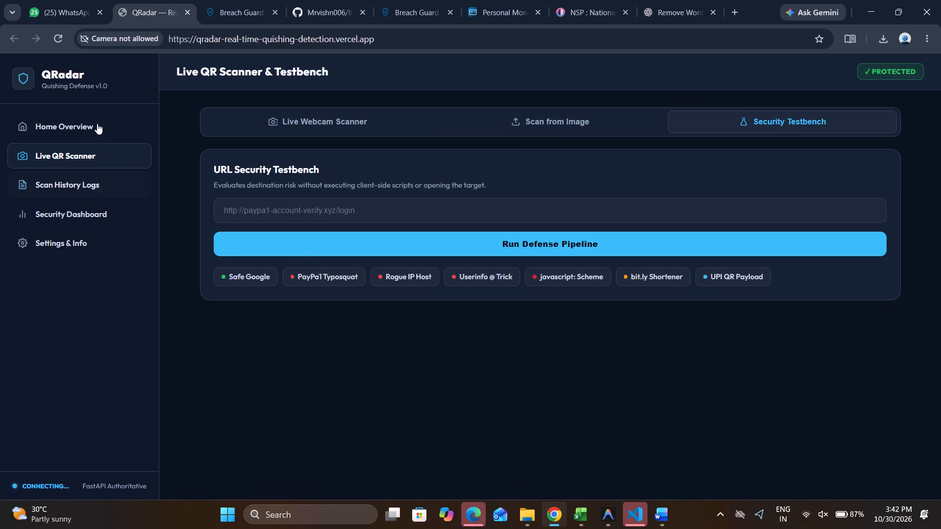
left_click(96, 126)
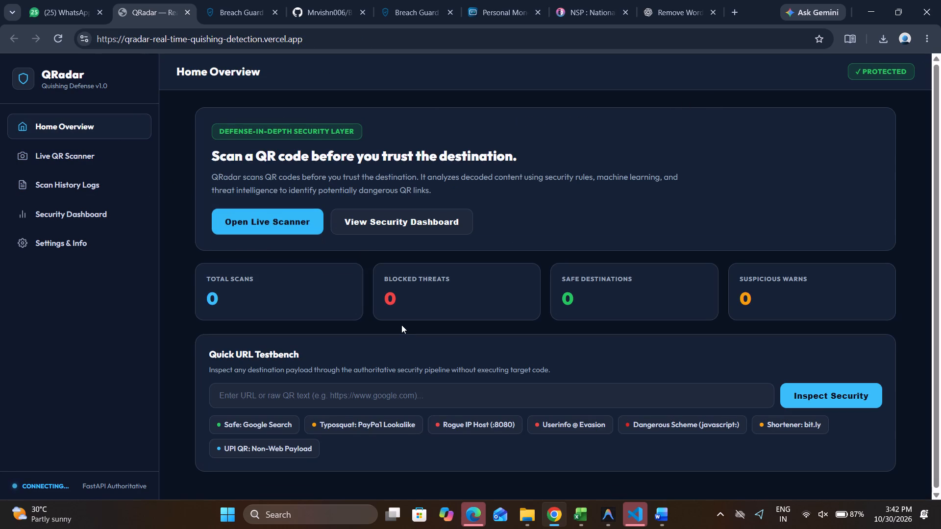
scroll(401, 325, "up", 3)
scroll(401, 325, "down", 2)
left_click(142, 142)
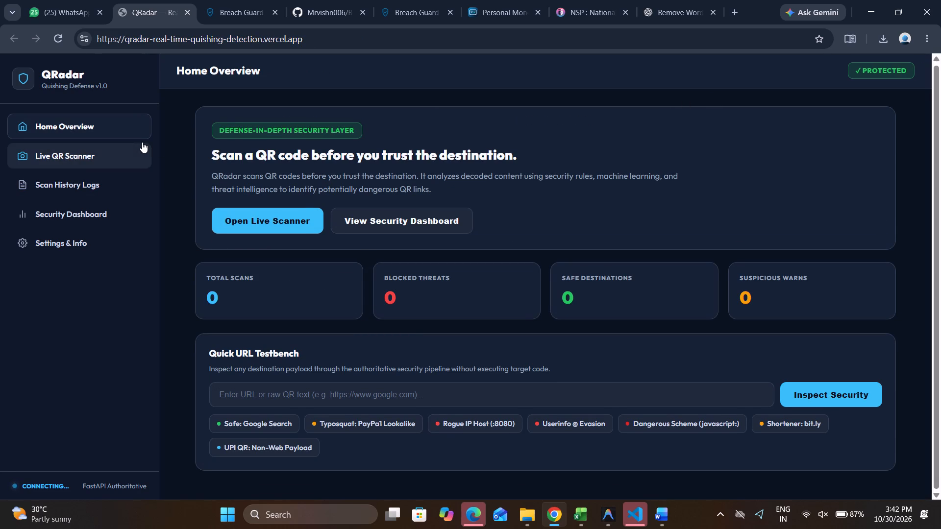
left_click(123, 140)
left_click(123, 142)
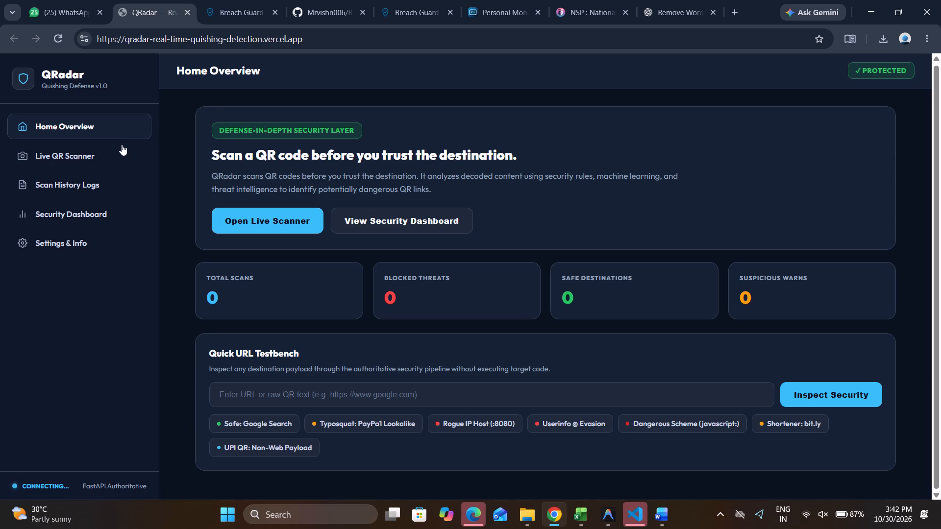
left_click(122, 144)
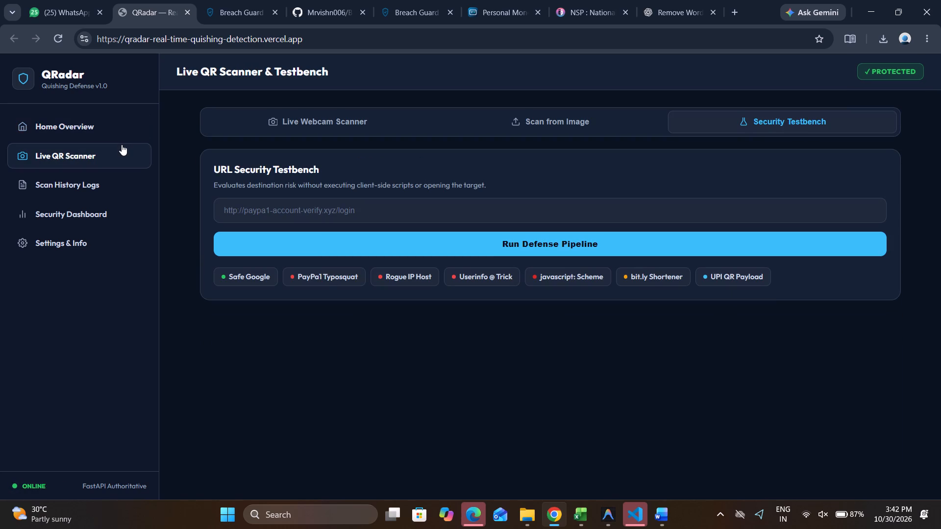
Look through QRadar's Scan History Logs, Security Dashboard, and Settings & Info pages.
left_click(99, 191)
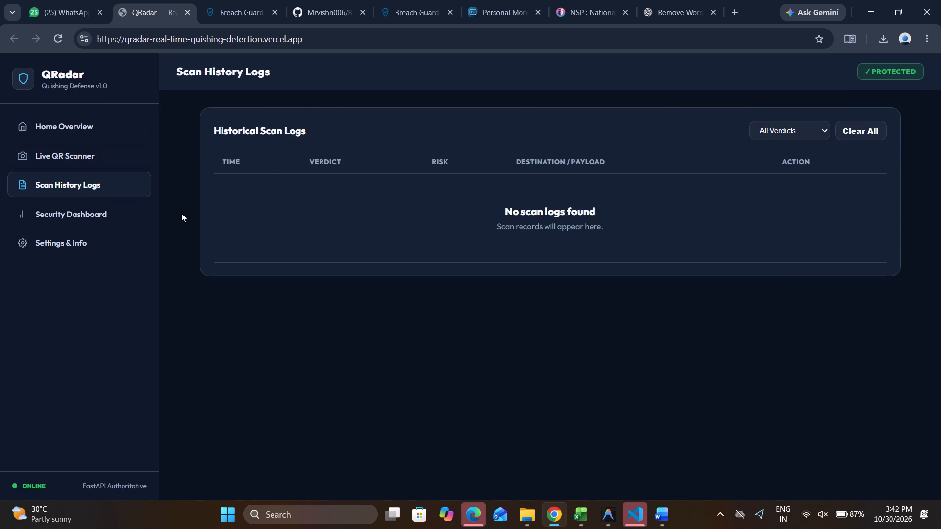
scroll(181, 213, "up", 1)
left_click(83, 200)
left_click(83, 212)
left_click(80, 236)
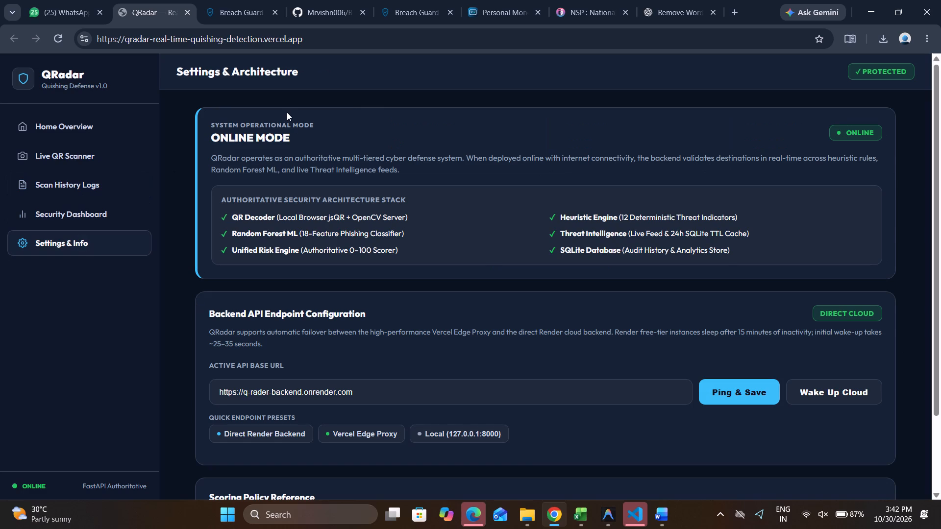
scroll(416, 220, "up", 1)
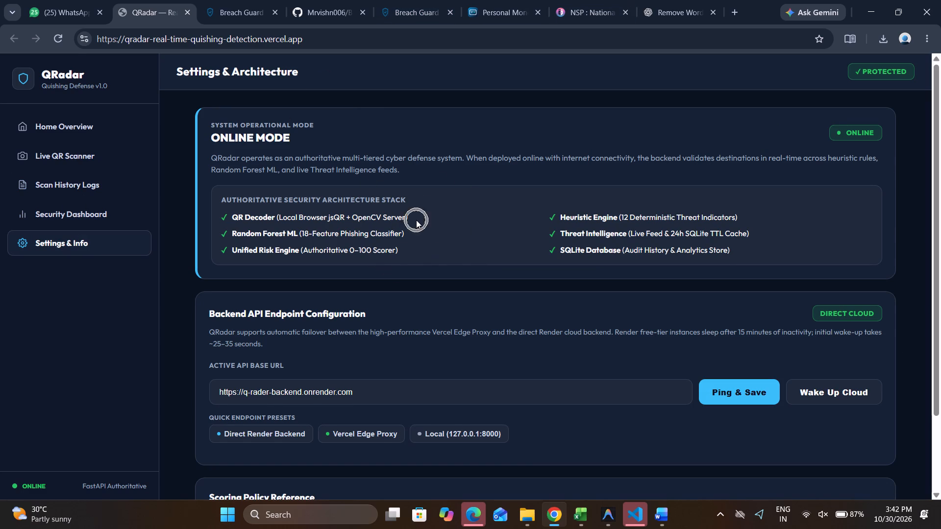
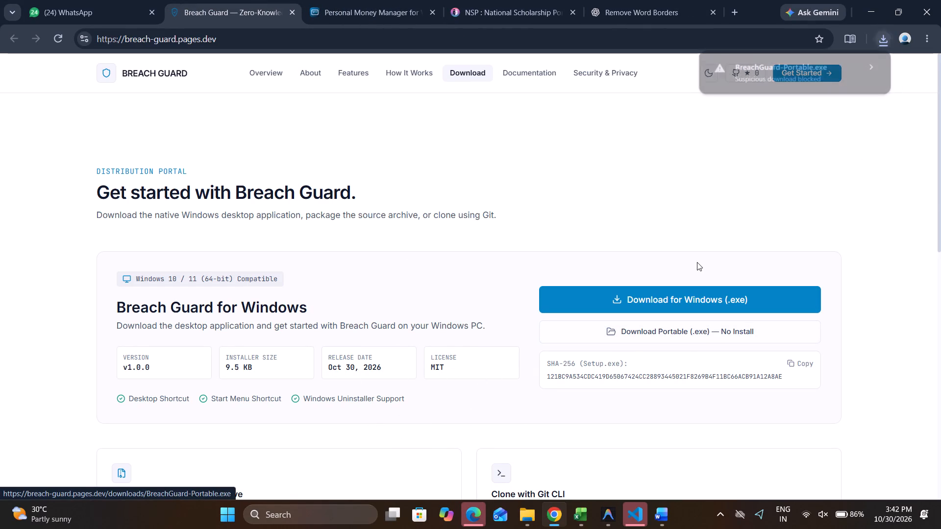
Open the browser's download history to check the BreachGuard downloads, and dismiss the enhanced download protection suggestion.
key("ctrl+j")
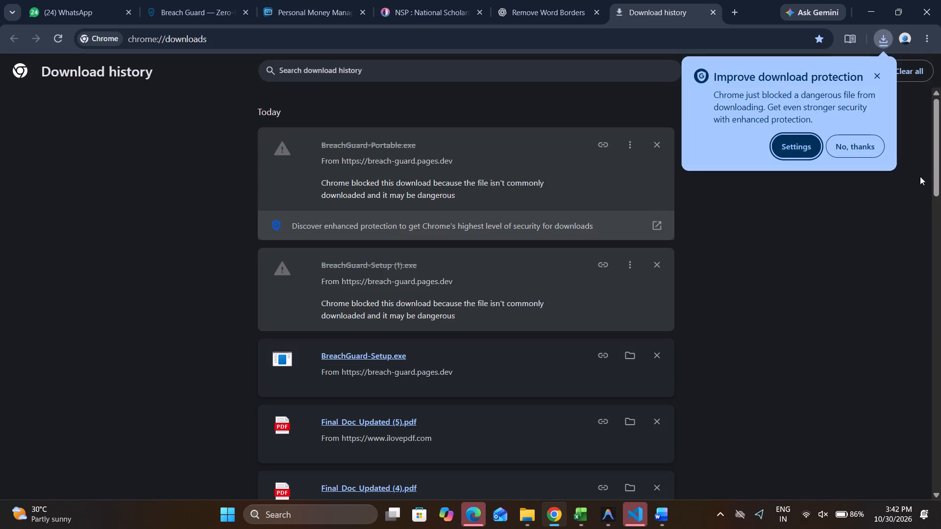
left_click(882, 72)
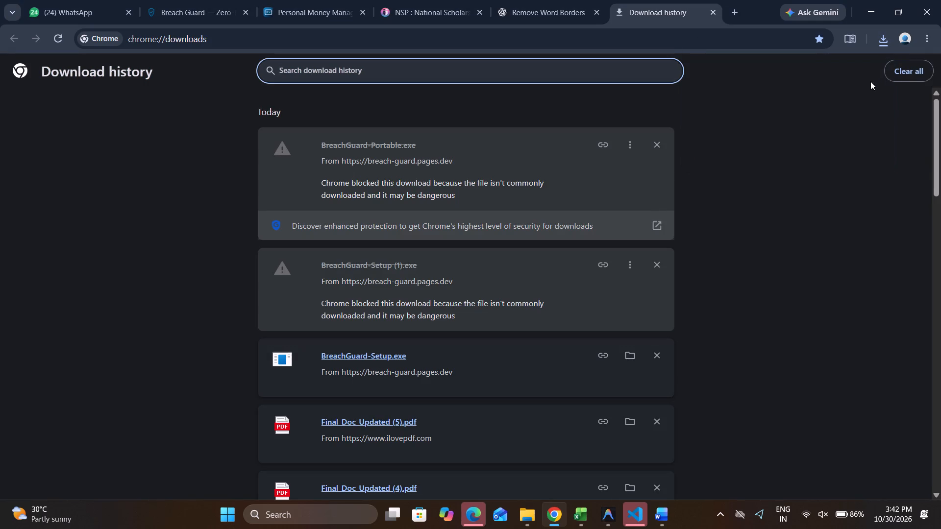
Close the Download history, Breach Guard and Personal Money Manager pages.
key("ctrl+w")
key("ctrl+w")
key("ctrl+w")
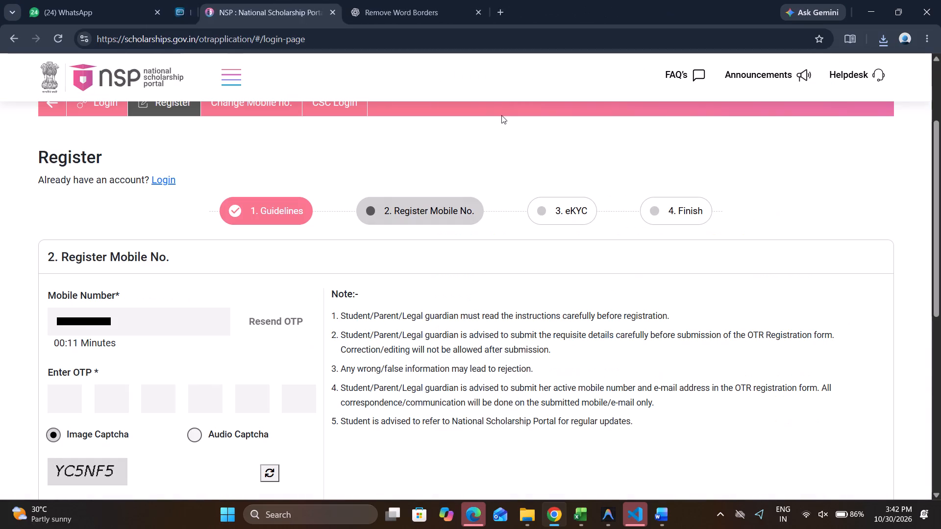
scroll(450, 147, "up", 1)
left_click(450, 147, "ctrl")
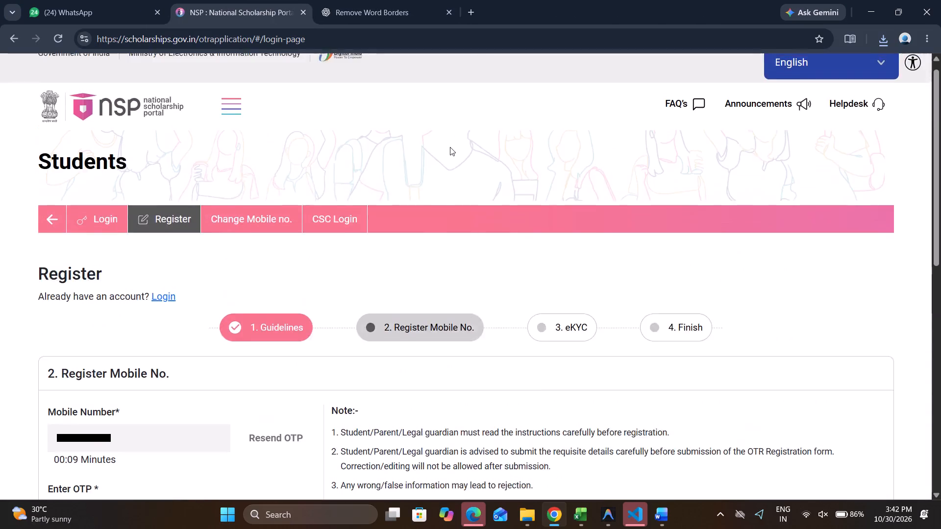
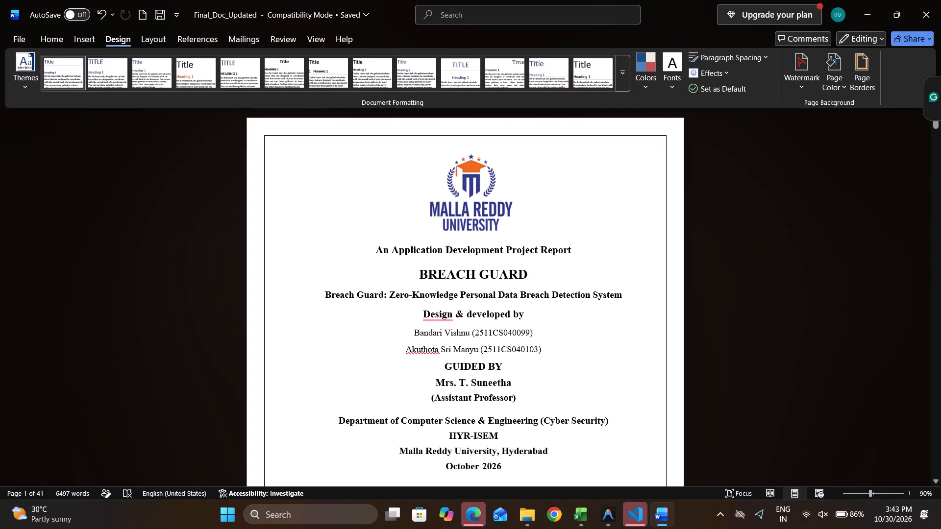
Go to the report's certificate page and place the text cursor in its CERTIFICATE heading.
scroll(438, 283, "down", 3)
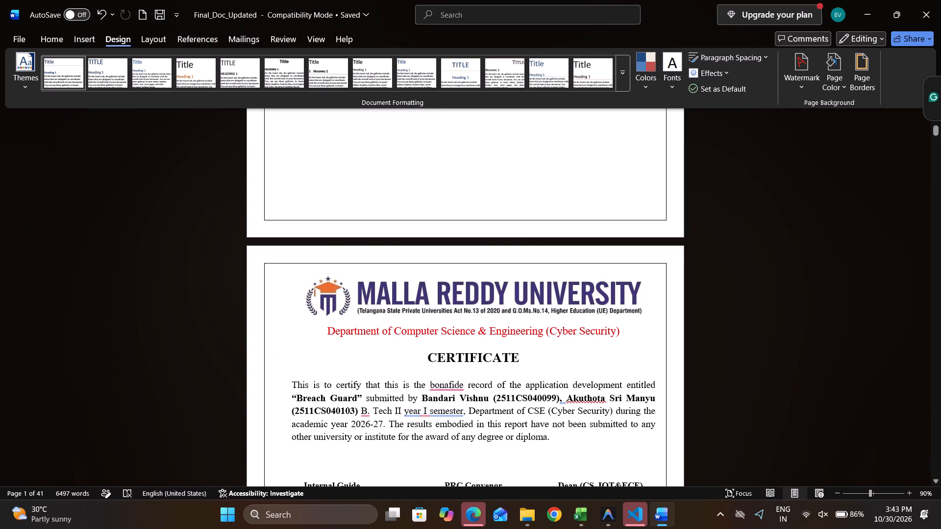
left_click(483, 282)
left_click(459, 352)
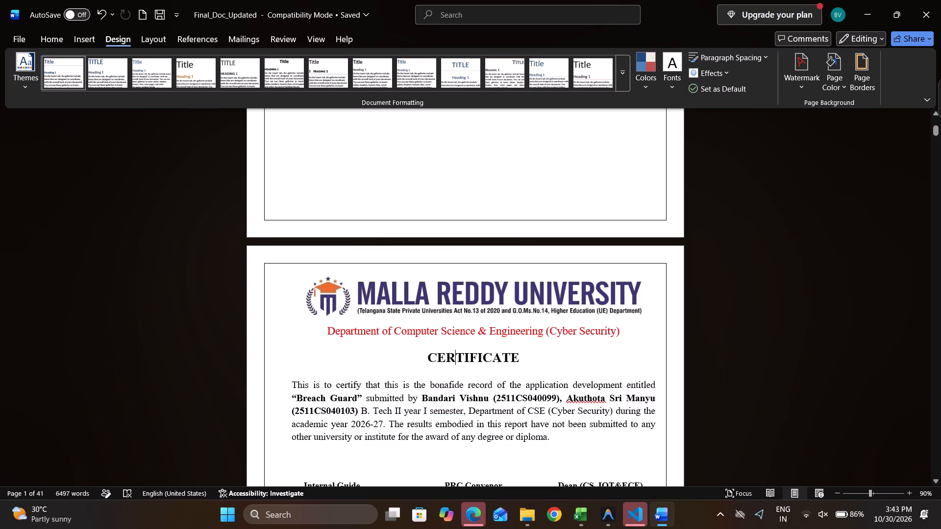
Review the certificate, declaration and acknowledgement pages of the report, saving the document along the way.
key("ctrl+s")
scroll(479, 375, "down", 2)
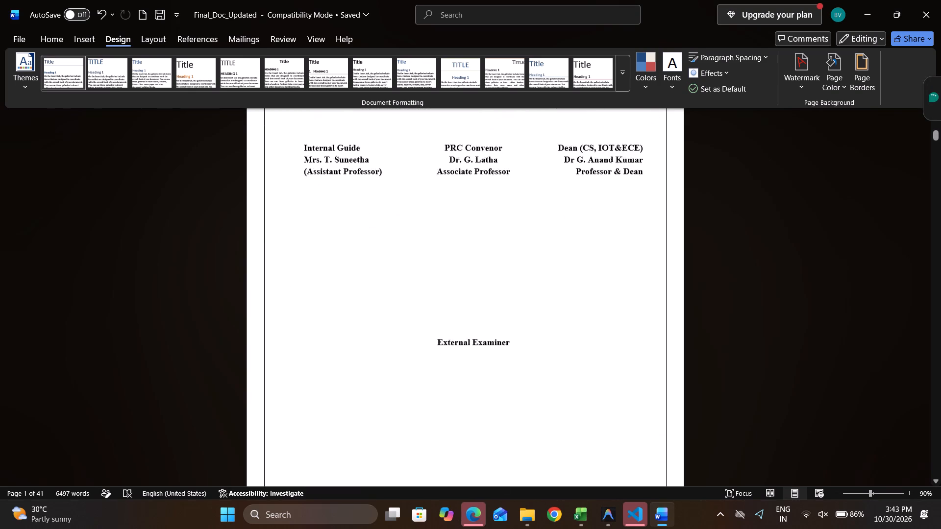
scroll(479, 375, "down", 2)
scroll(471, 247, "up", 1)
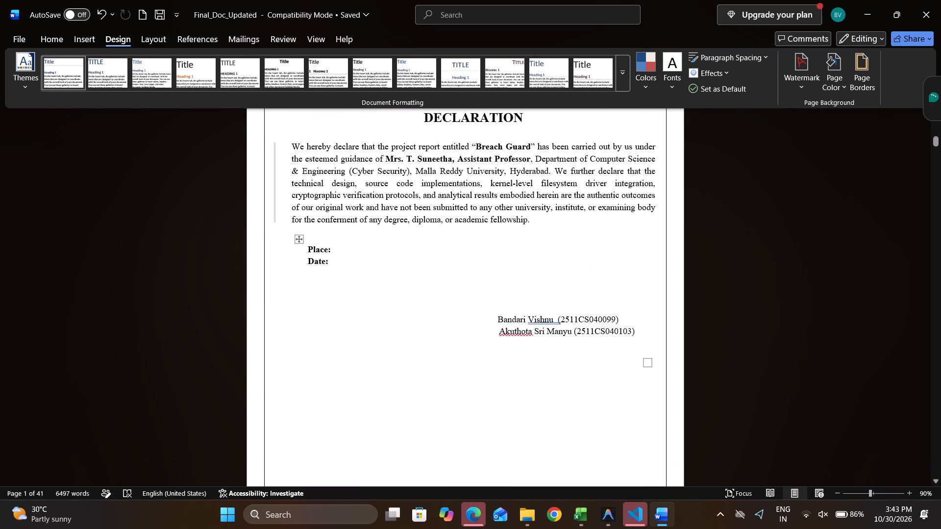
left_click(463, 204)
scroll(463, 204, "up", 1)
key("ctrl+s")
scroll(463, 204, "down", 1)
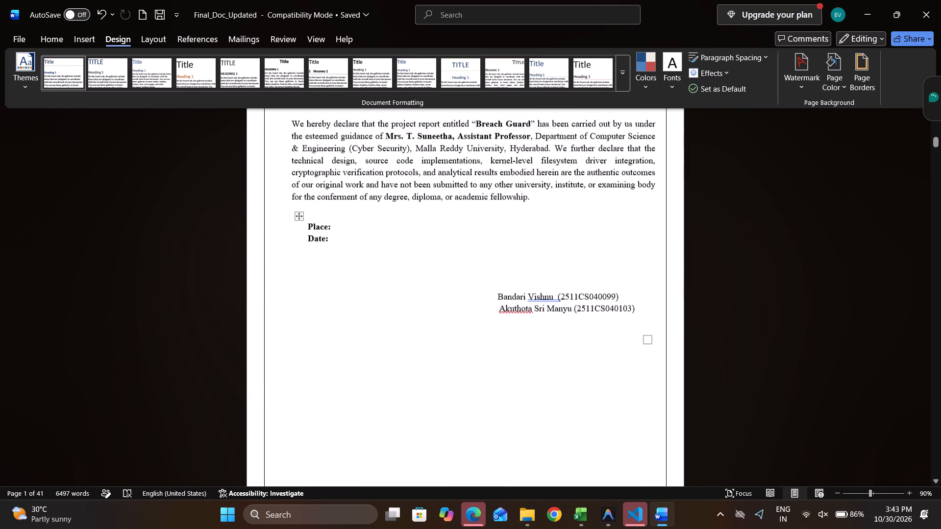
scroll(463, 204, "down", 2)
scroll(463, 204, "up", 1)
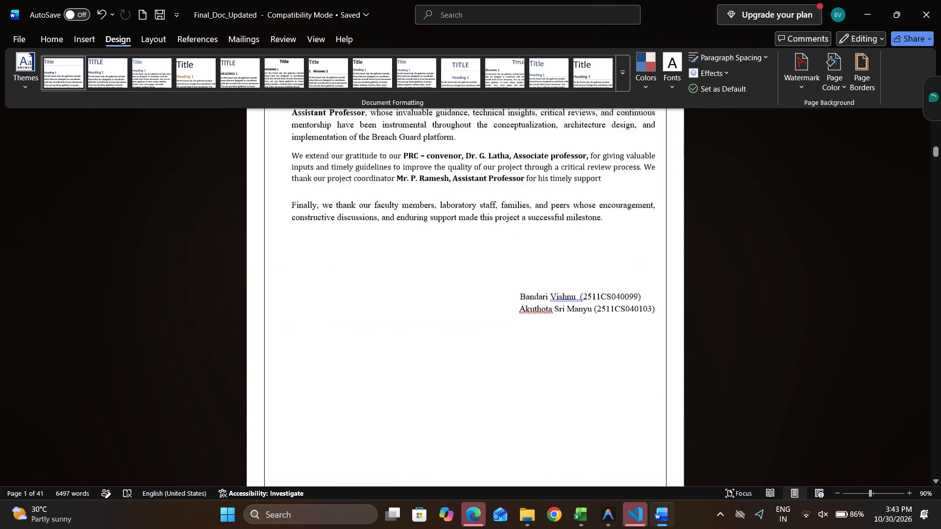
scroll(463, 204, "up", 1)
left_click(451, 224)
key("ctrl+s")
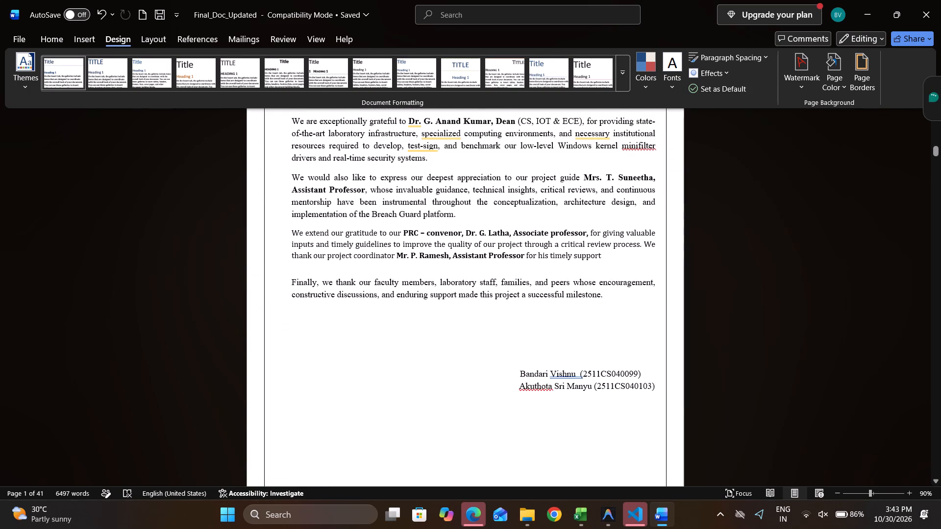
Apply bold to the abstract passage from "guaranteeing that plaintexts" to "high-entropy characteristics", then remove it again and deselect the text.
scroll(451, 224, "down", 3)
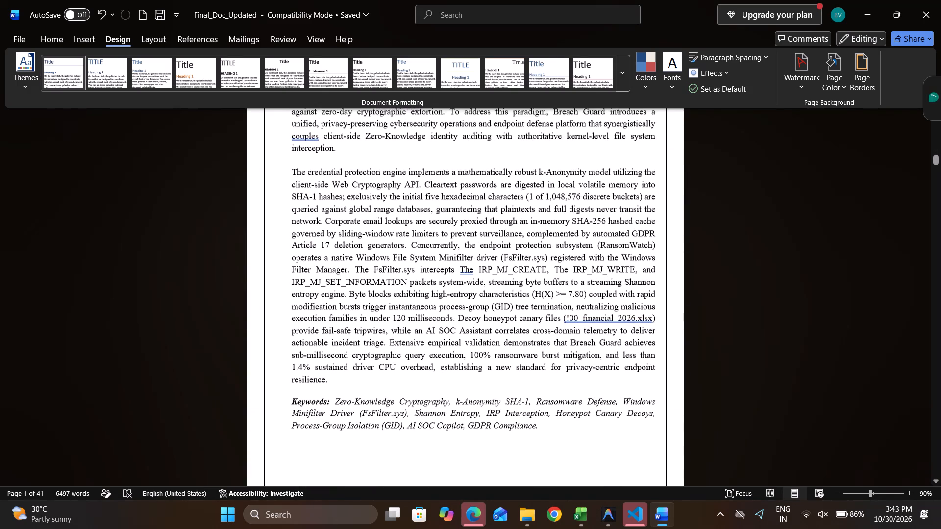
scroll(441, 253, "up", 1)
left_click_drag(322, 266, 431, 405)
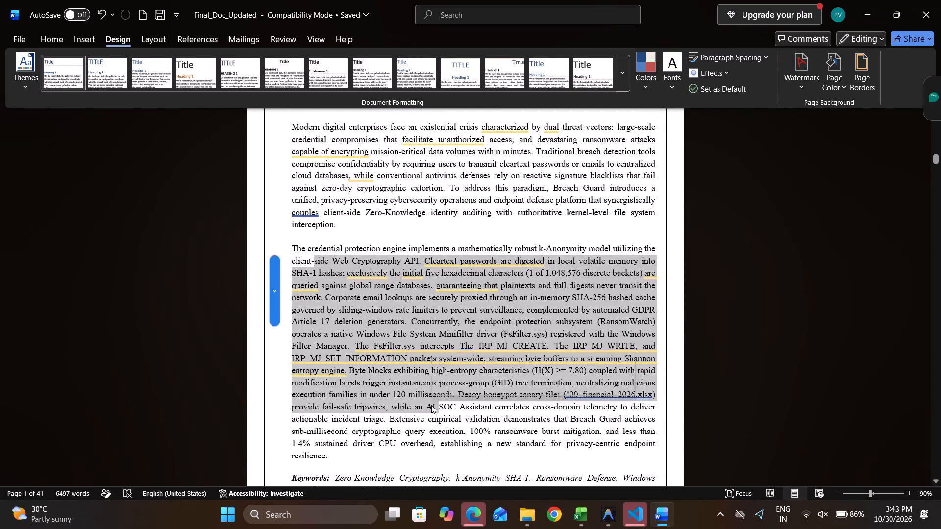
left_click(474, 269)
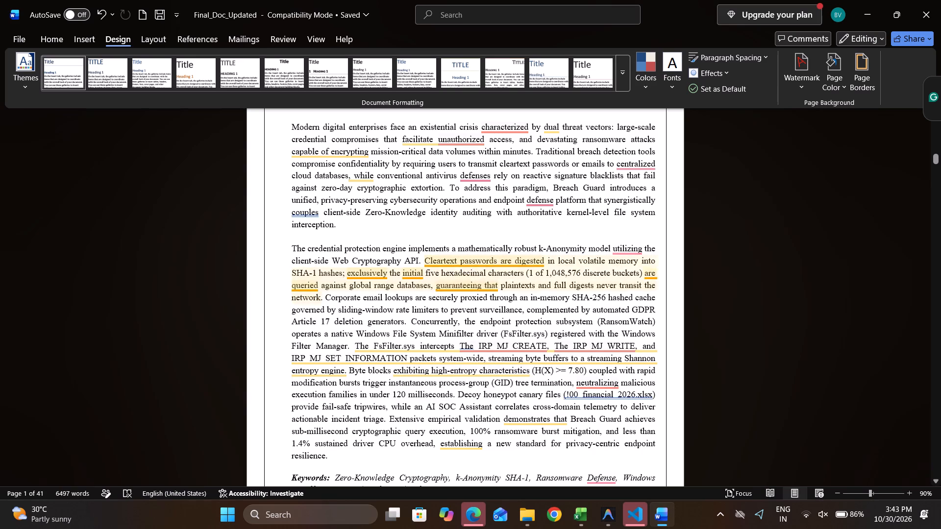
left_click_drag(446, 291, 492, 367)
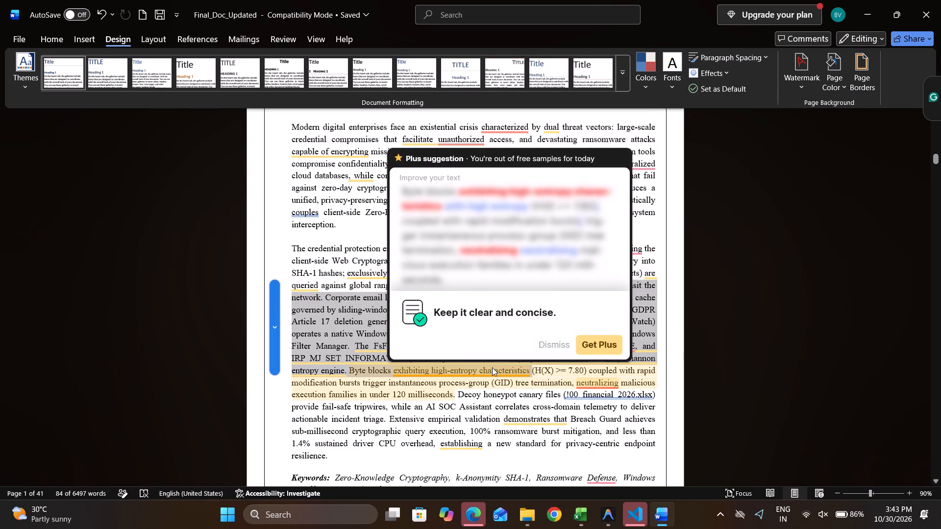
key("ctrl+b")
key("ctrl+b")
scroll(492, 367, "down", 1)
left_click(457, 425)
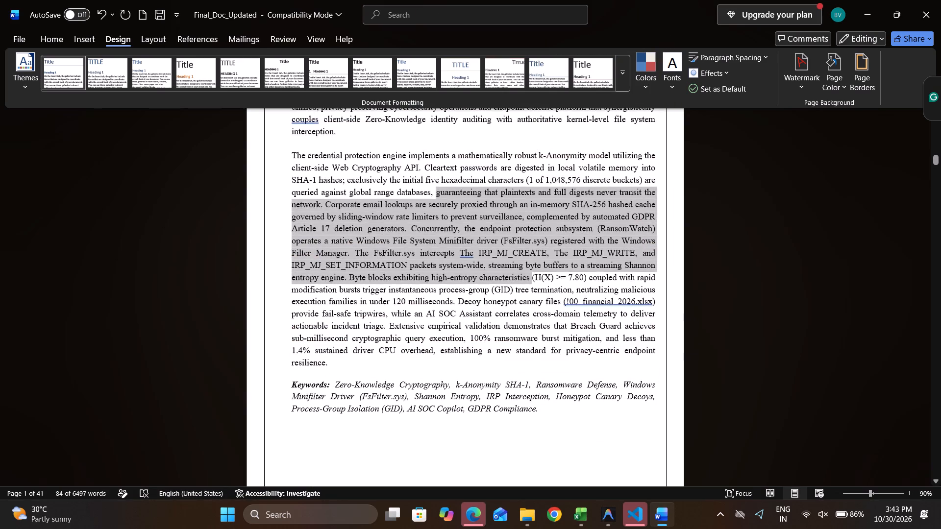
Review the layout of the table of contents, the lists of diagrams, screenshots and tables, and the Chapter 1 pages.
scroll(457, 425, "down", 6)
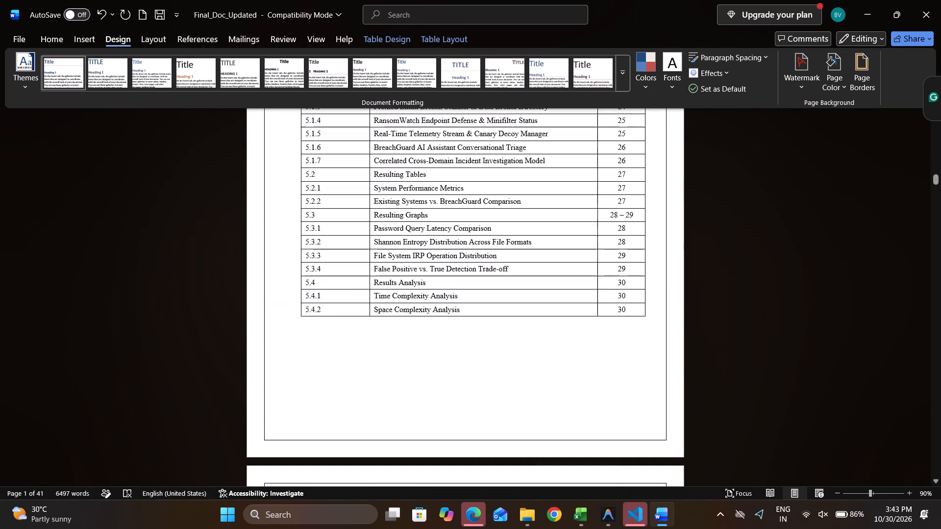
scroll(457, 425, "down", 2)
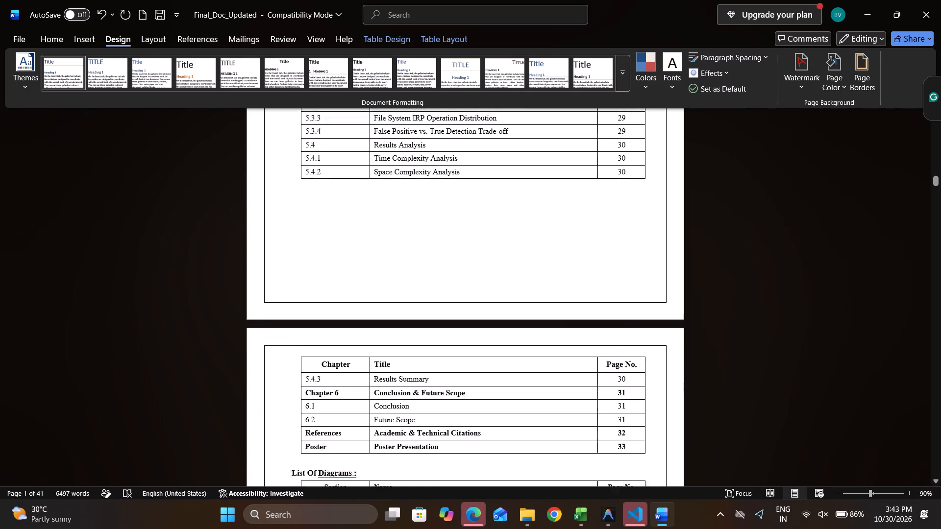
scroll(457, 425, "down", 4)
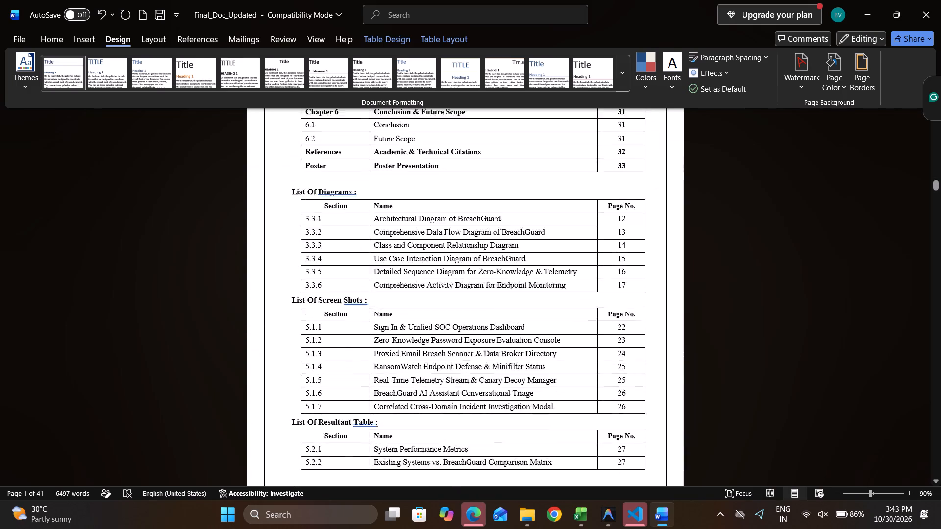
scroll(457, 425, "down", 5)
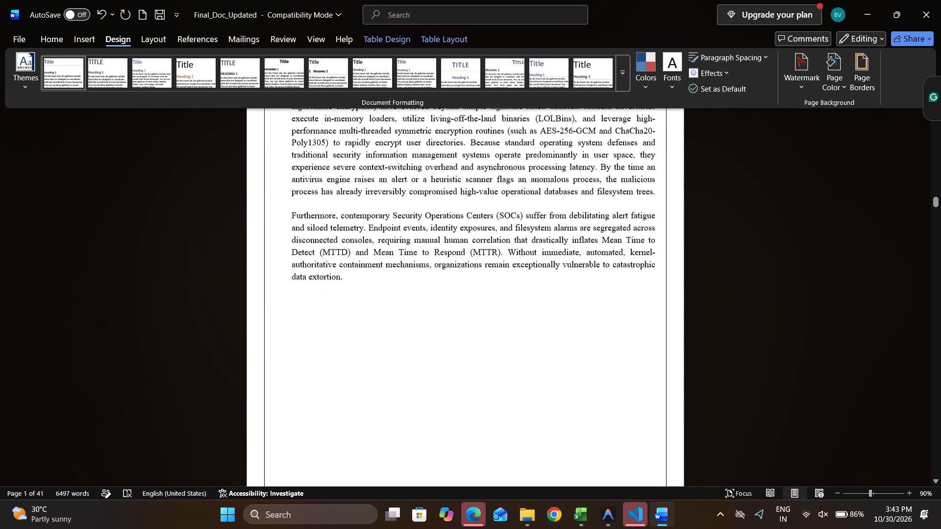
scroll(457, 425, "down", 4)
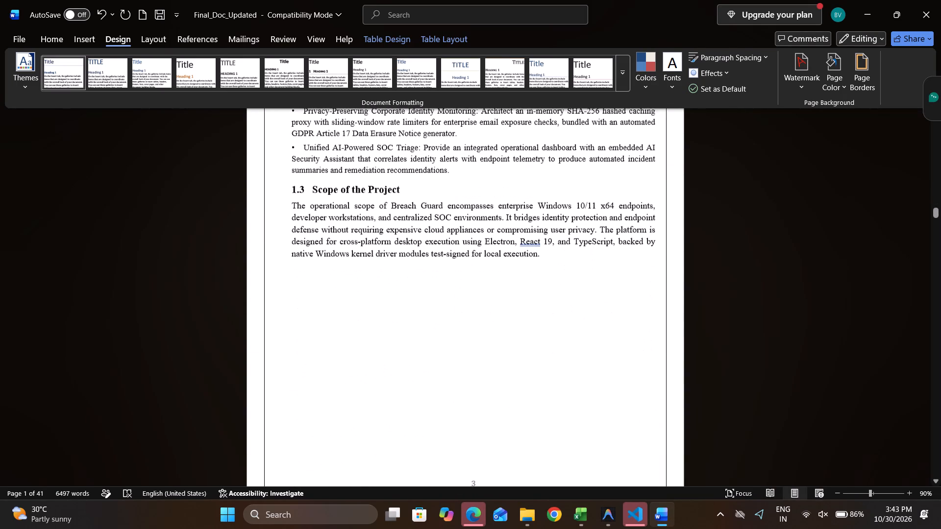
scroll(438, 400, "down", 4)
Save the report while checking the Chapter 2 pages from Limitations of Existing Systems through Economic Feasibility.
left_click(483, 301)
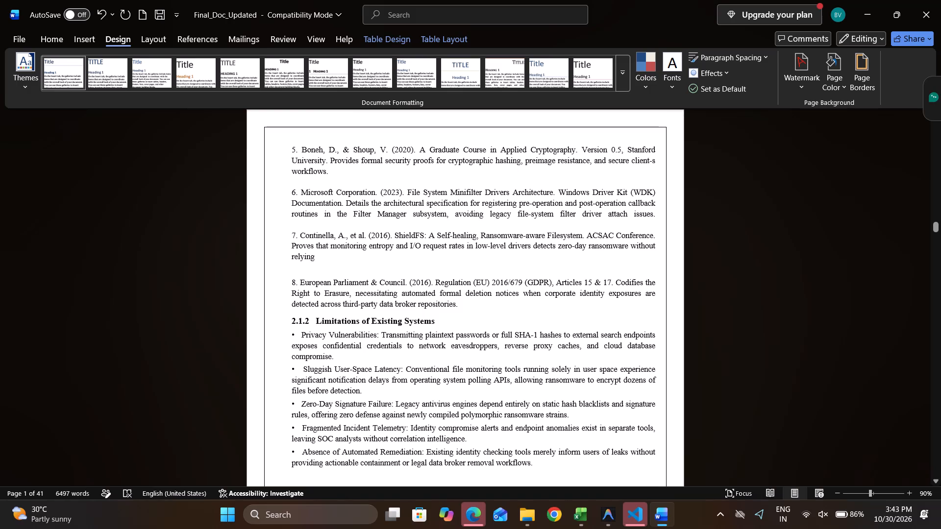
scroll(483, 301, "down", 1)
key("ctrl+s")
scroll(483, 301, "down", 3)
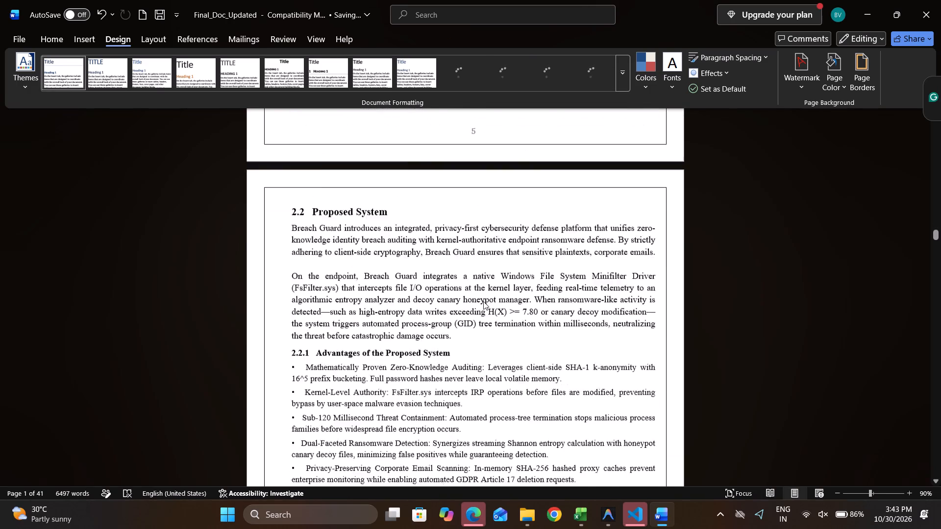
scroll(483, 301, "down", 2)
left_click(457, 234)
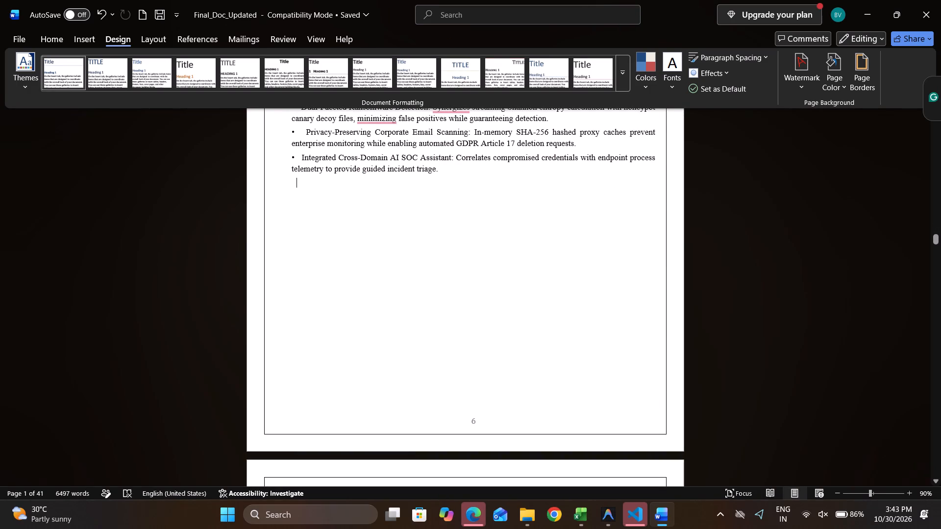
key("ctrl+s")
scroll(457, 234, "down", 5)
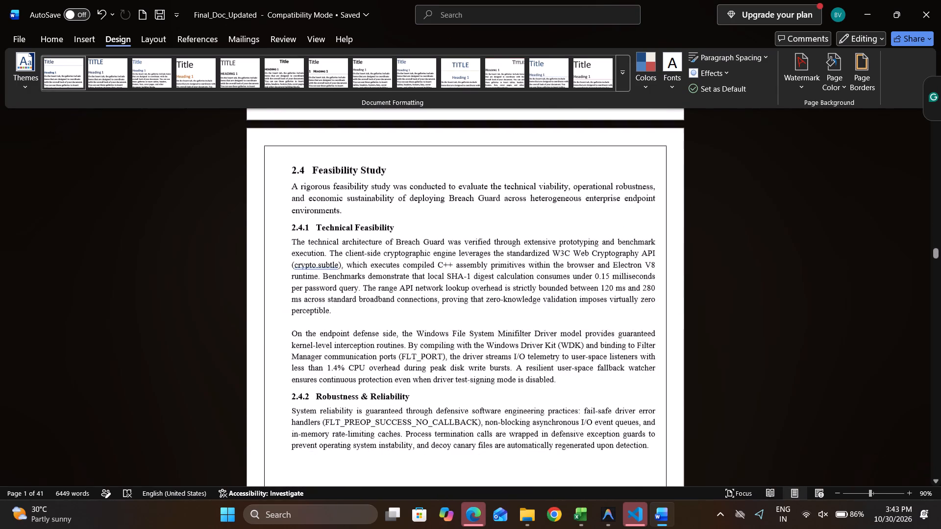
scroll(457, 234, "down", 1)
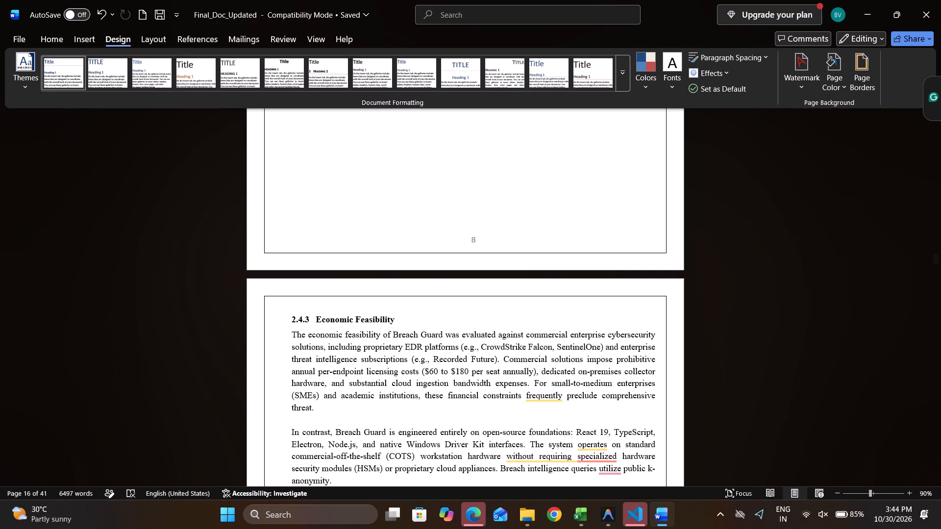
scroll(470, 317, "down", 2)
left_click(497, 286)
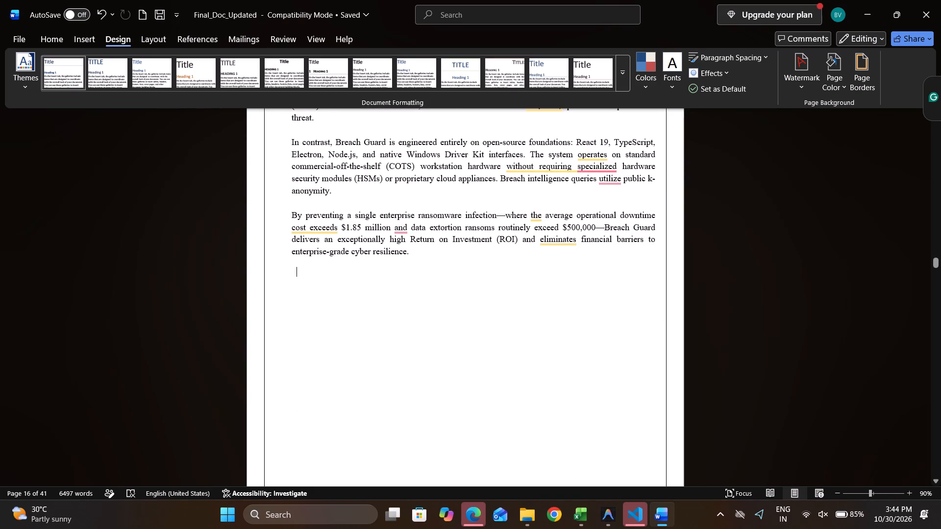
key("ctrl+s")
Review the page borders and layout of the Chapter 3 architectural design diagrams and the Chapter 4 source code pages.
scroll(479, 248, "down", 3)
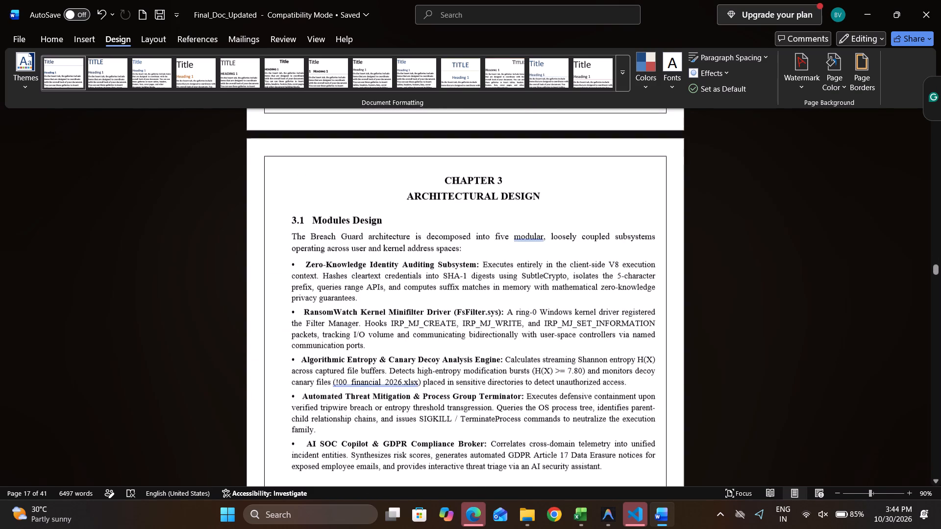
scroll(479, 248, "down", 7)
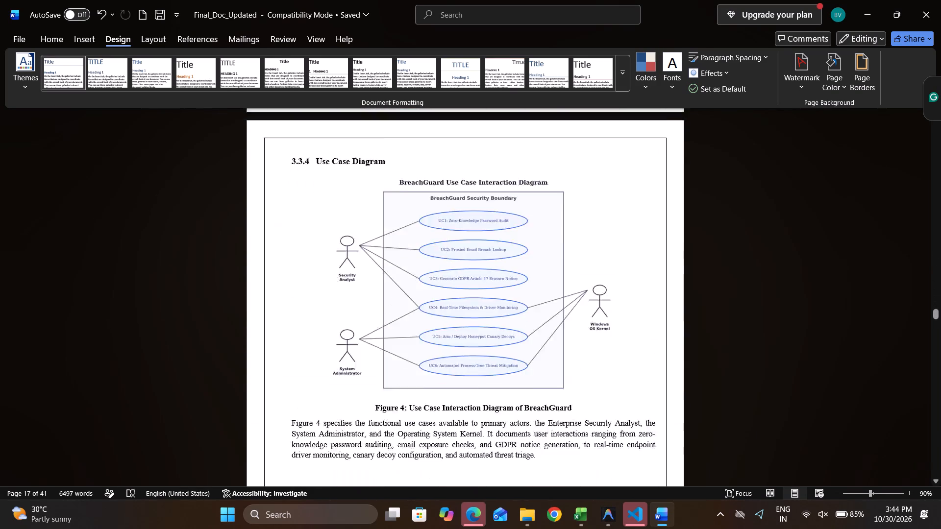
scroll(479, 248, "down", 7)
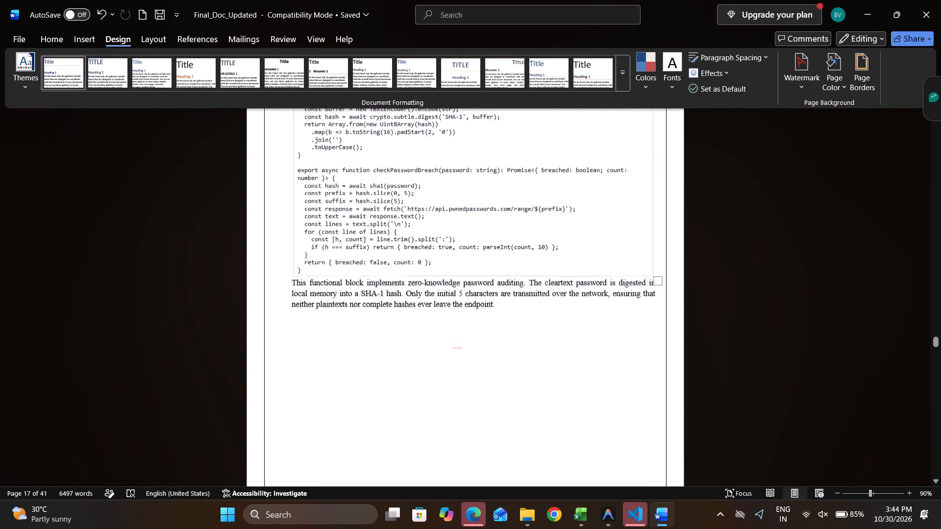
scroll(479, 248, "down", 2)
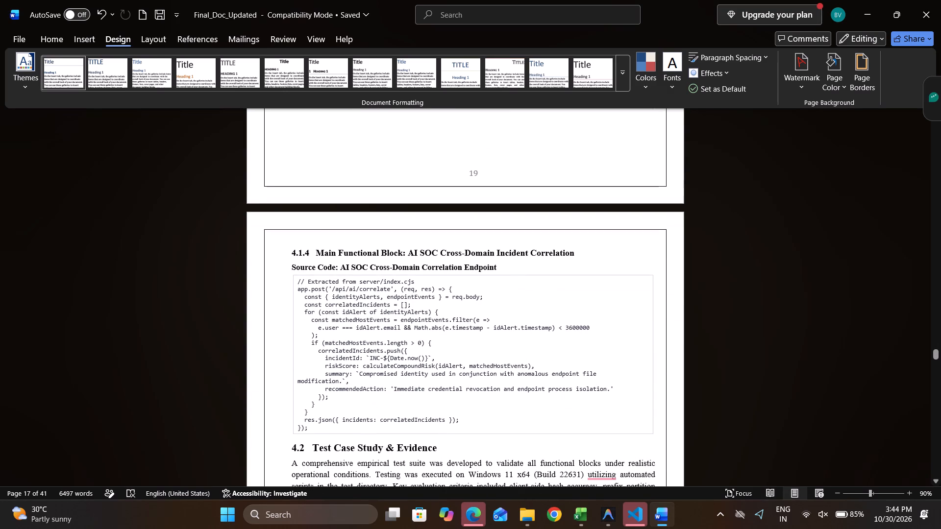
scroll(479, 248, "down", 8)
Review the Chapter 5 pages, covering the resulting screens, graphs and results analysis.
scroll(479, 248, "up", 3)
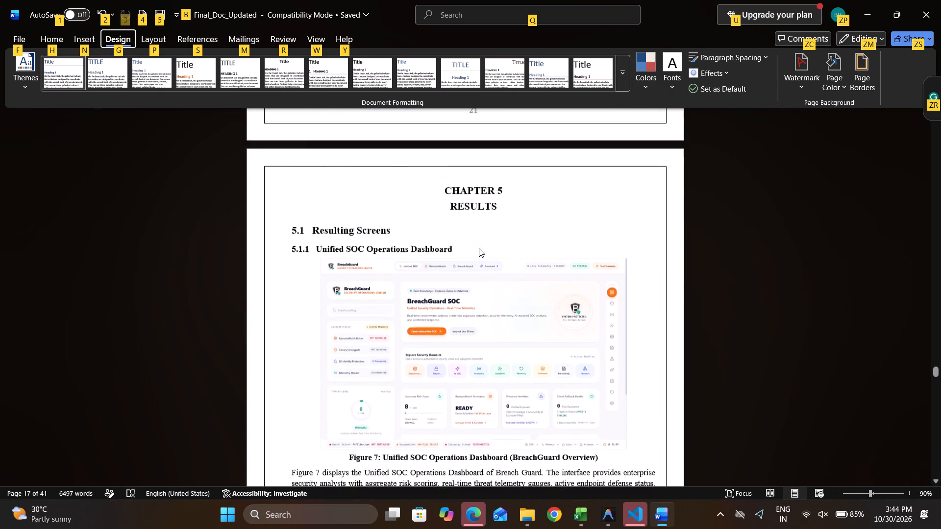
scroll(479, 248, "down", 4)
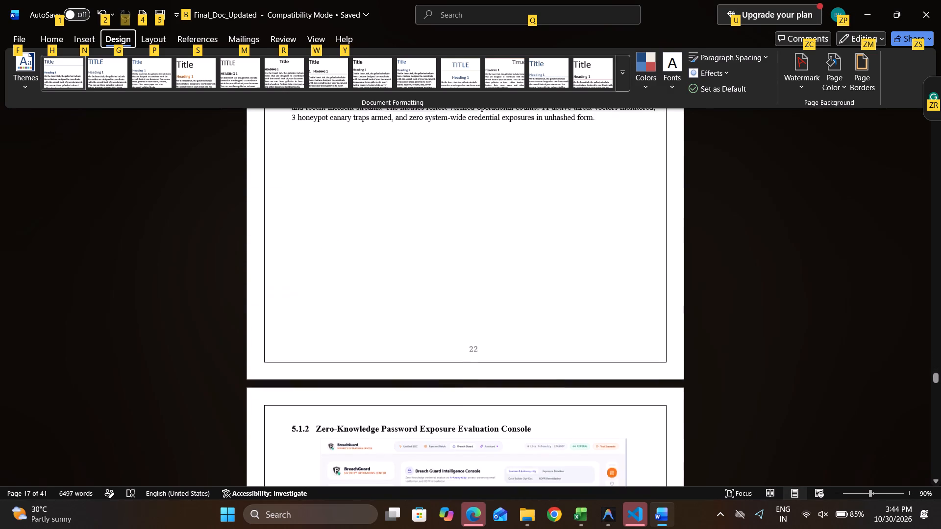
scroll(479, 248, "down", 6)
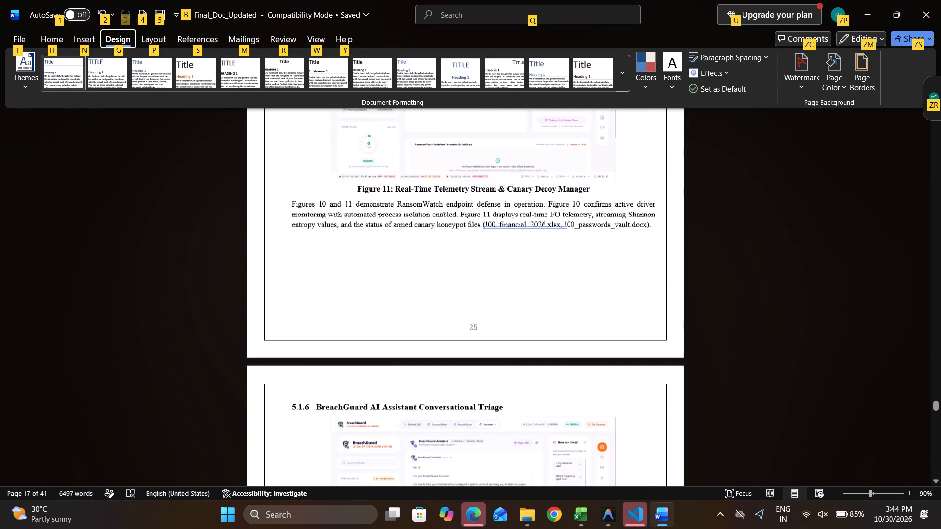
scroll(479, 248, "down", 6)
scroll(479, 248, "up", 3)
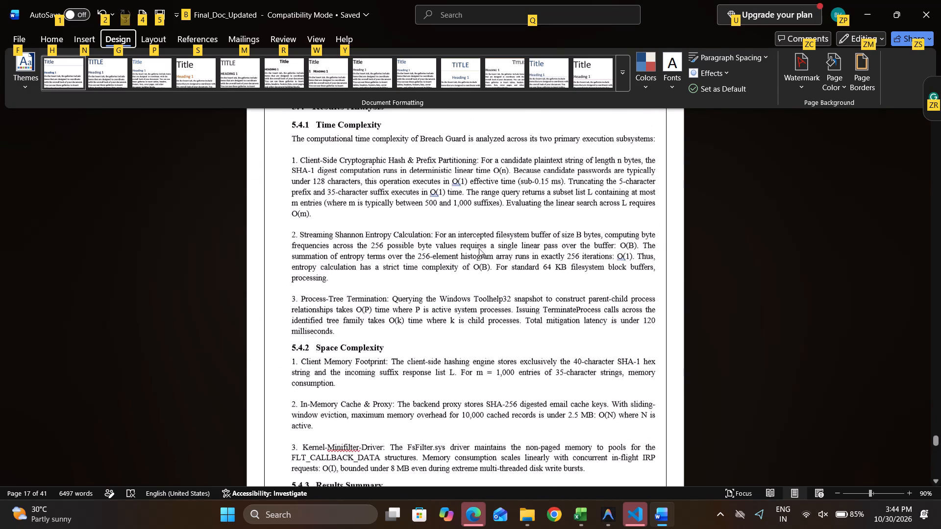
scroll(479, 248, "up", 6)
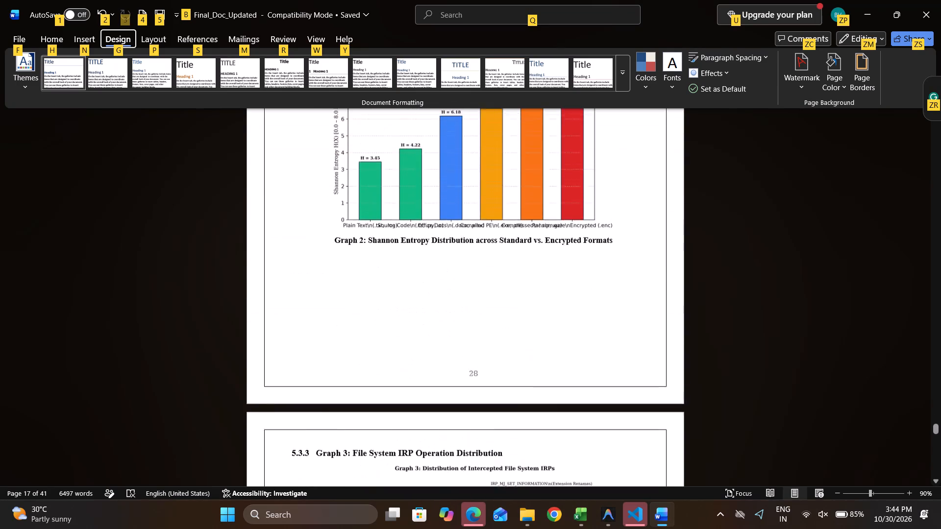
scroll(479, 248, "down", 2)
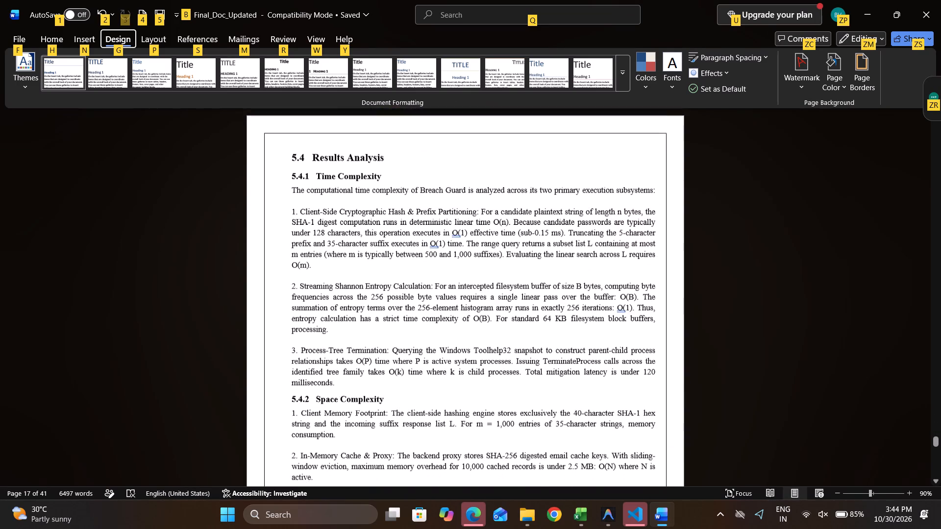
Review the closing pages from Results Analysis through Future Scope, References and the academic poster, returning to section 6.2.
scroll(479, 248, "down", 3)
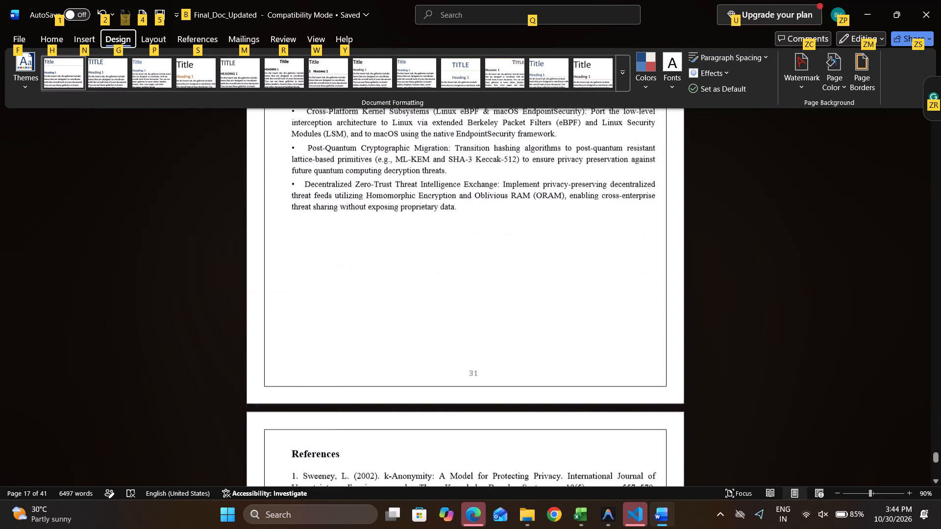
scroll(479, 248, "down", 2)
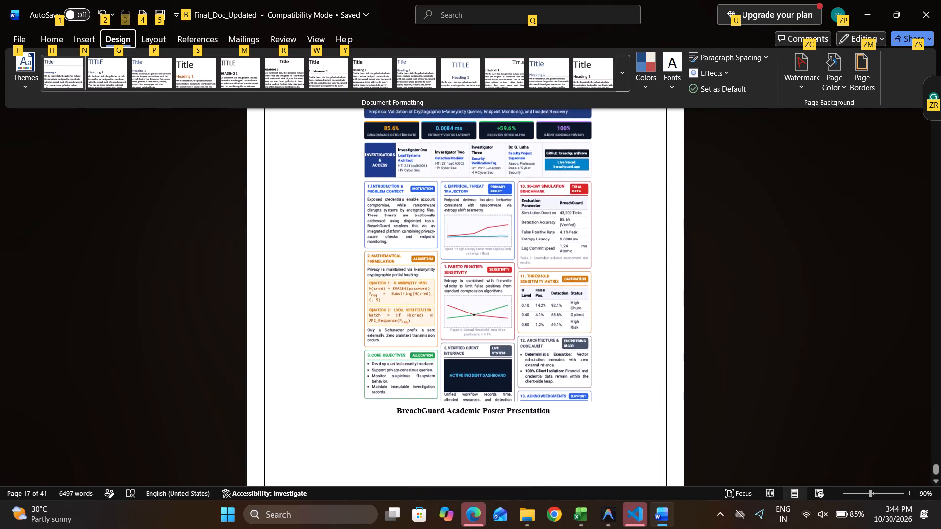
scroll(479, 248, "down", 3)
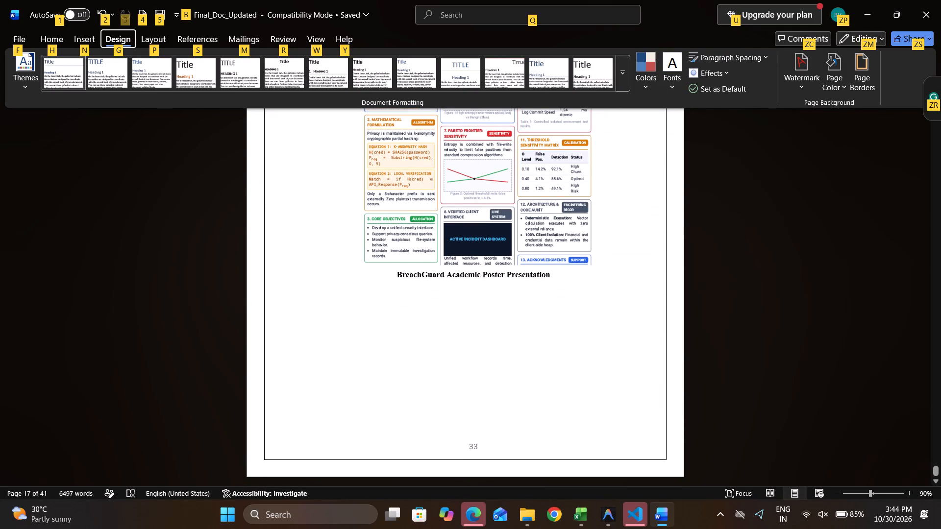
scroll(479, 248, "up", 3)
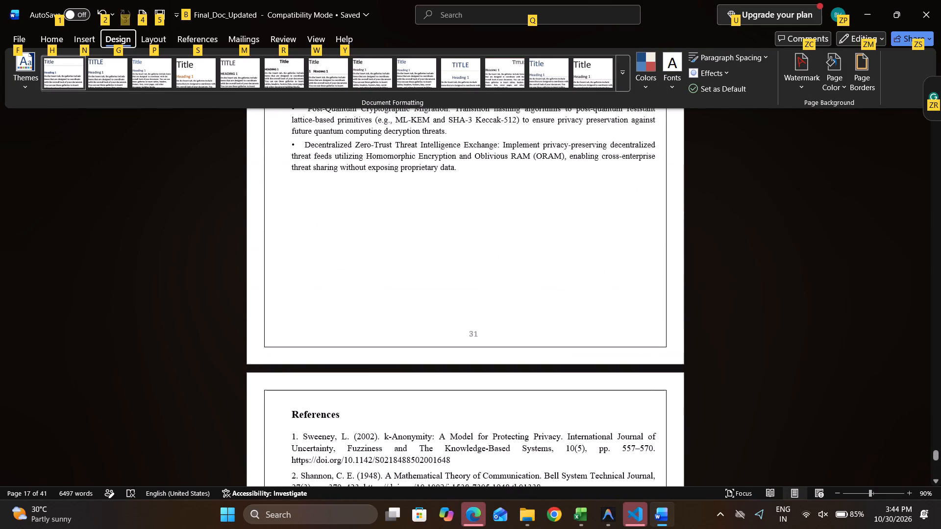
left_click(449, 300)
scroll(449, 300, "up", 1)
left_click(432, 312)
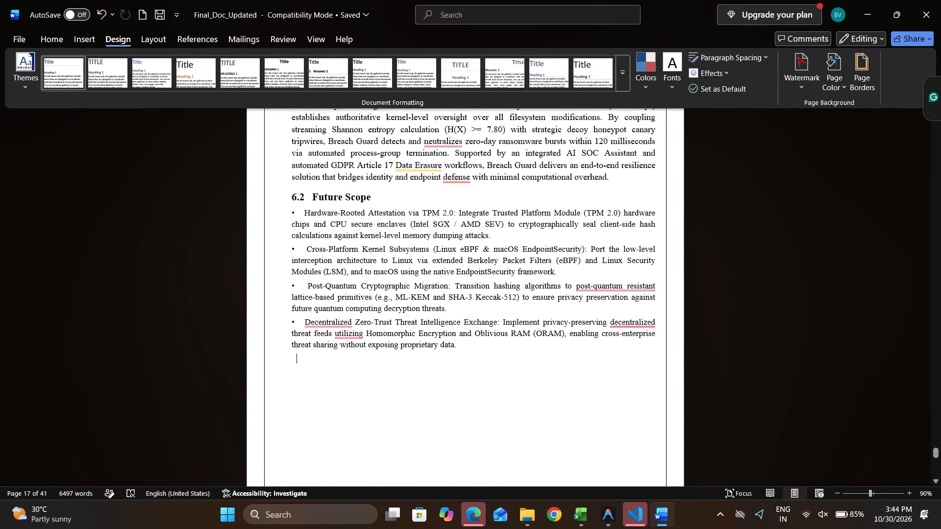
Switch to File Explorer and copy the Final_Doc_Updated Word document from the Downloads folder.
key("alt+Tab")
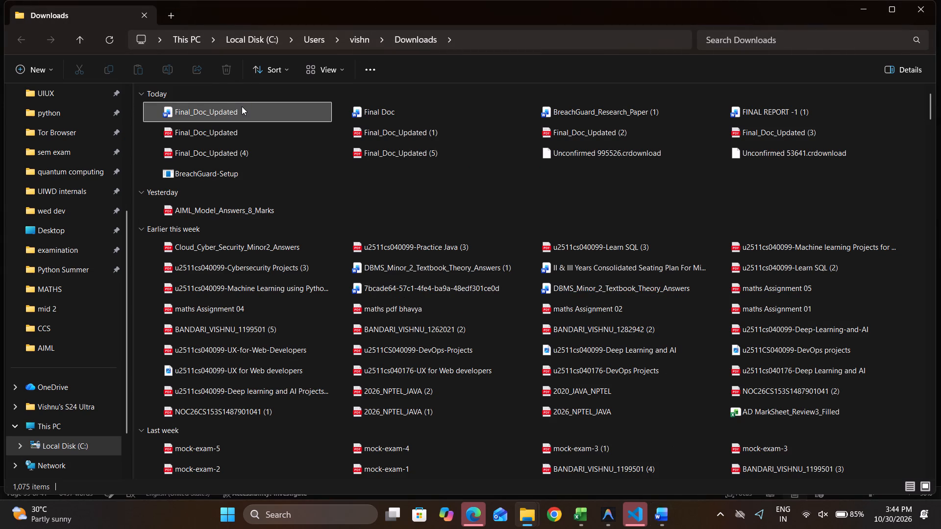
key("ctrl+c")
left_click(260, 107)
key("ctrl+c")
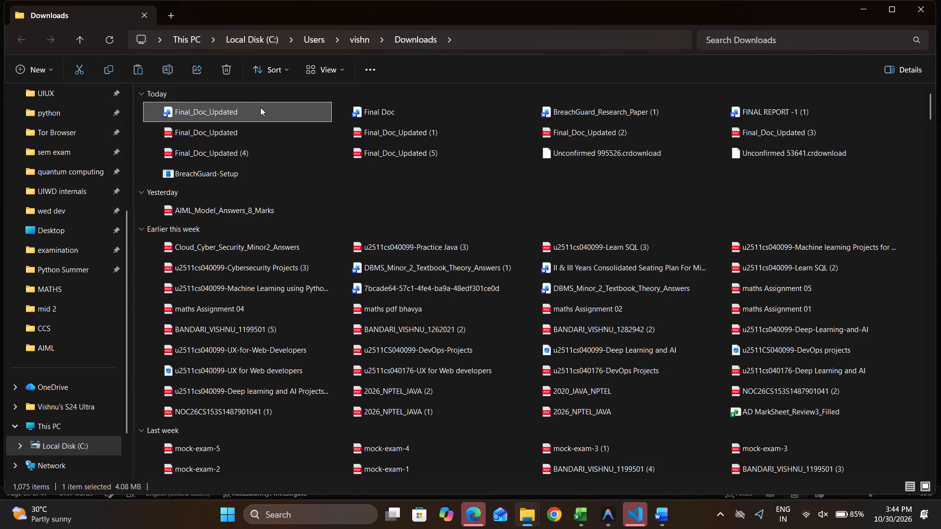
Find Google Chrome through the Windows search and launch it in a new window.
key("alt+Tab")
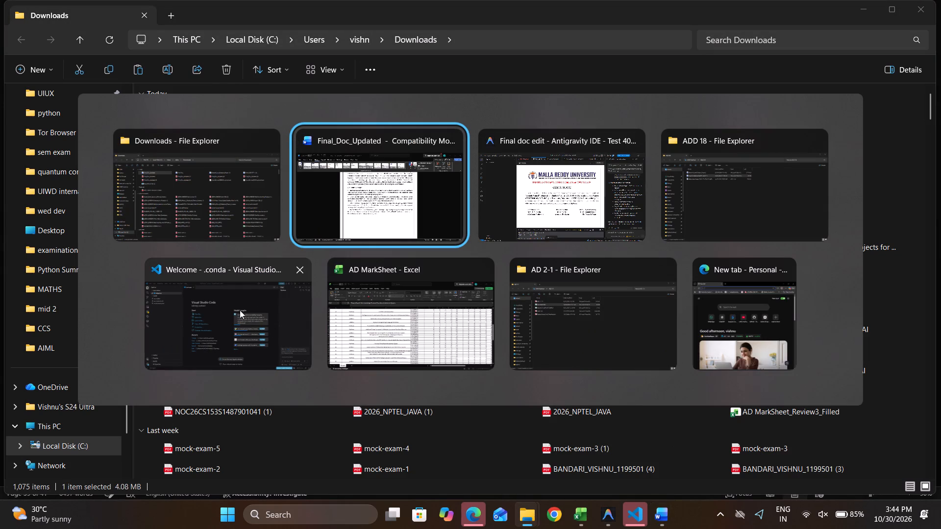
scroll(251, 230, "down", 1, "alt")
scroll(441, 336, "down", 1, "alt")
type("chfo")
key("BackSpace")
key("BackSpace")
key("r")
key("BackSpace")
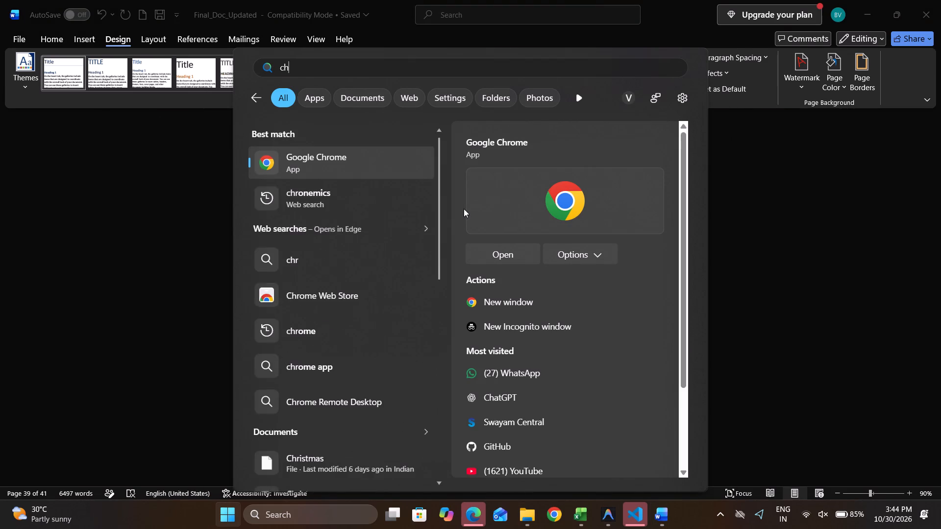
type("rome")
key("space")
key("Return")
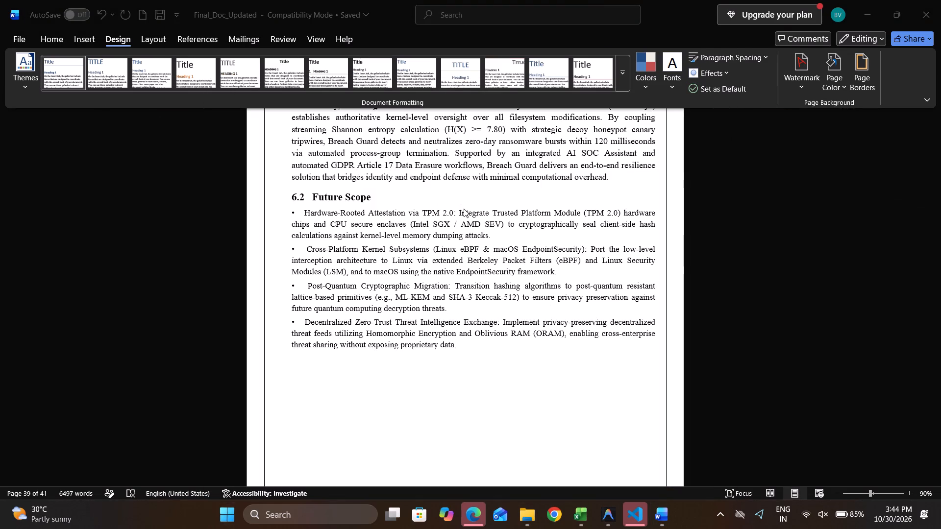
left_click(399, 239)
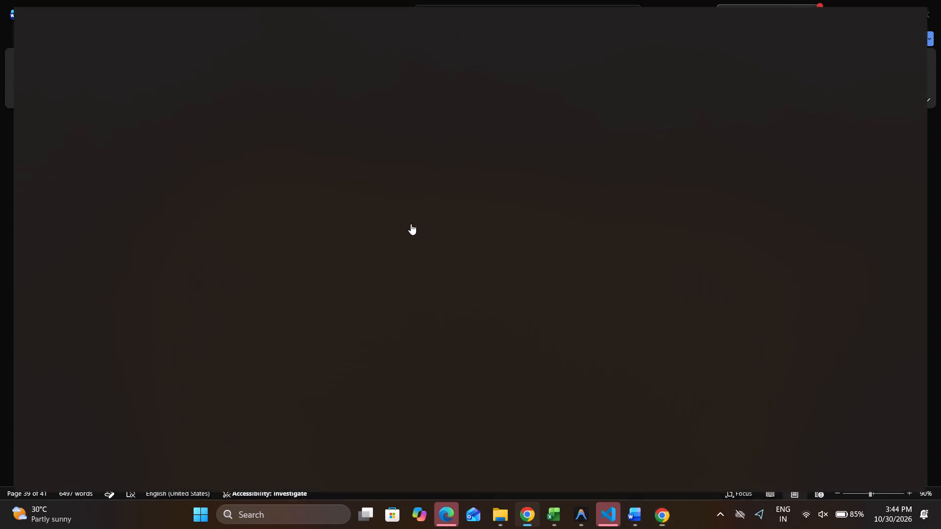
Open WhatsApp Web at web.whatsapp.com in the new browser tab.
left_click(434, 213)
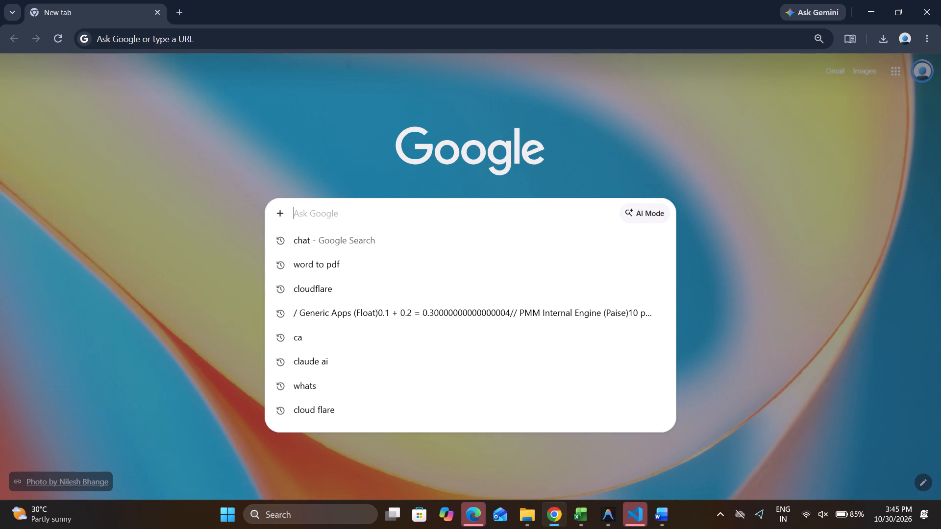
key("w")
key("Down")
key("Return")
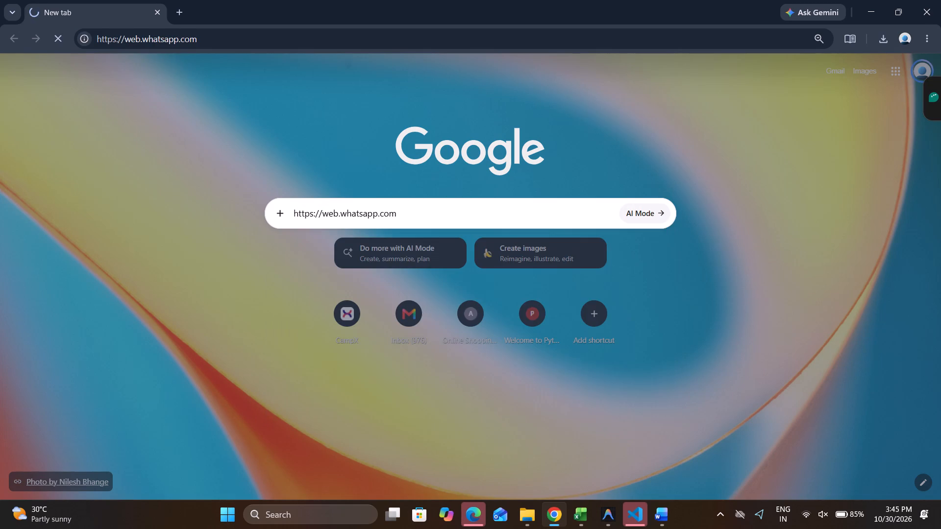